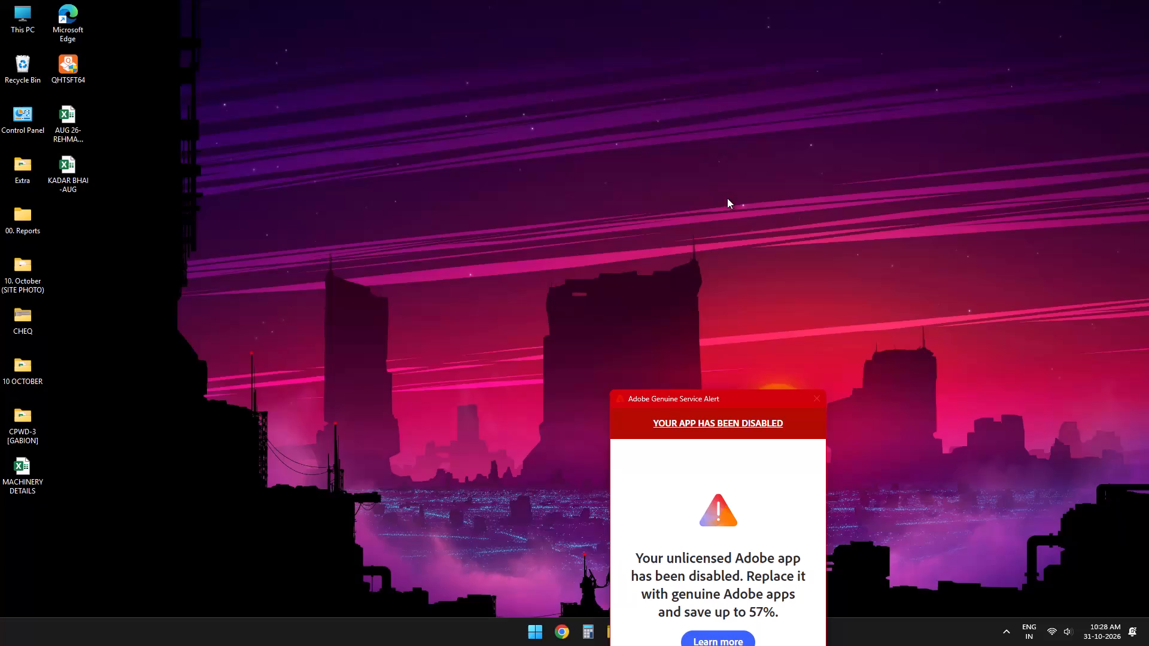
Move the Adobe Genuine Service Alert window out of the way so the desktop is clear.
drag(769, 395, 834, 645)
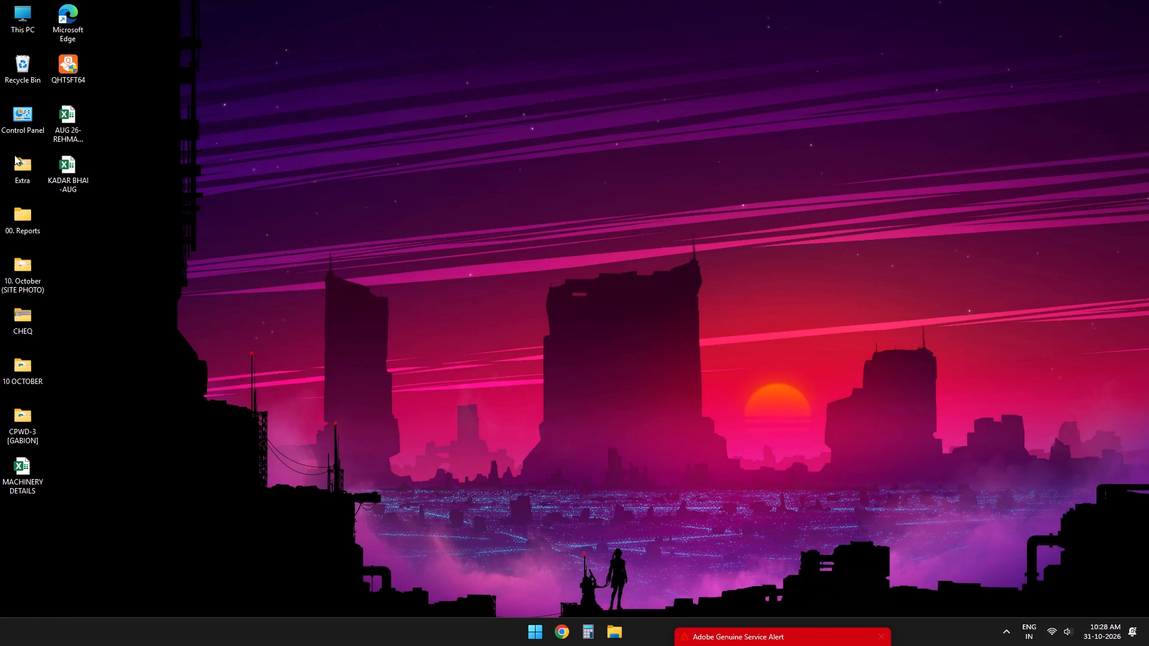
Open the 10. OCTOBER-2026 folder inside 2026 - JAN TO DEC in the desktop folder 00. Reports, using File Explorer.
triple_click(28, 213)
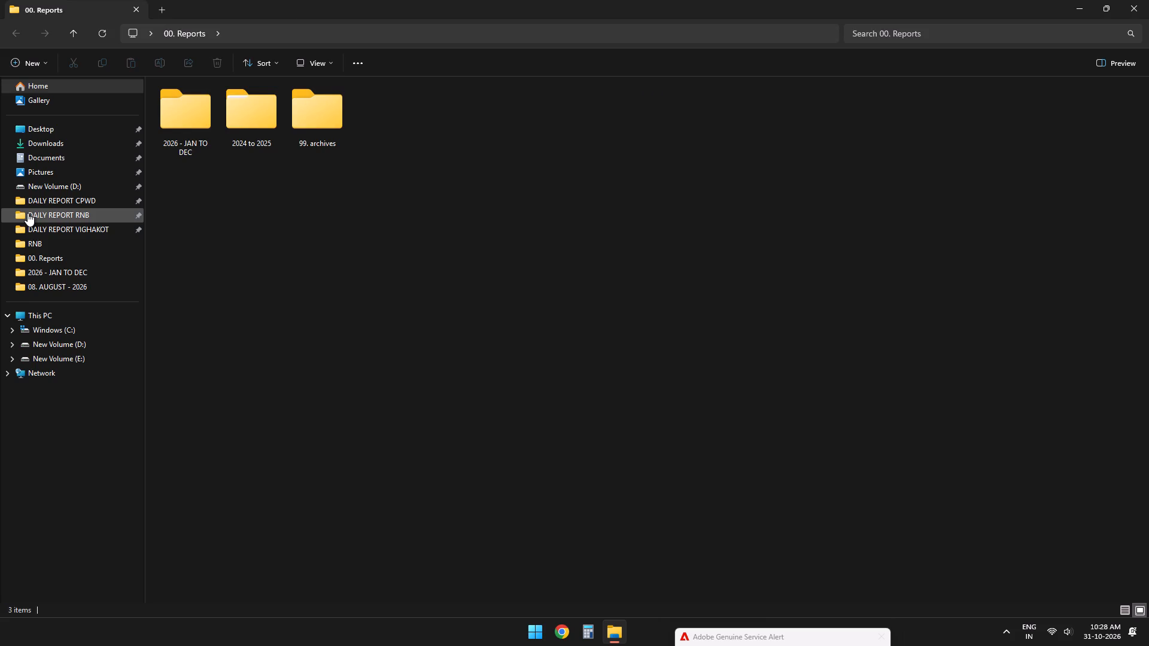
double_click(187, 121)
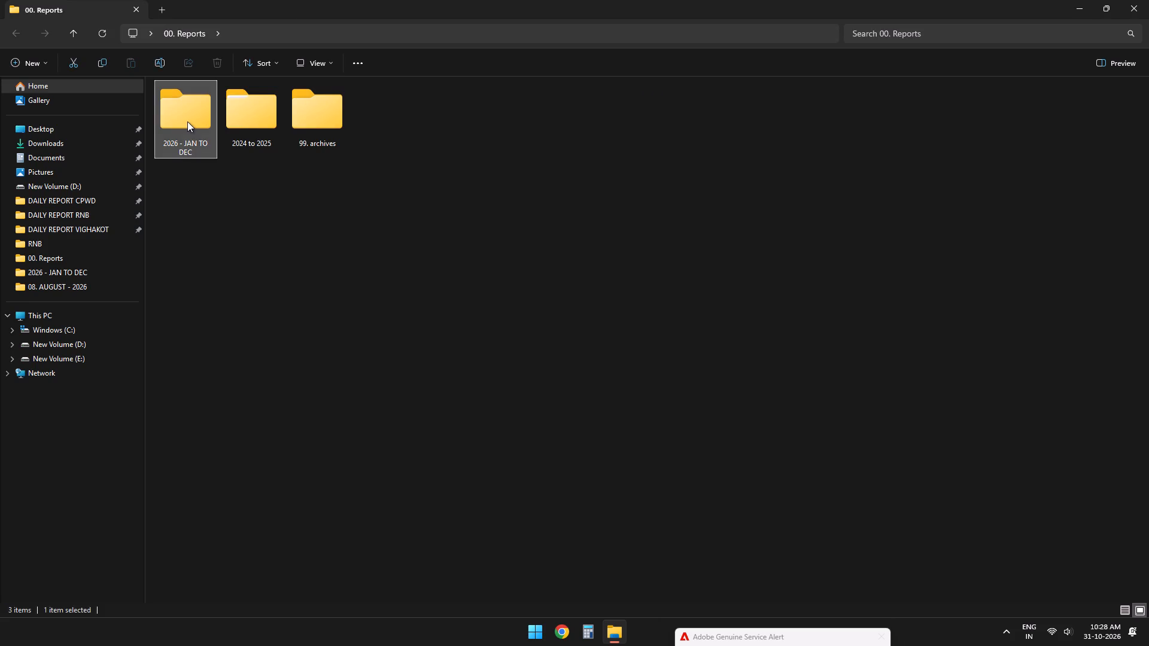
double_click(212, 218)
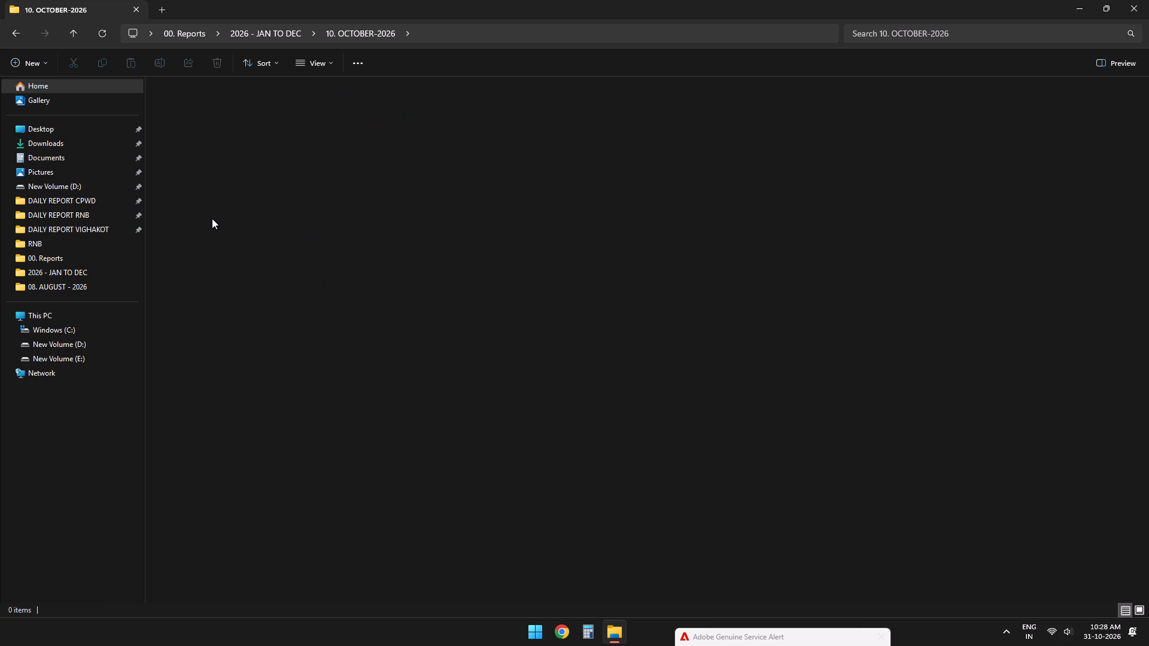
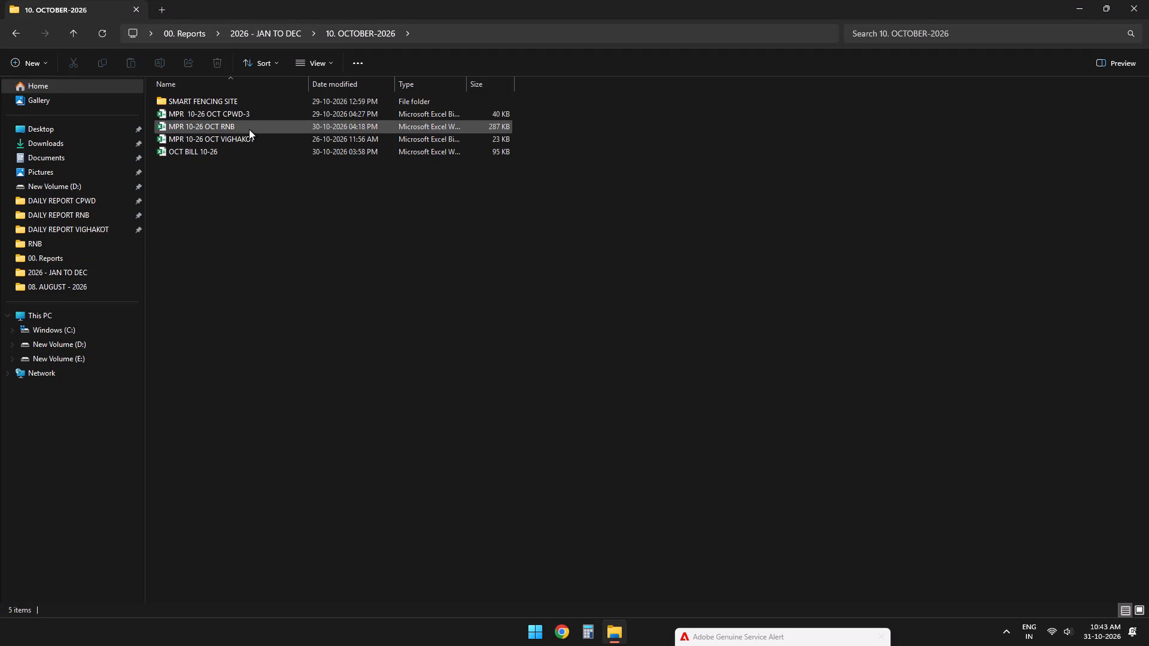
Open the MPR 10-26 OCT RNB workbook from the October folder.
double_click(250, 129)
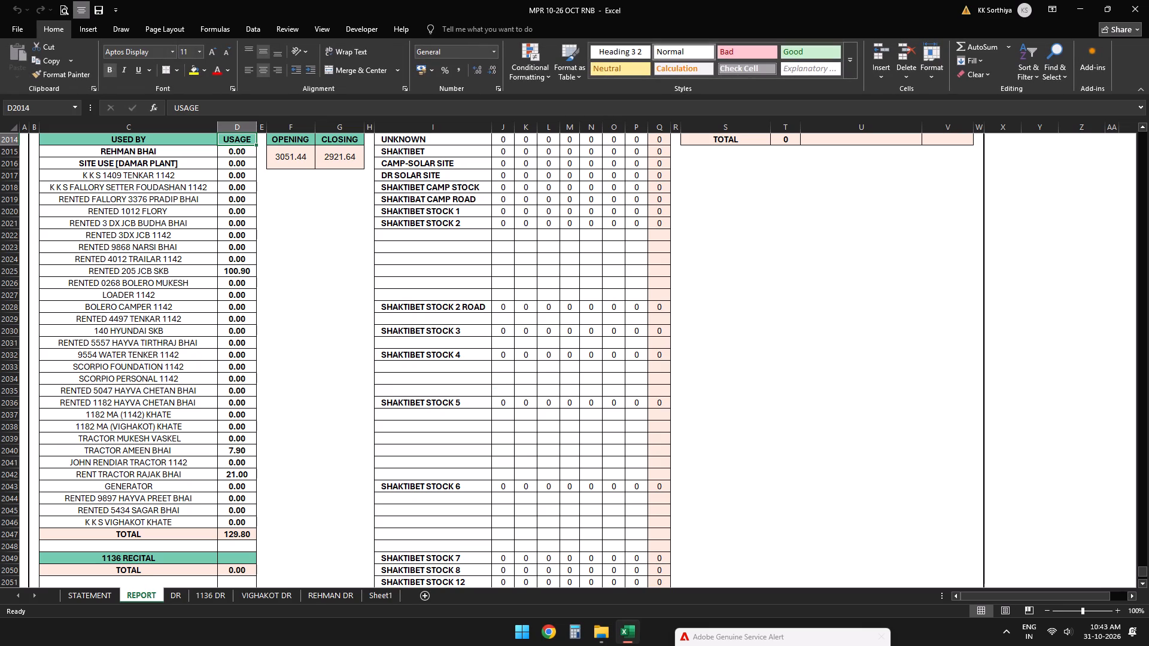
Fill 0 down every vehicle row of the USAGE column in the last DIESEL USAGE block on the REPORT sheet, and save the workbook.
scroll(498, 395, up, 2)
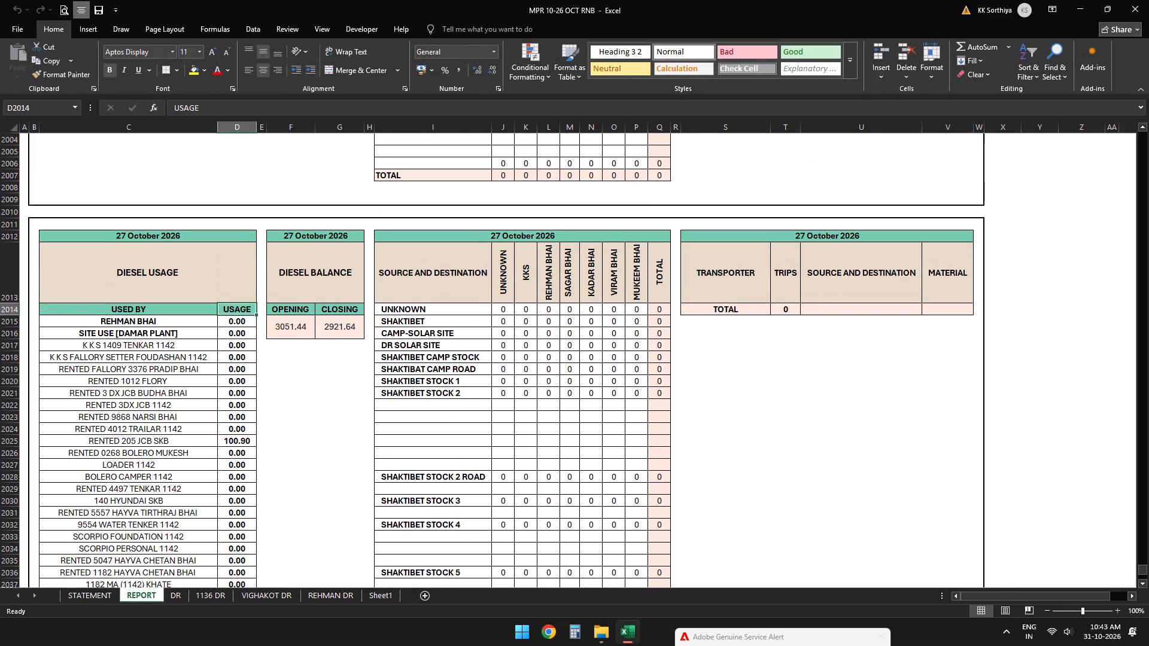
double_click(1044, 609)
scroll(205, 406, down, 4)
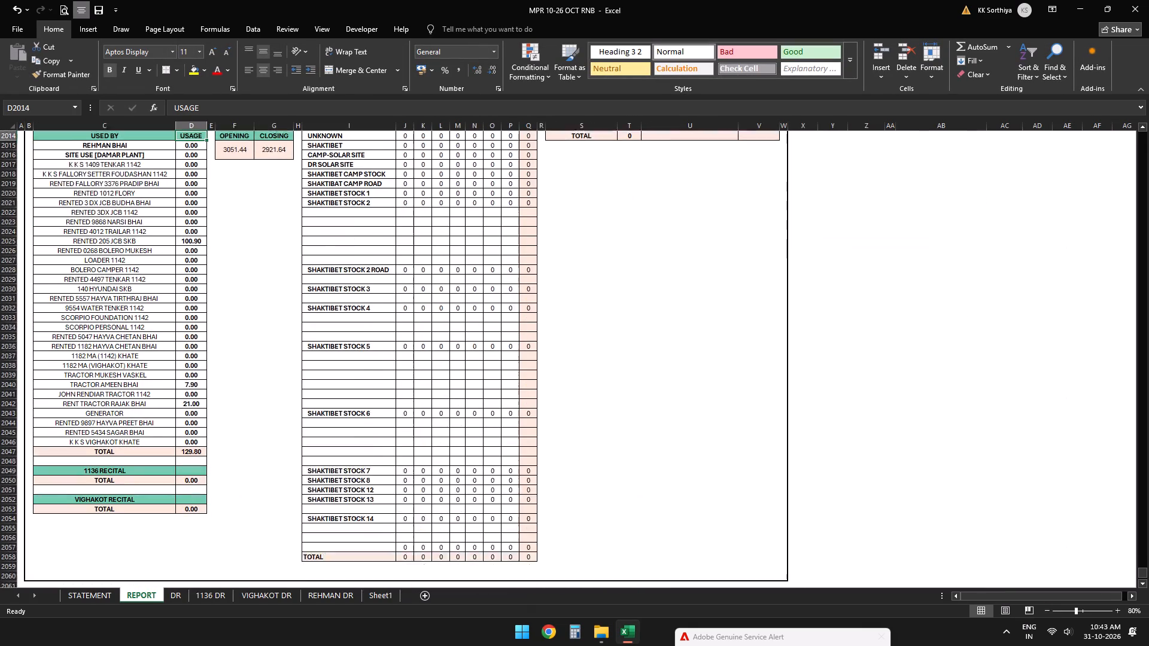
scroll(205, 401, down, 1)
scroll(205, 388, up, 11)
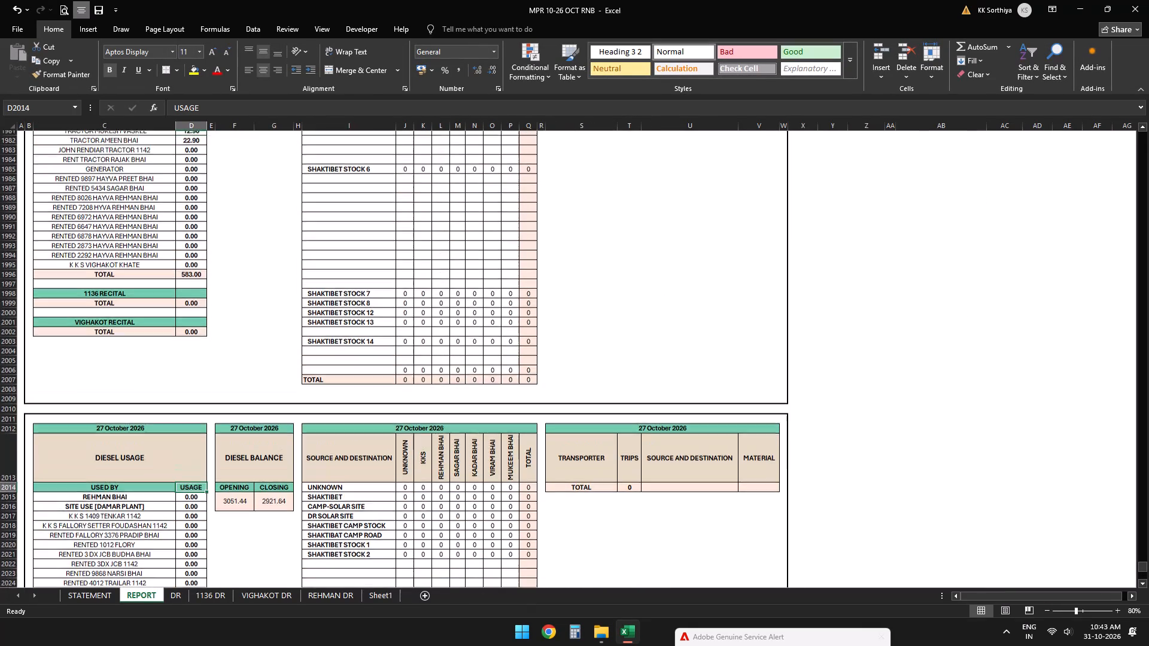
scroll(205, 388, up, 5)
scroll(205, 388, down, 7)
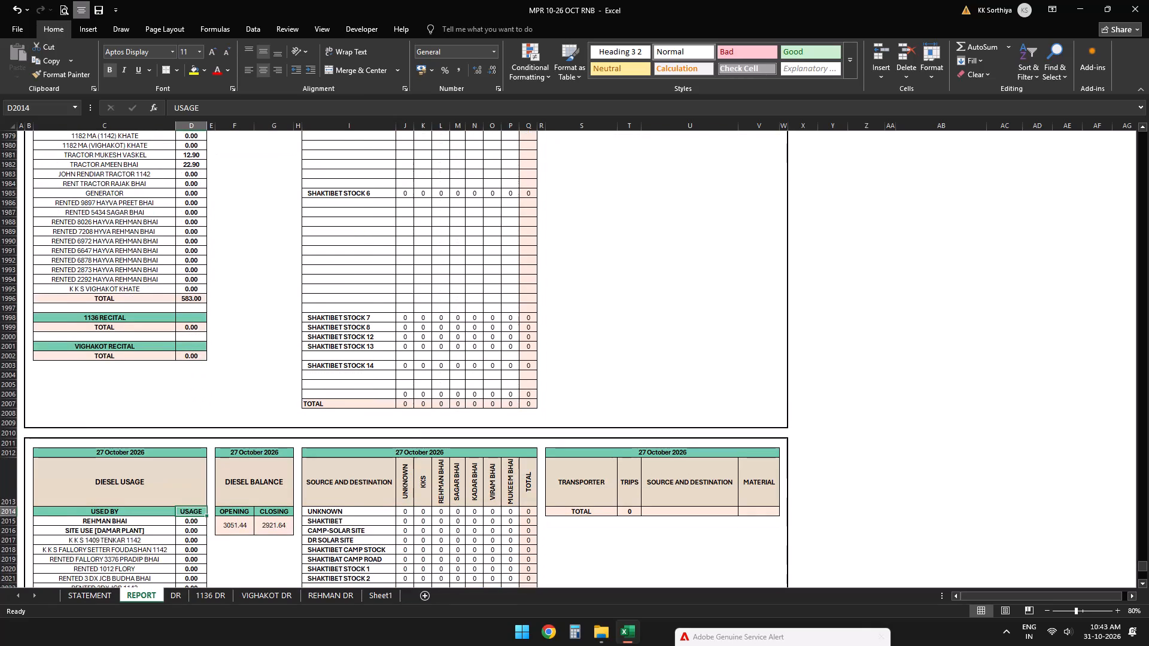
scroll(205, 389, down, 5)
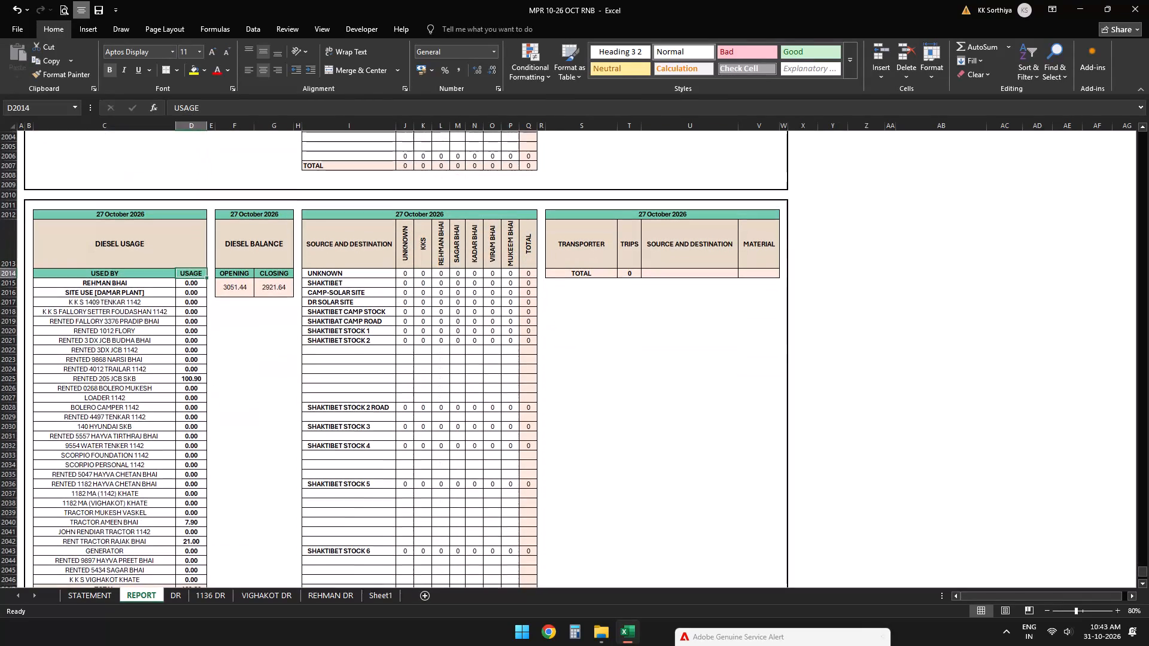
click(199, 282)
double_click(207, 285)
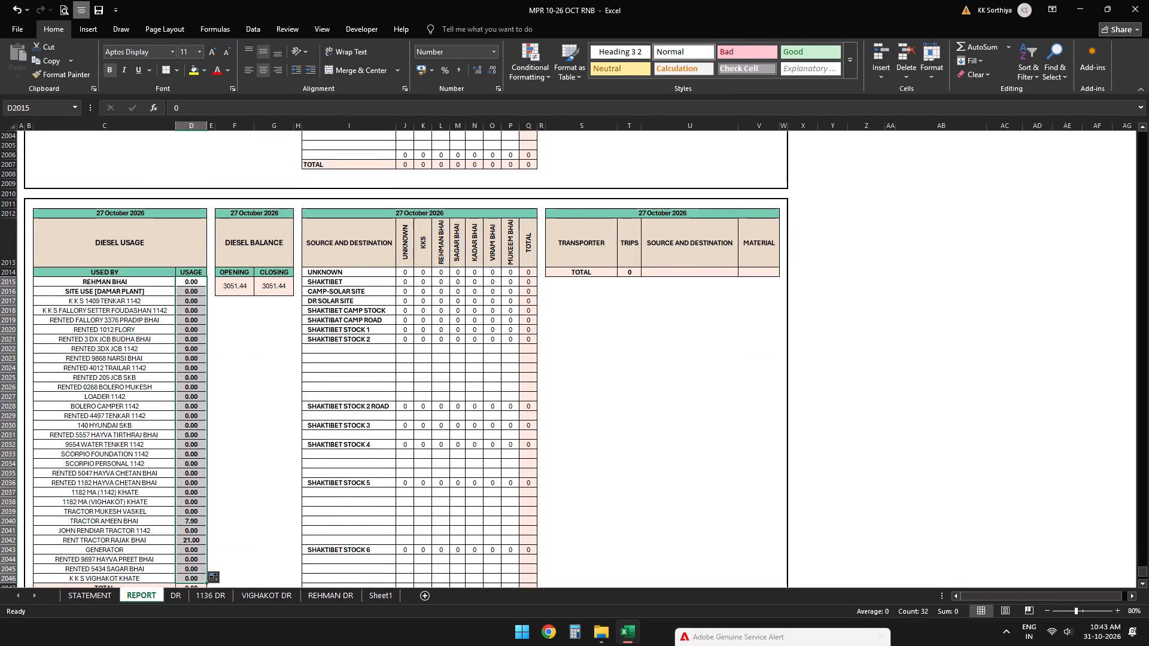
scroll(233, 367, down, 3)
scroll(233, 367, up, 4)
click(194, 328)
scroll(226, 374, down, 1)
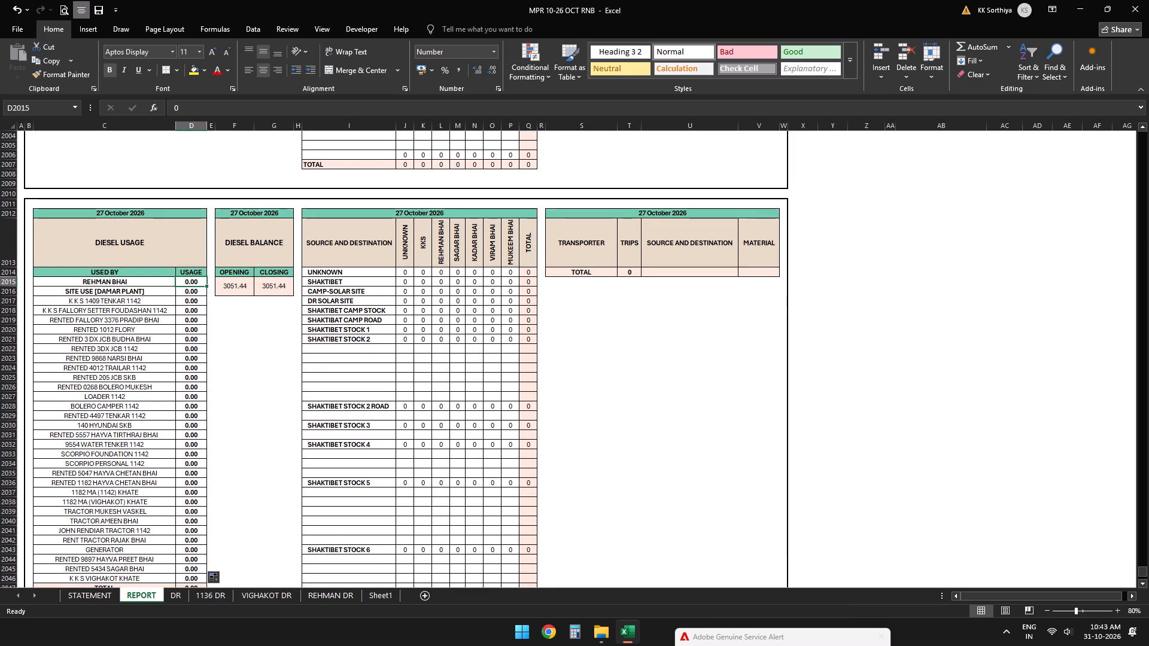
key(ctrl+s)
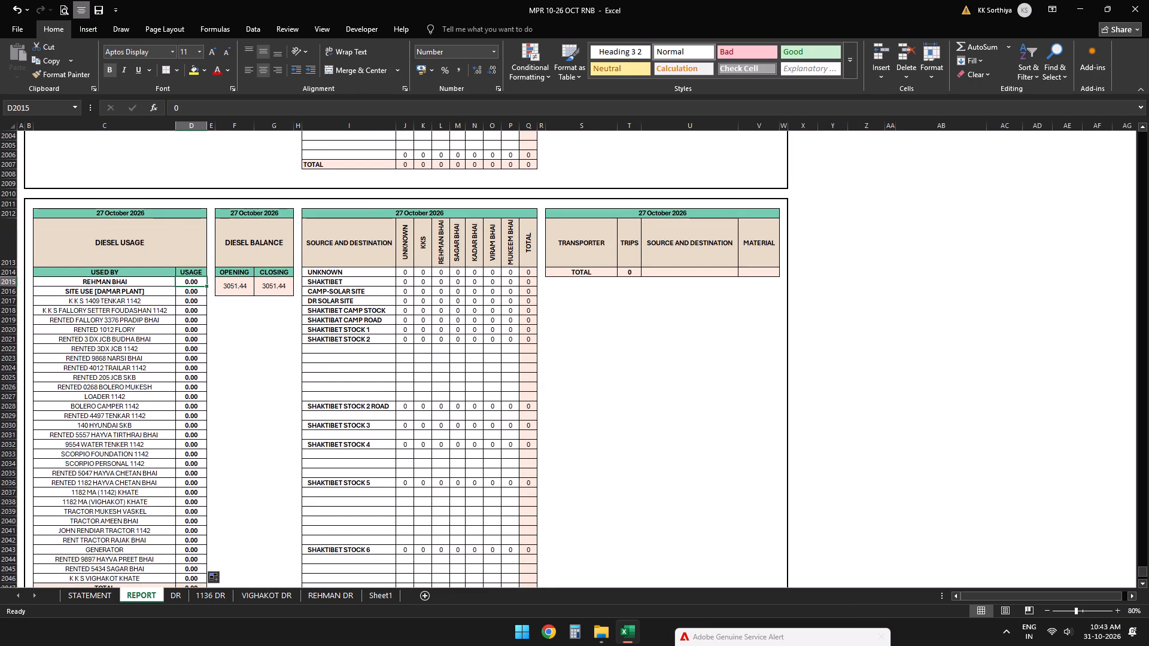
Change the date heading of the last DIESEL USAGE block to 28-10-2026.
click(145, 215)
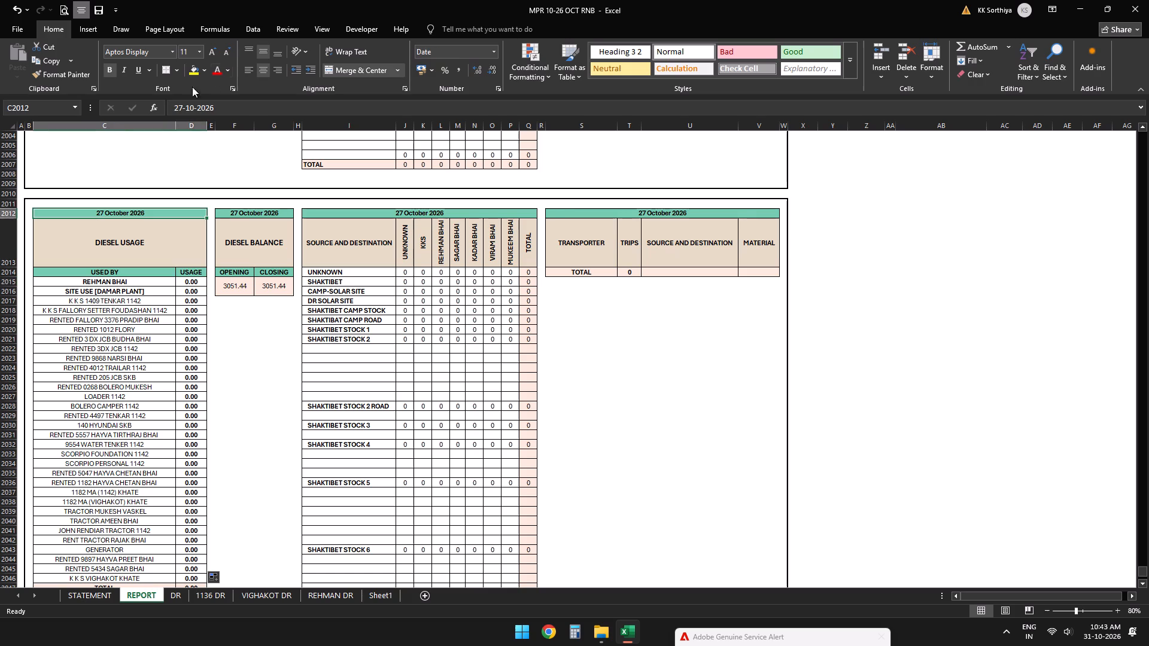
click(177, 103)
key(Right)
key(BackSpace)
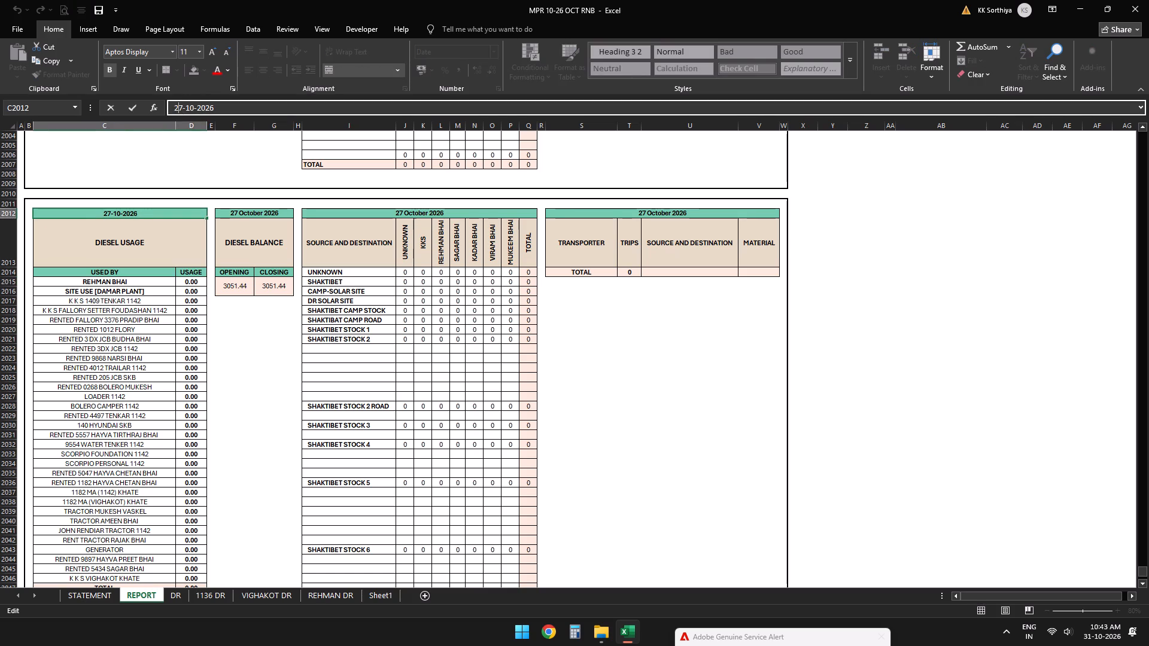
key(8)
key(Return)
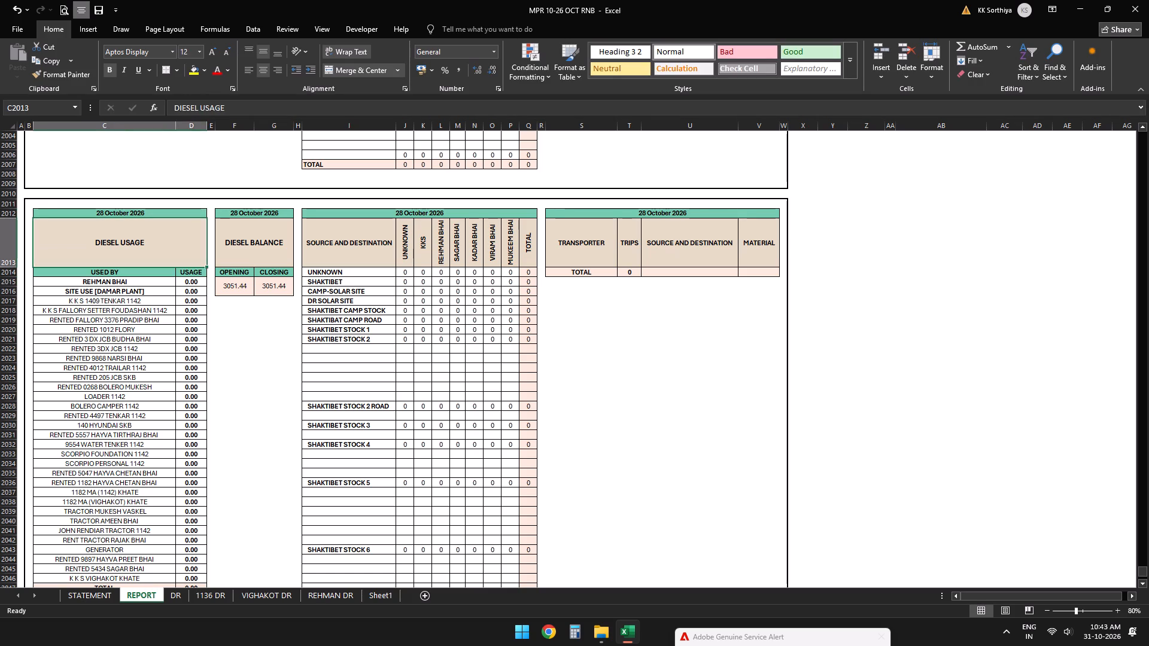
Enter 100.90 as the diesel usage for RENTED 205 JCB SKB in the 28 October 2026 block.
click(187, 276)
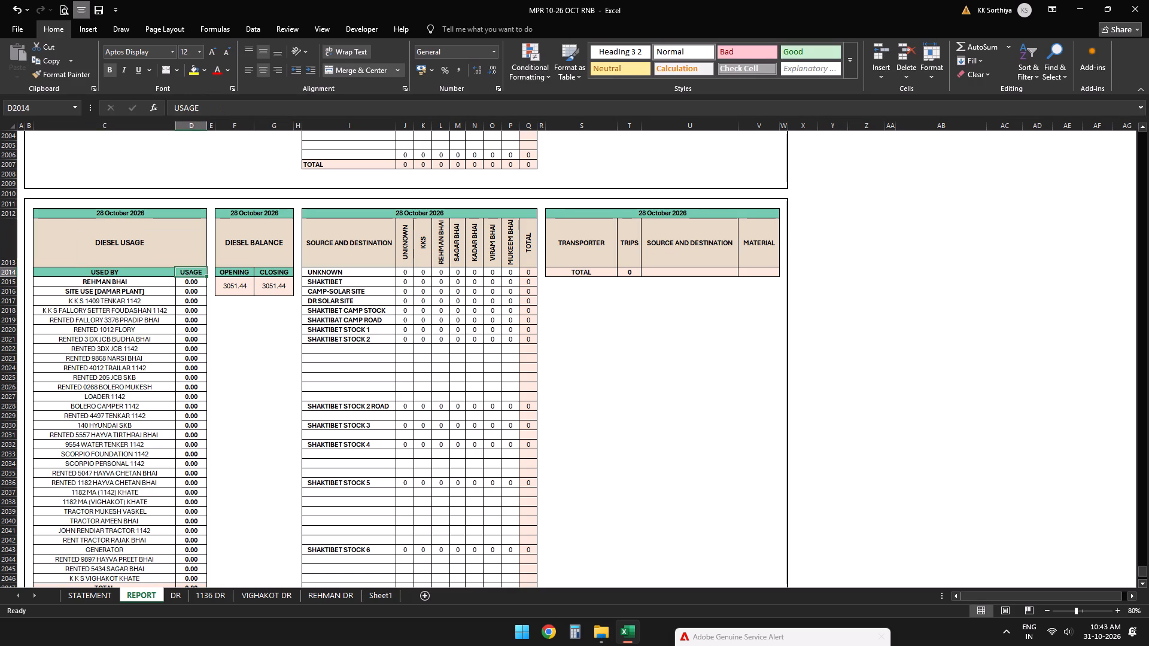
key(Down)
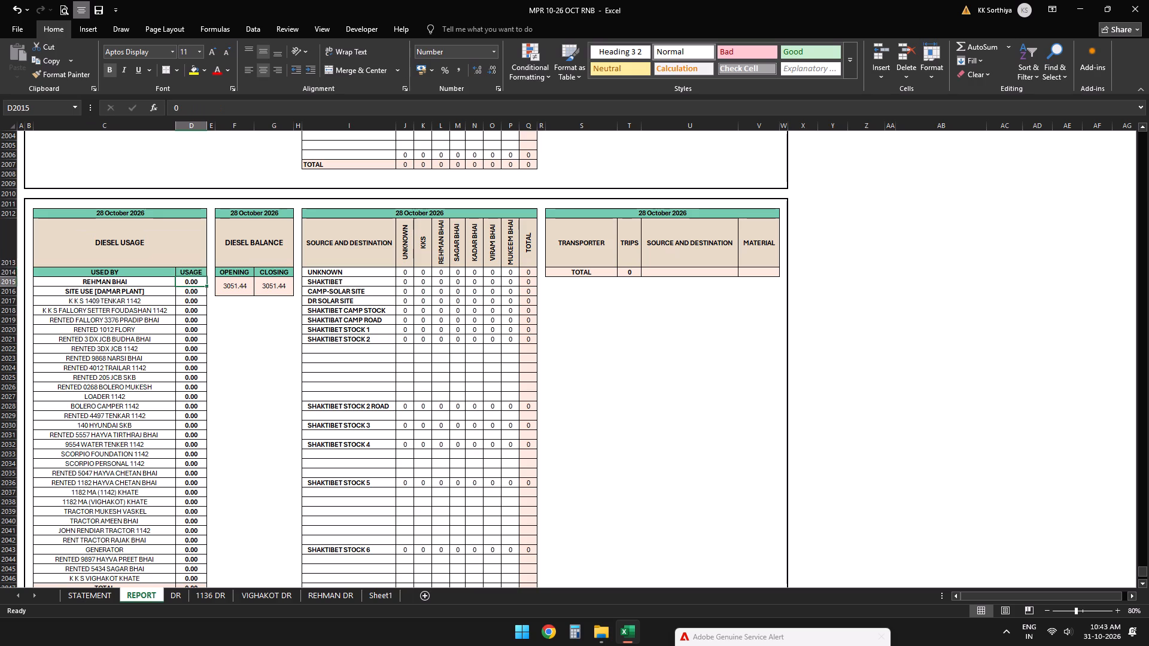
key(Up)
key(Down)
key(Down)
scroll(293, 473, down, 1)
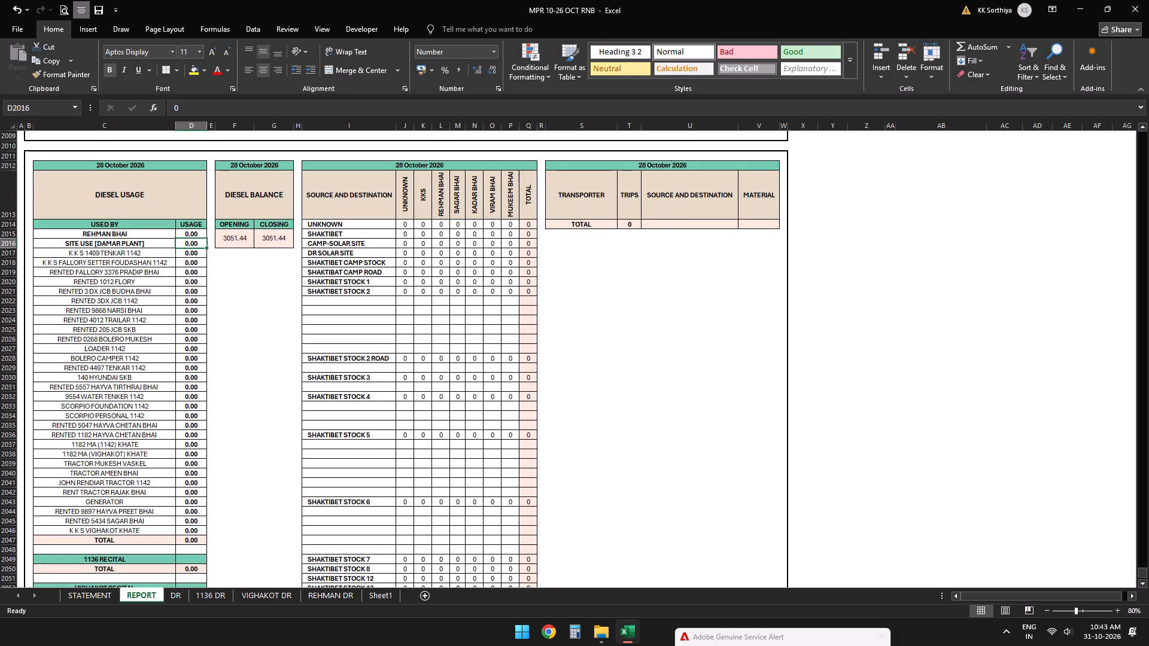
key(Down)
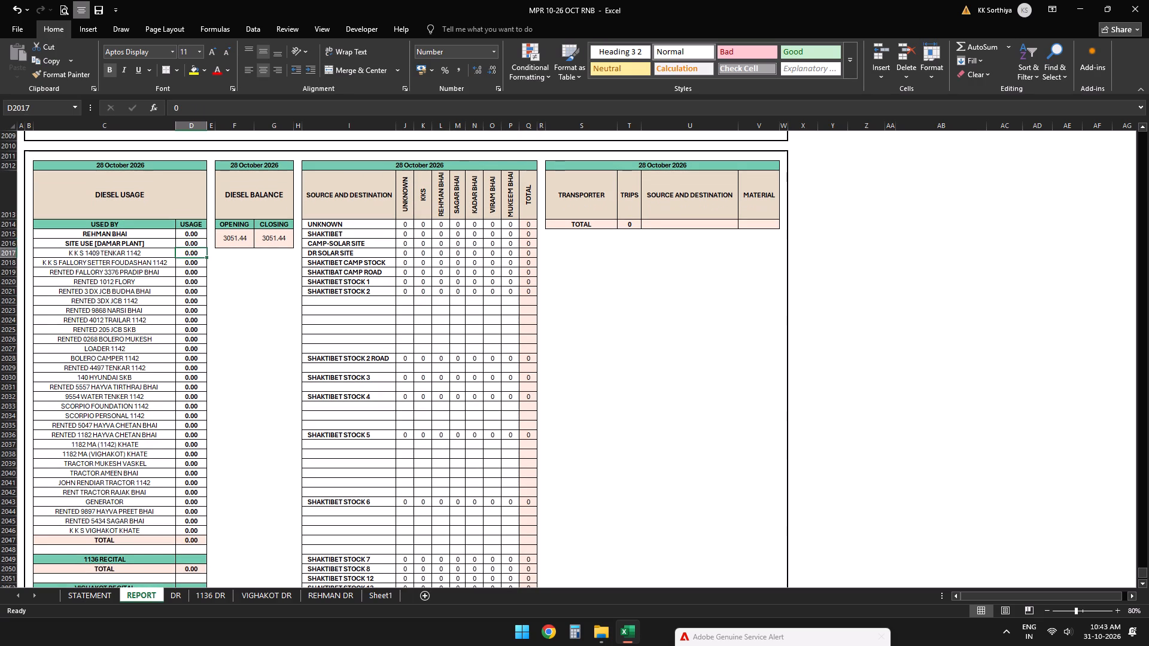
key(Down)
key(Down)
key(Down)
key(Down)
key(Down)
key(Down)
key(Down)
key(Down)
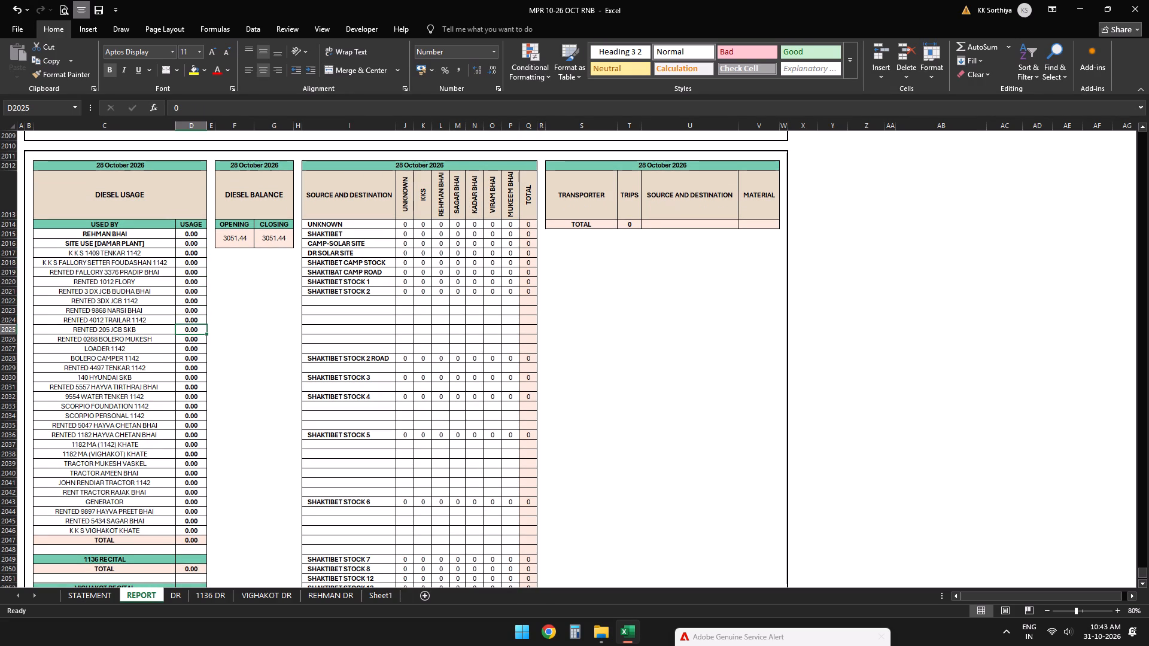
text(100.)
text(90)
key(Up)
key(Down)
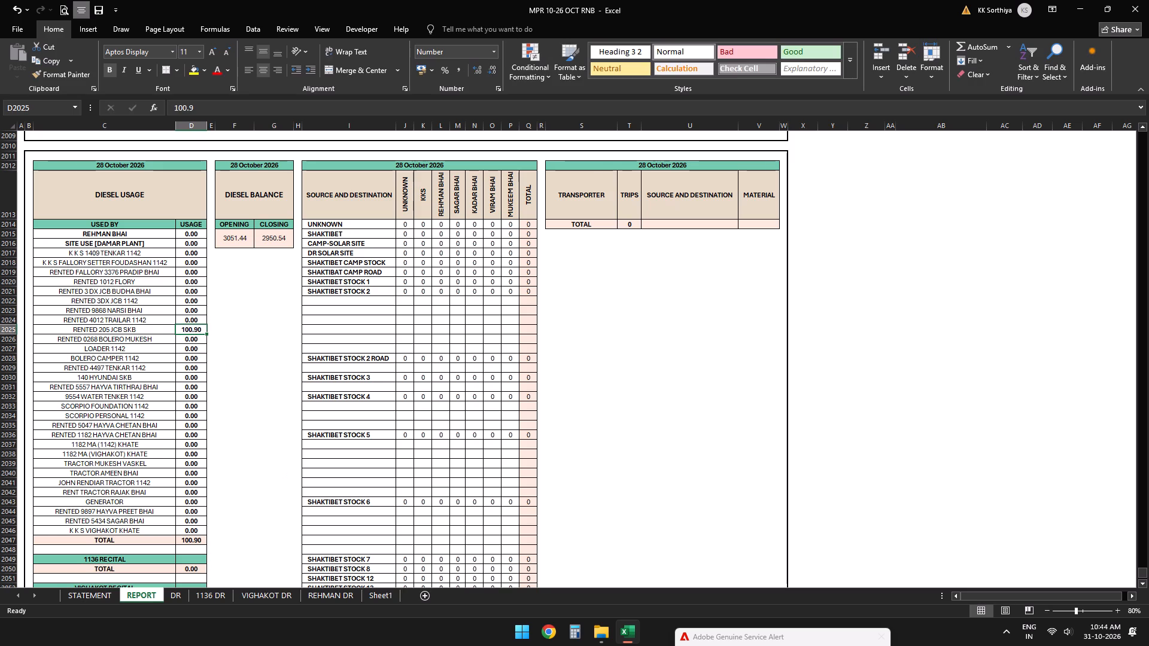
Enter 21 as the diesel usage for RENT TRACTOR RAJAK BHAI in the 28 October 2026 block.
key(Down)
key(Down)
key(Down)
key(Down)
key(Down)
key(Down)
key(Down)
key(Down)
key(Down)
key(Down)
key(Down)
key(Down)
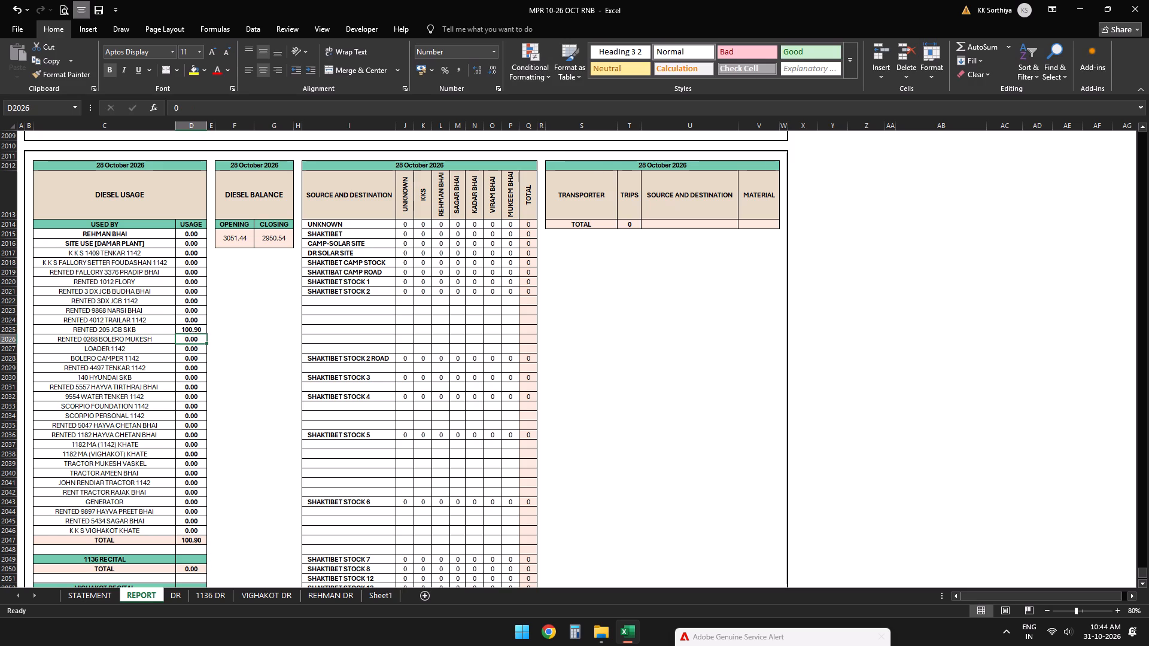
key(Down)
key(Down)
key(Down)
key(Down)
key(Down)
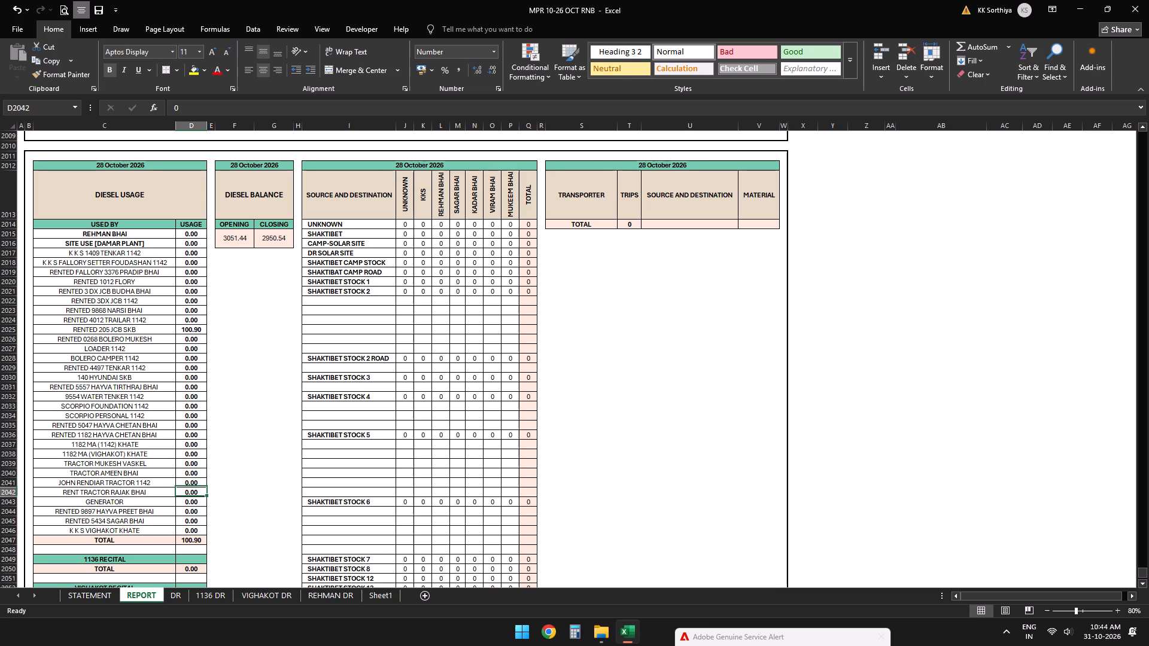
text(21)
key(Up)
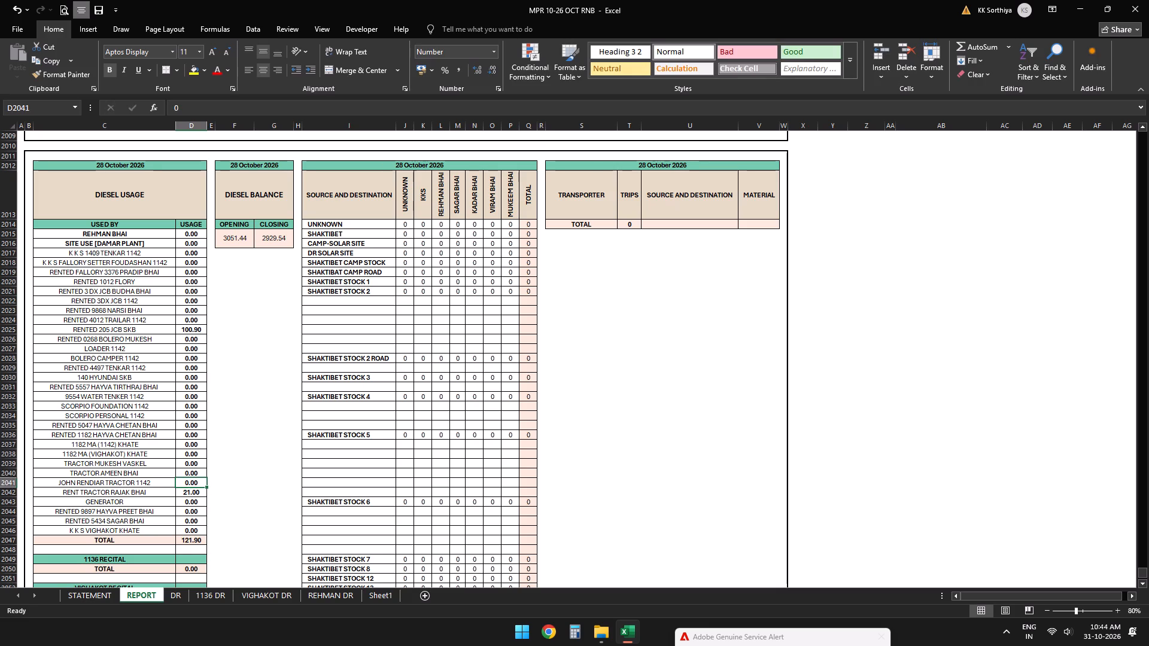
Enter 7.9 as the diesel usage for TRACTOR AMEEN BHAI in the 28 October 2026 block.
key(Up)
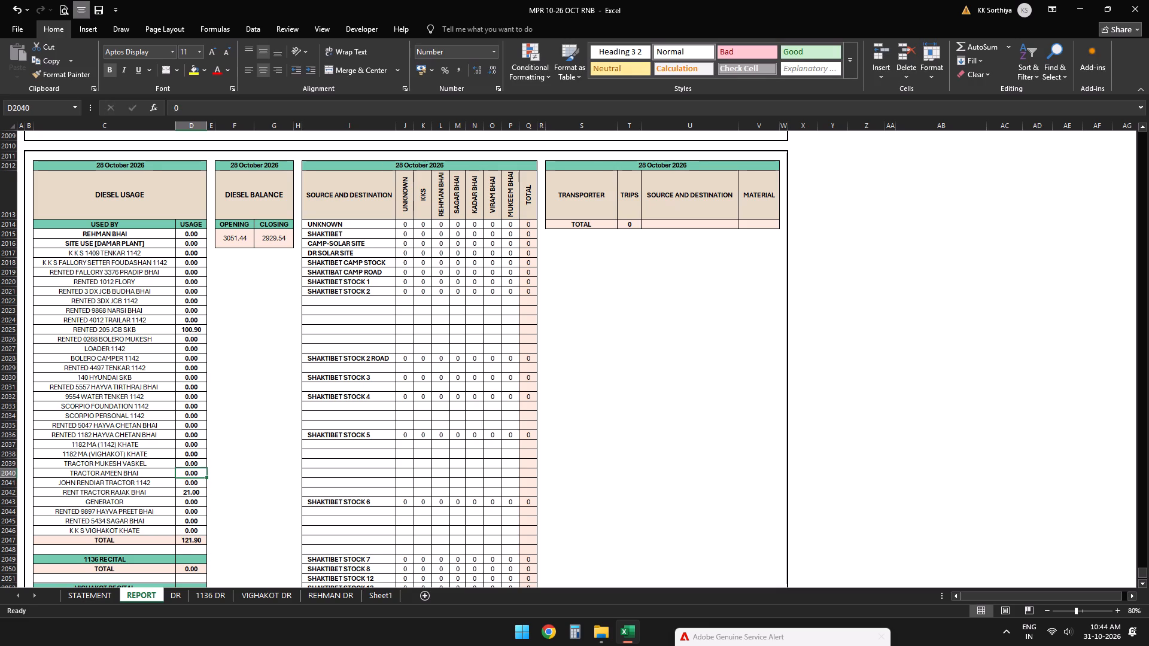
text(7.9)
key(Down)
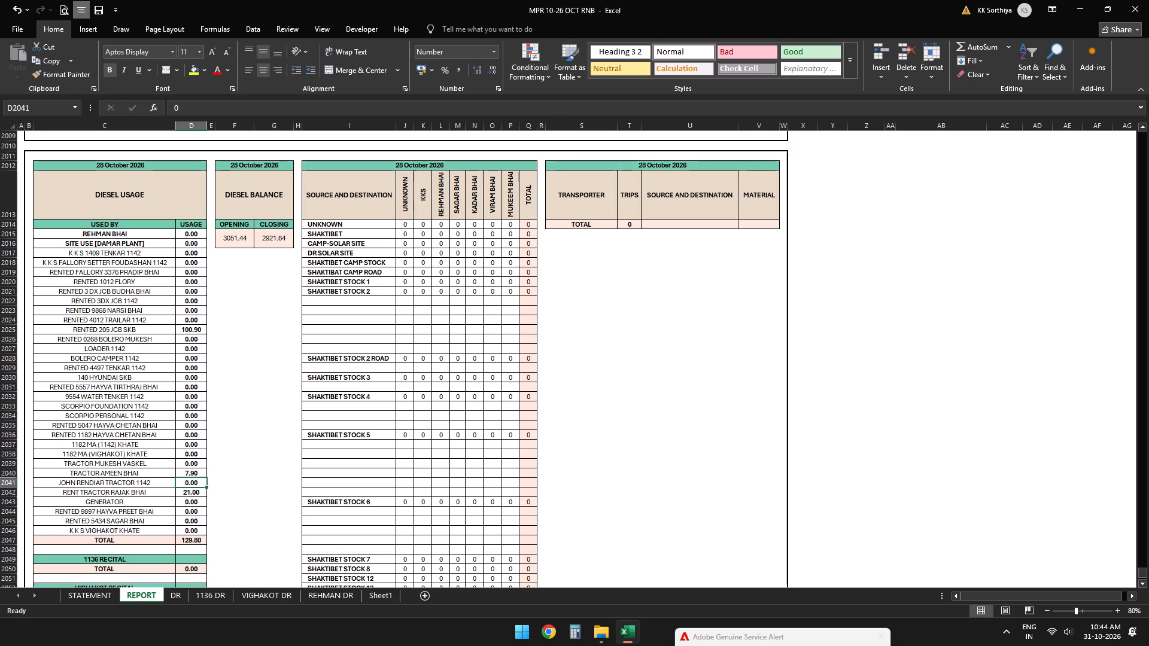
Replace the 1182 MA (1142) KHATE label in the 28 October 2026 USED BY list with RENTED 7567 TENKAR 1142.
key(Up)
key(Up)
key(Up)
key(Up)
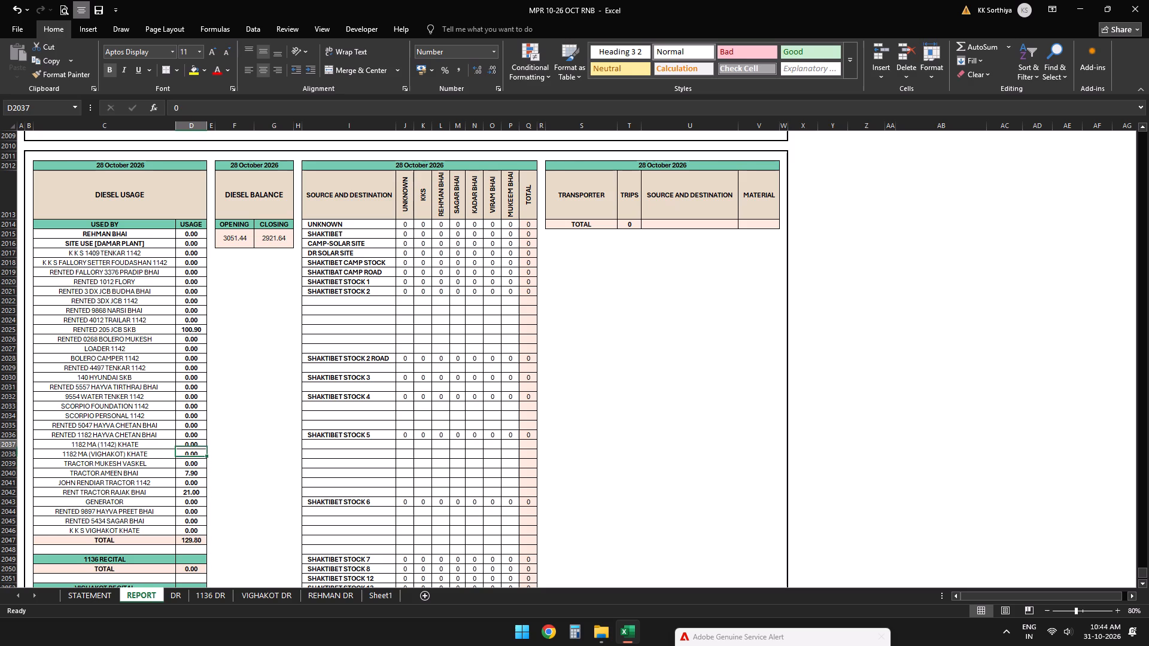
key(Left)
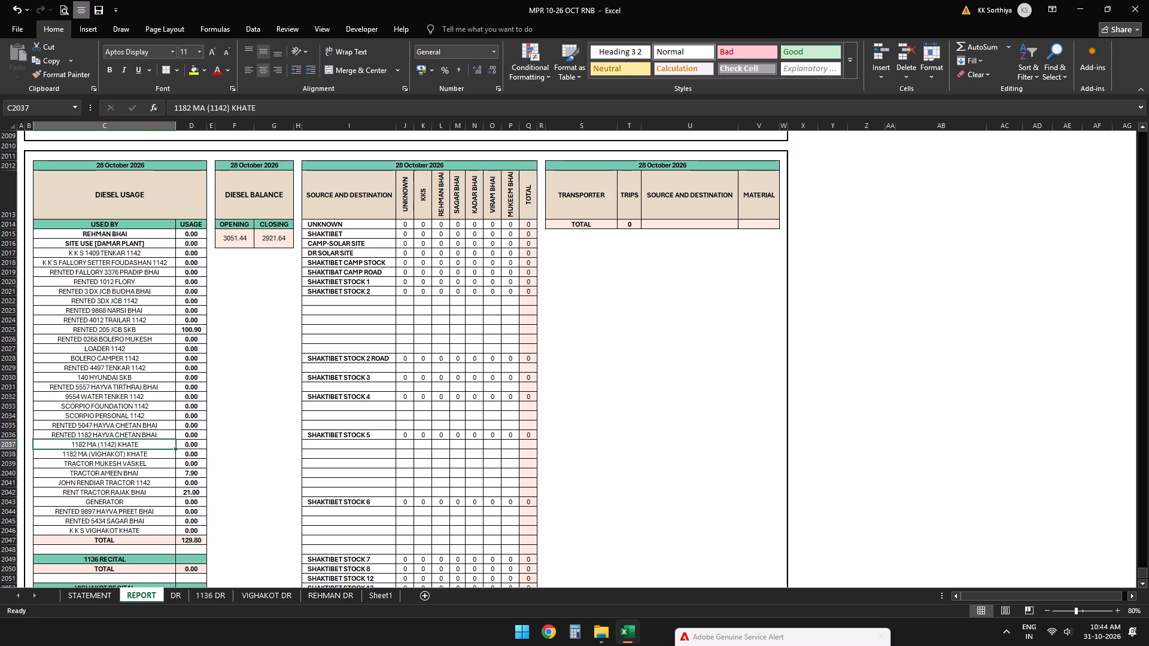
text(rented)
key(space)
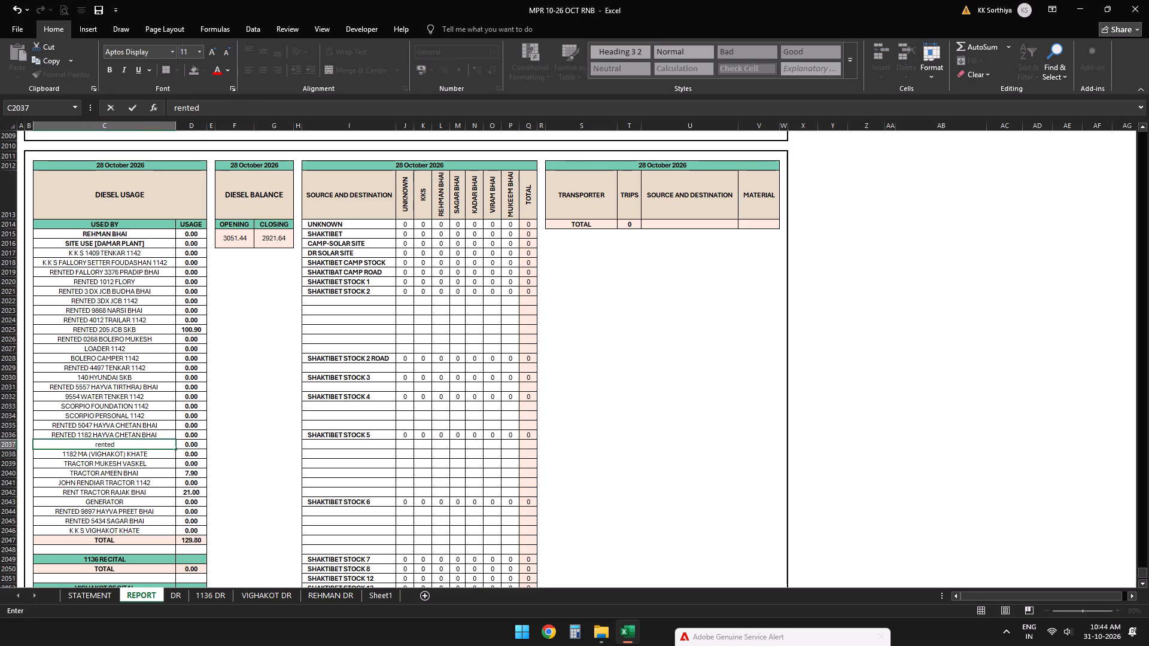
key(BackSpace)
key(BackSpace)
key(BackSpace)
key(BackSpace)
key(BackSpace)
key(BackSpace)
key(BackSpace)
text(RENTED)
key(space)
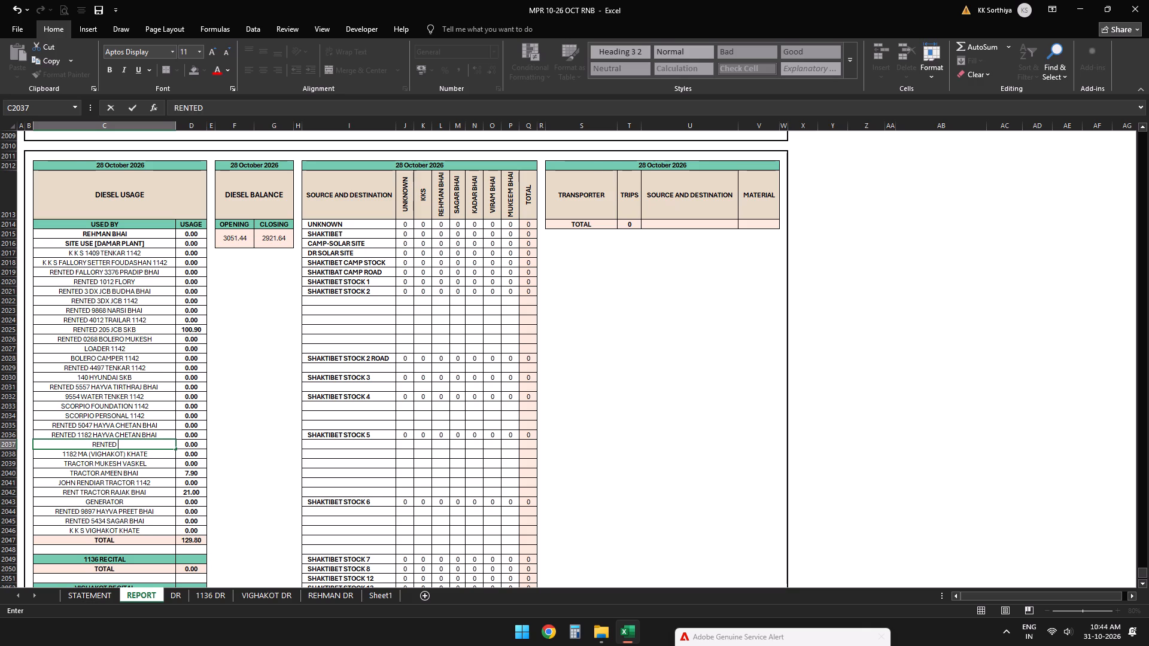
text(7567)
key(space)
text(TEB)
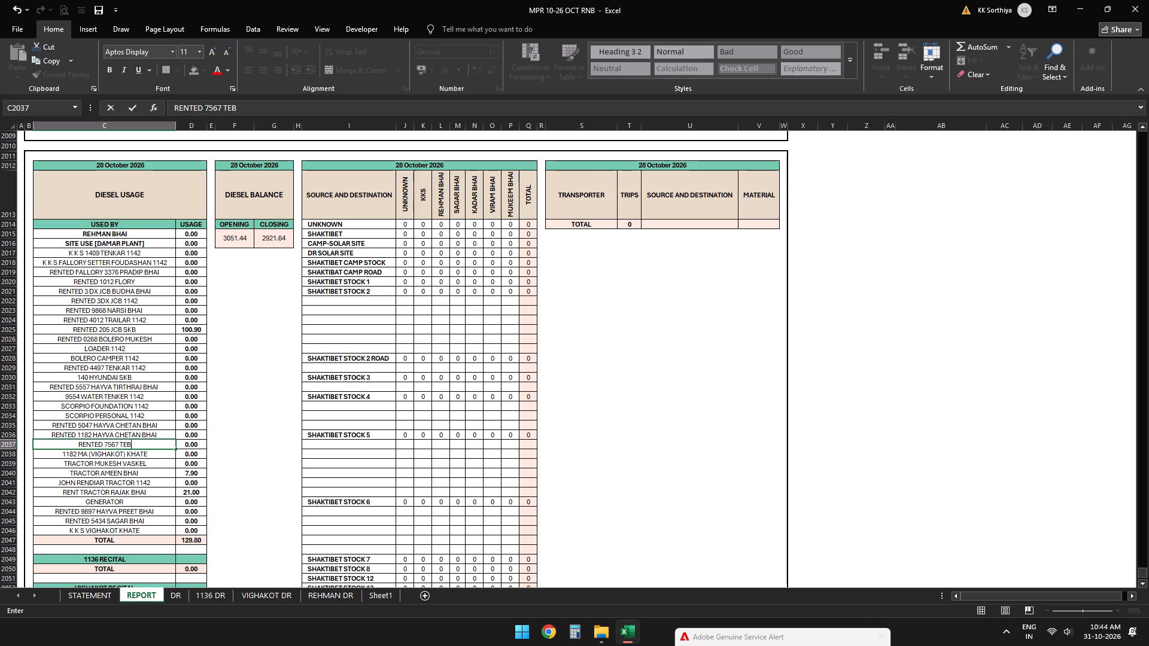
key(BackSpace)
text(NKAR)
key(space)
text(1142)
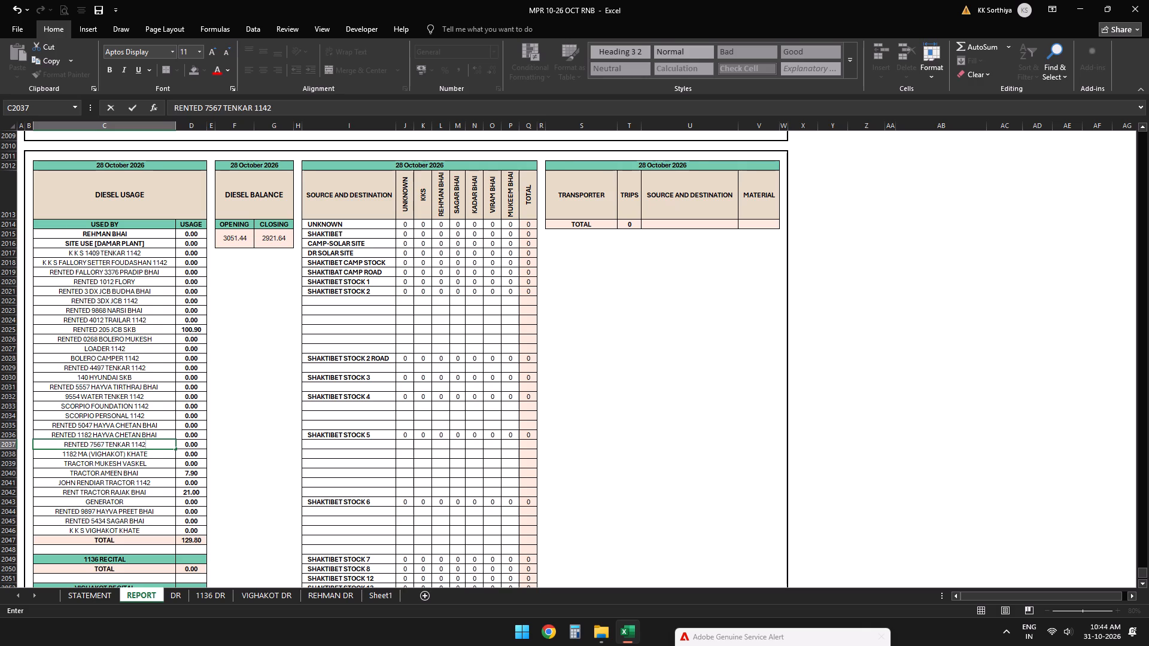
key(Right)
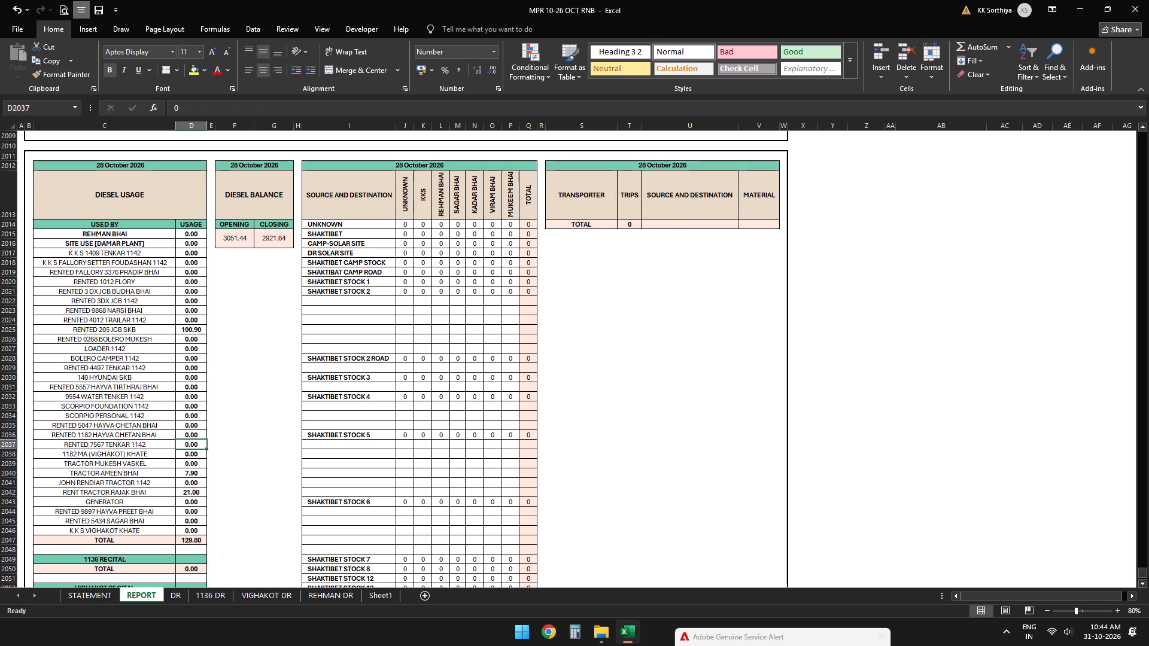
Enter 50.90 as the diesel usage for RENTED 7567 TENKAR 1142.
text(50.90)
key(Up)
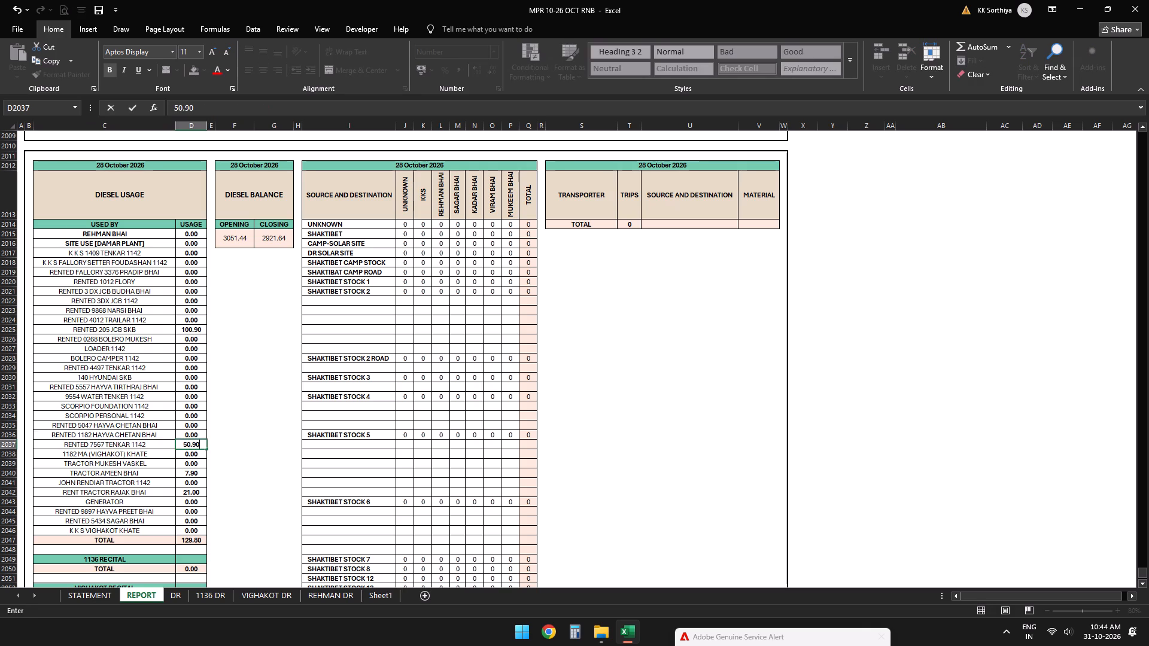
key(Down)
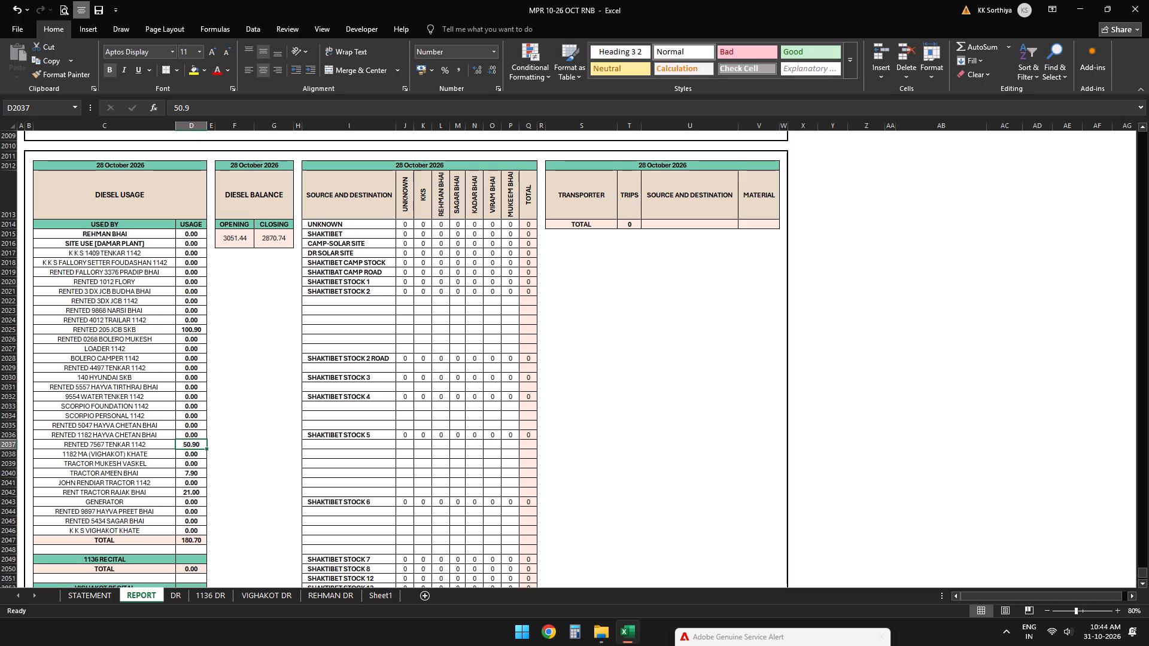
Replace the SCORPIO PERSONAL 1142 label in the 28 October 2026 USED BY list with K K S SCORPION 1142.
key(Up)
key(Up)
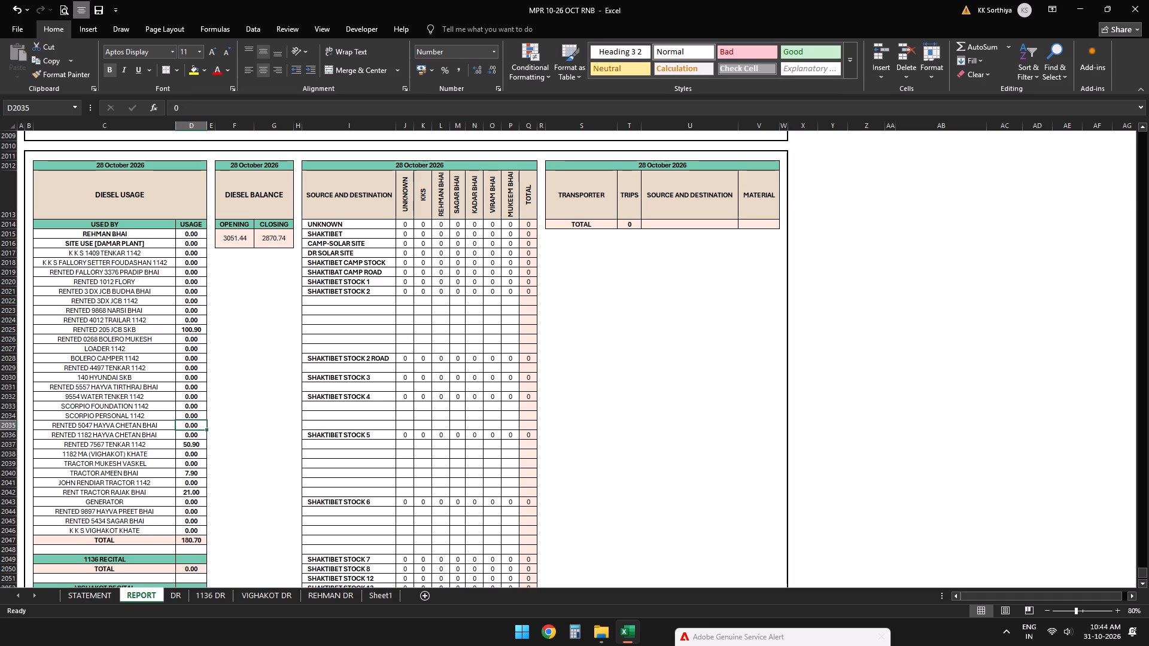
key(Up)
key(Up)
key(Down)
key(Left)
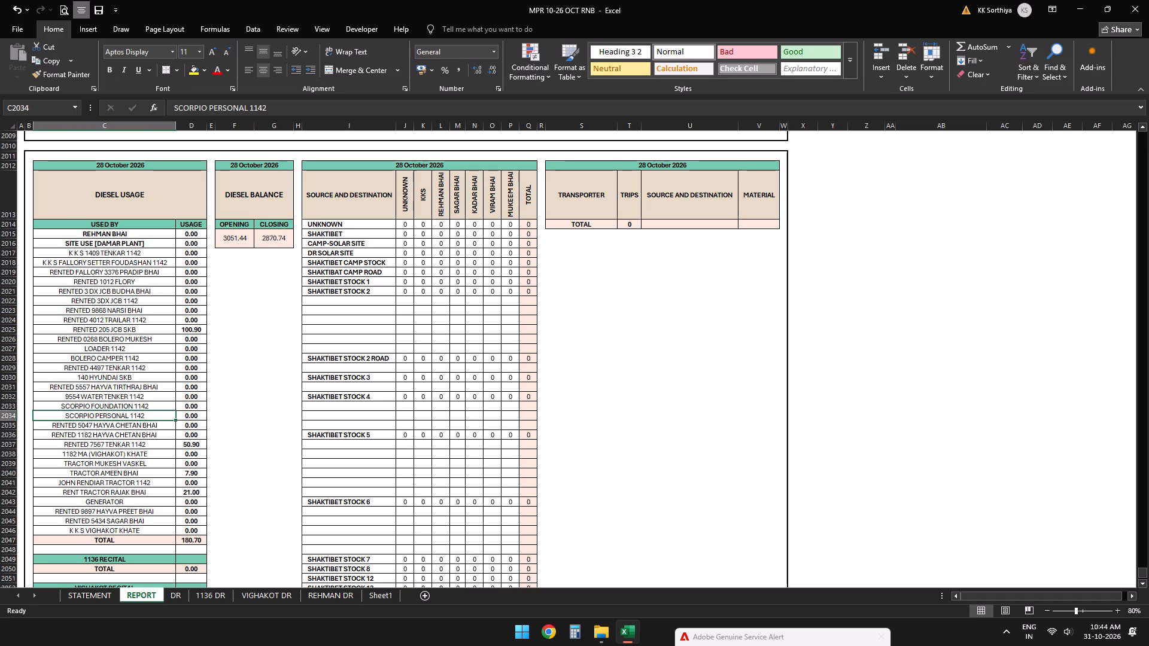
text(K K S)
key(space)
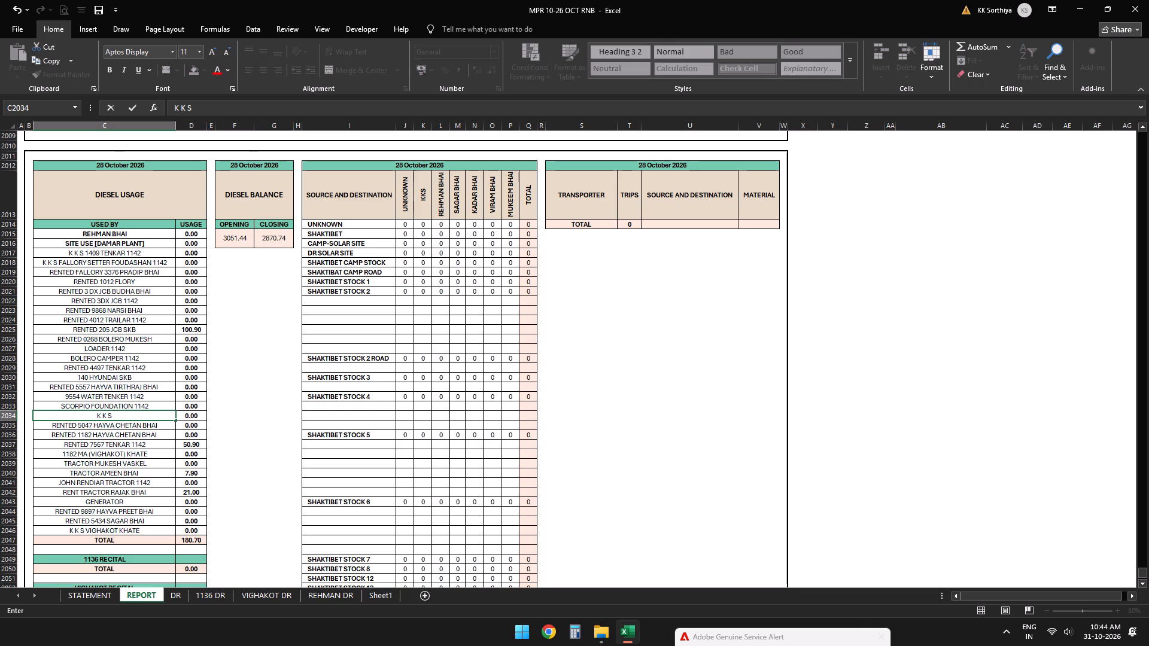
key(c)
key(BackSpace)
text(SCOR)
text(IO)
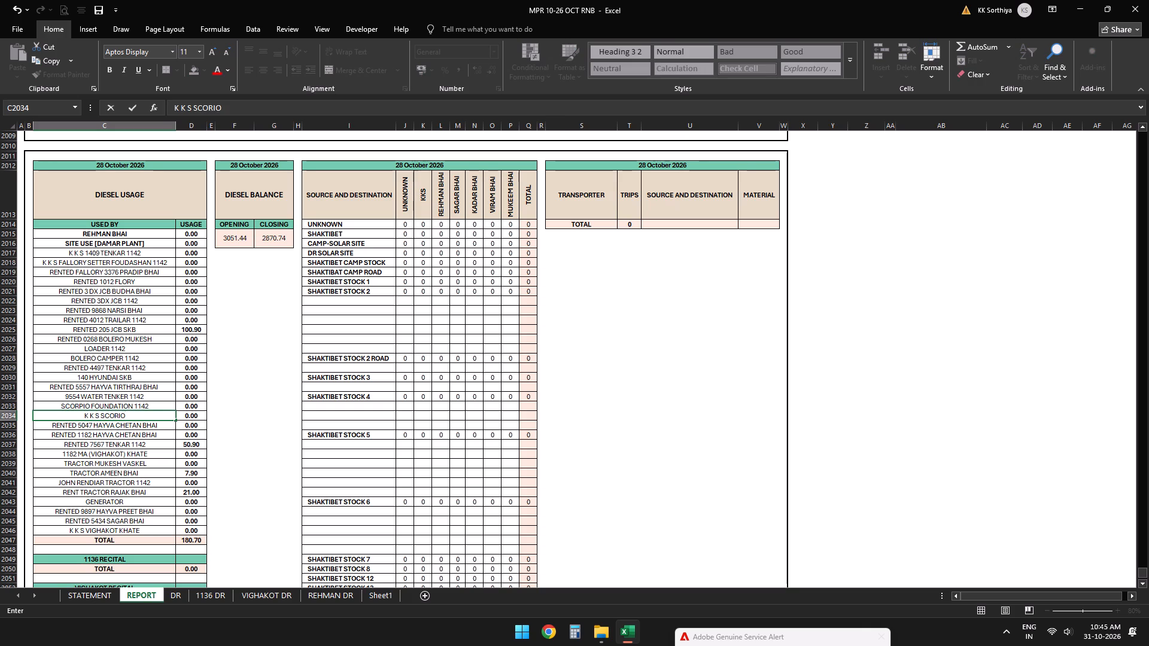
key(BackSpace)
key(BackSpace)
text(PIO)
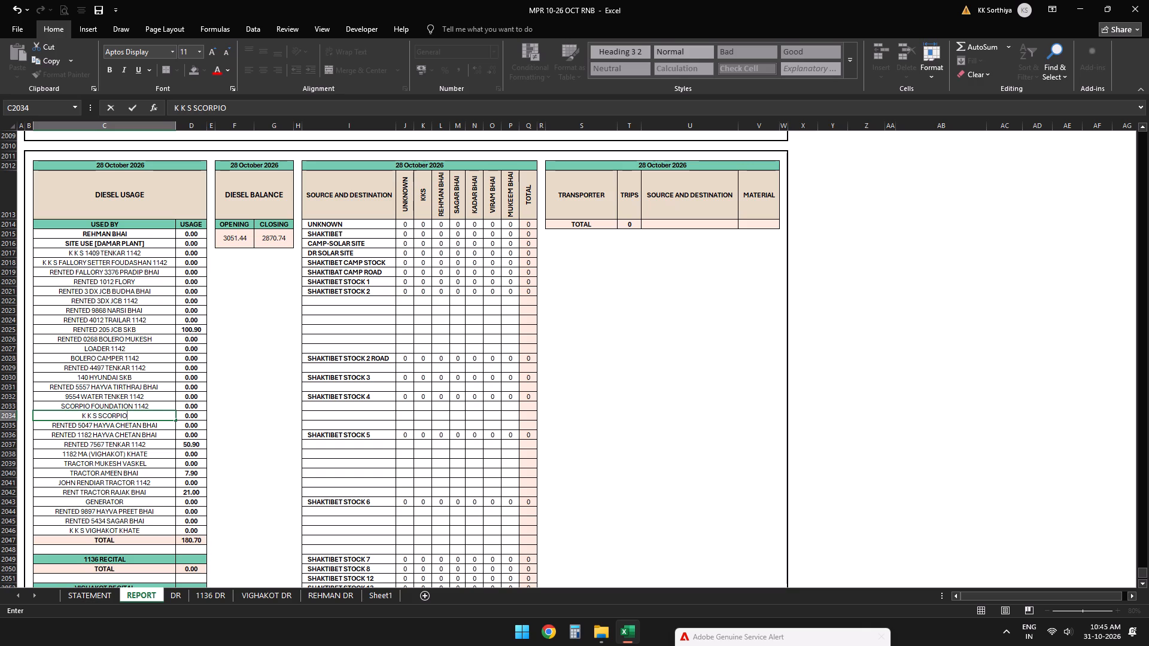
text(N)
key(space)
text(1142)
key(Right)
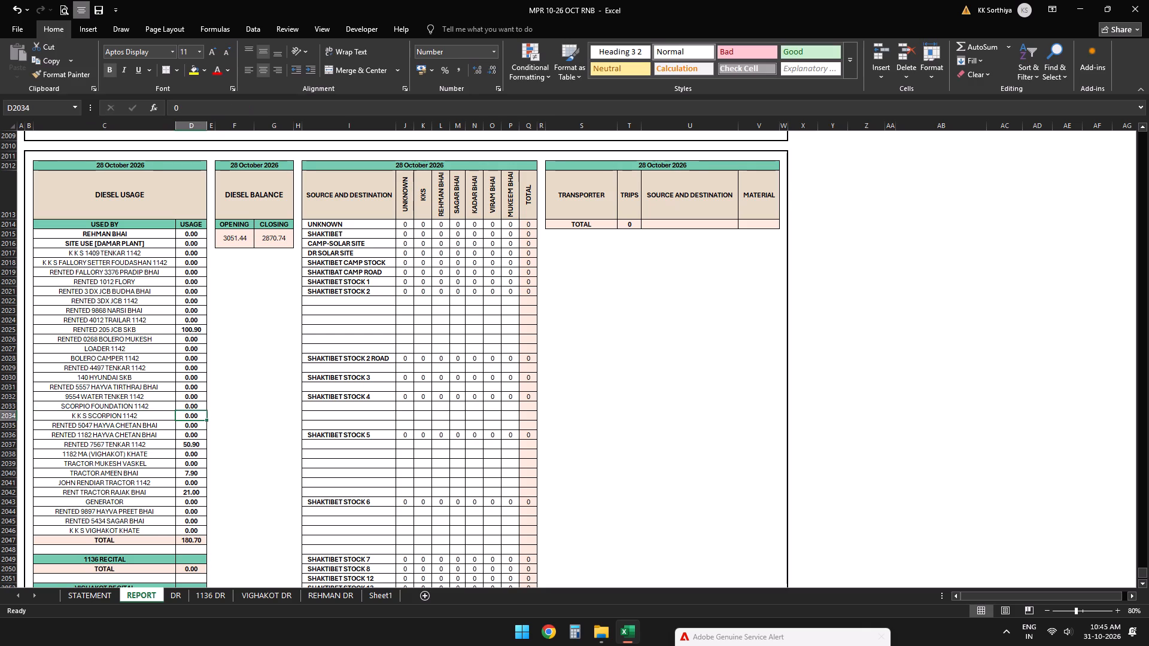
Enter 37.90 as the diesel usage for K K S SCORPION 1142 in the 28 October 2026 block.
text(37.90)
key(Up)
key(Down)
Enter 30.90 as the diesel usage for RENTED 3 DX JCB BUDHA BHAI in the 28 October 2026 block.
key(Up)
key(Up)
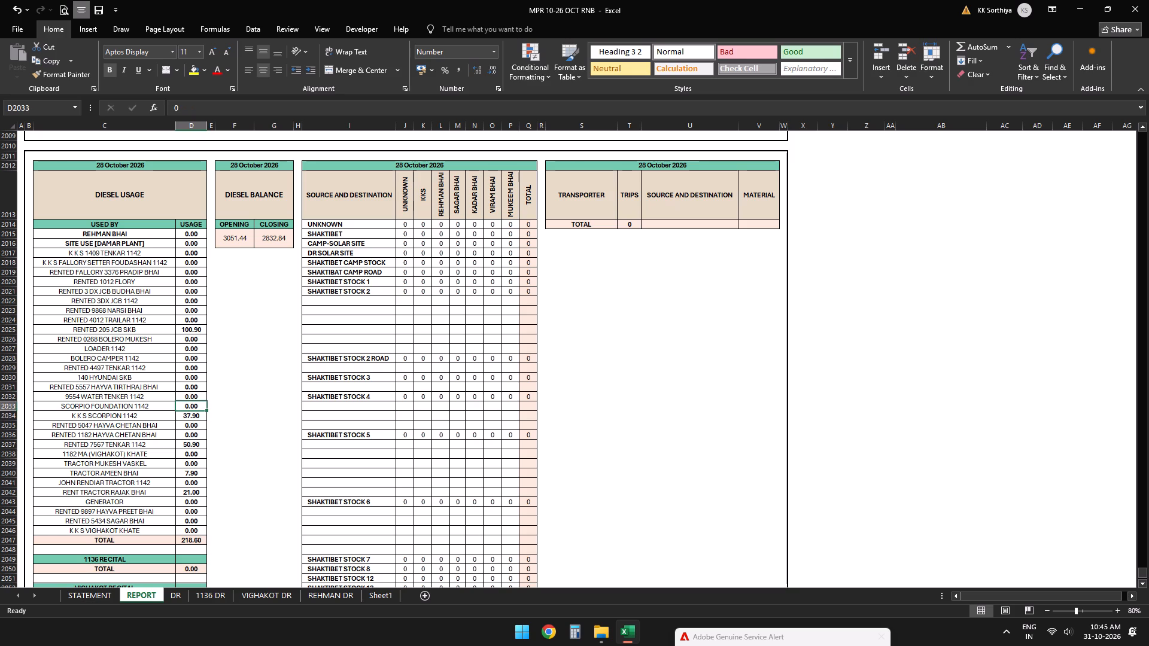
key(Up)
key(Up)
key(Up)
key(Up)
key(Up)
key(Up)
key(Up)
key(Up)
key(Up)
key(Up)
key(Up)
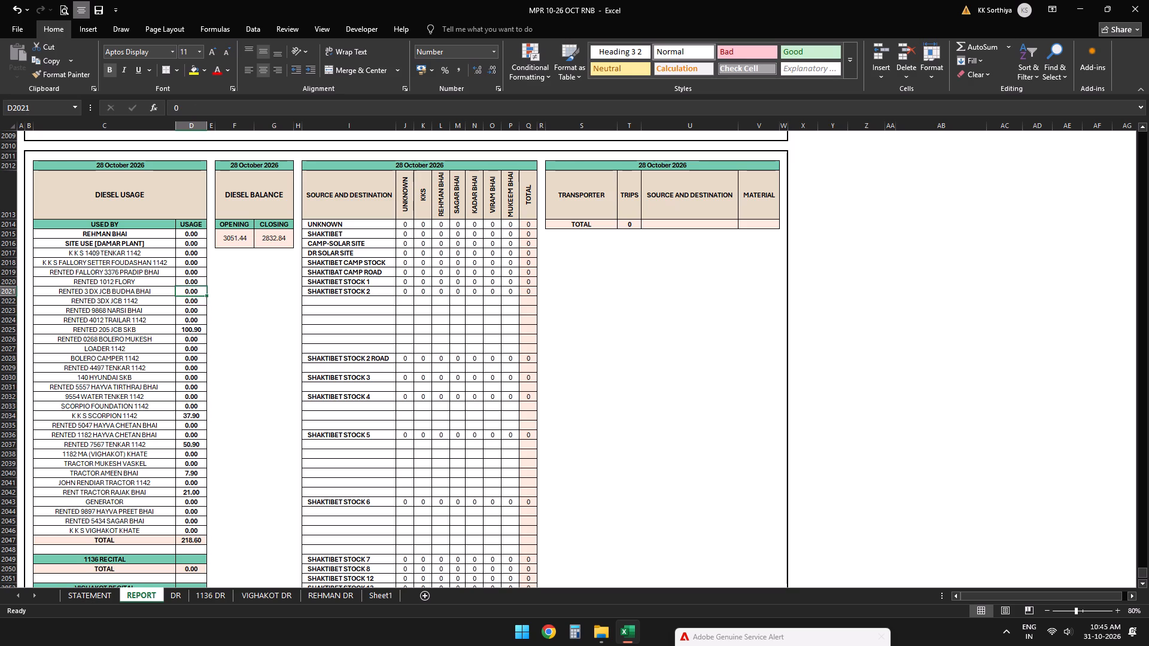
text(30.90)
key(Up)
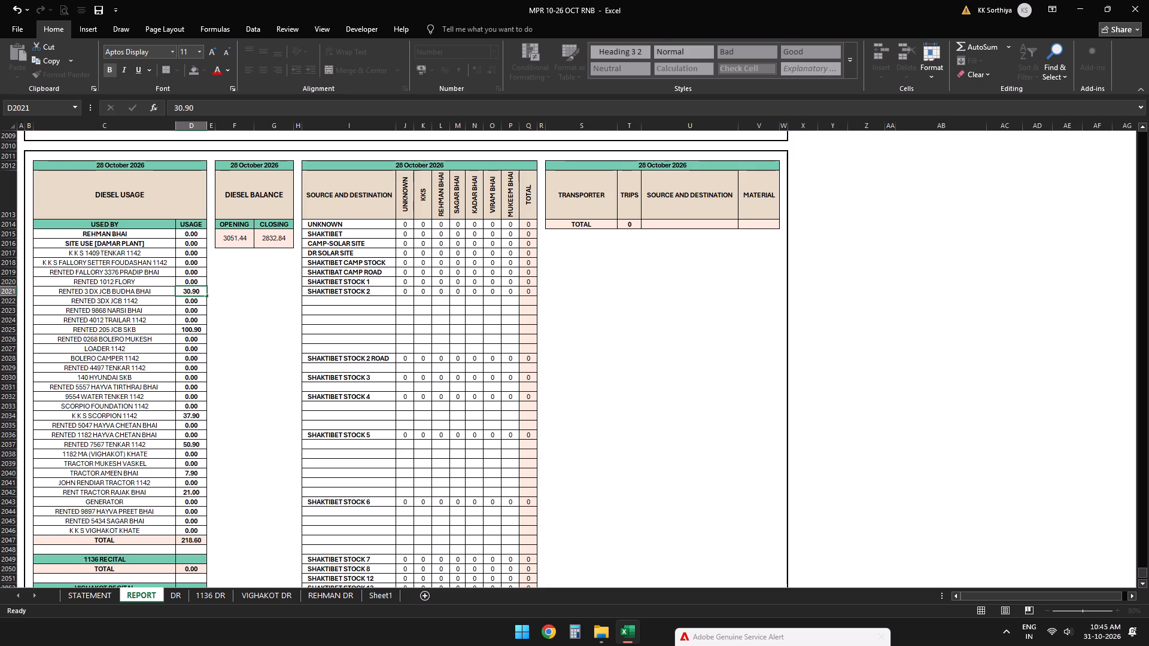
key(Down)
Save the MPR 10-26 OCT RNB workbook.
key(ctrl+s)
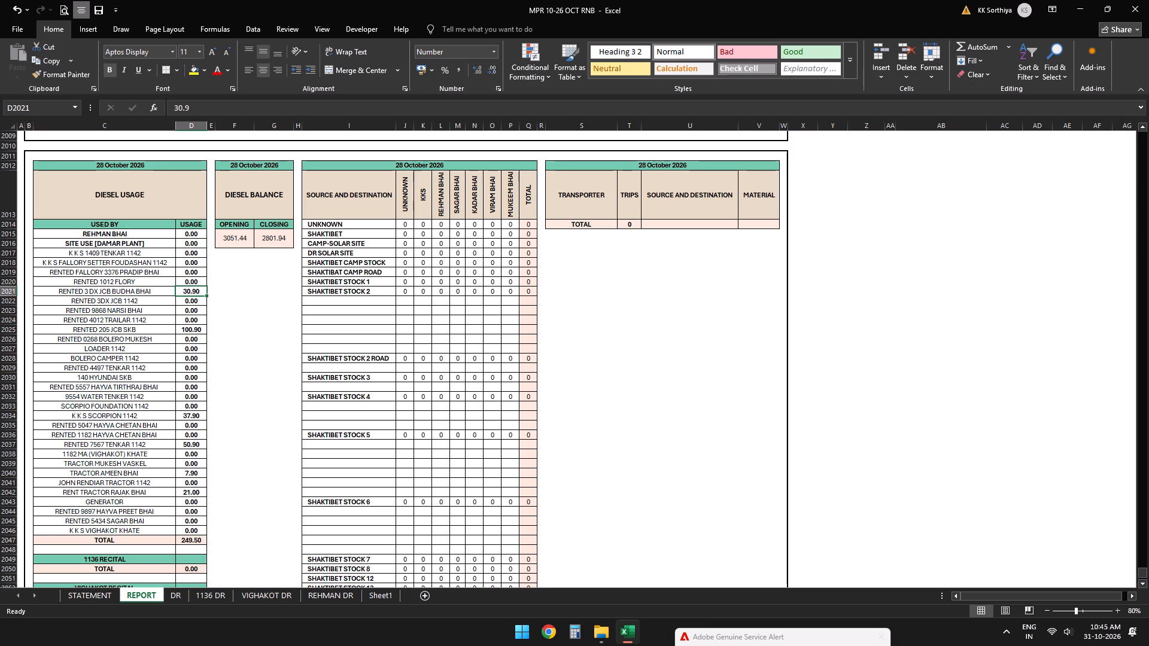
Change the GENERATOR label in the 28 October 2026 USED BY list to K K S GENERATOR 1142.
key(Down)
key(Down)
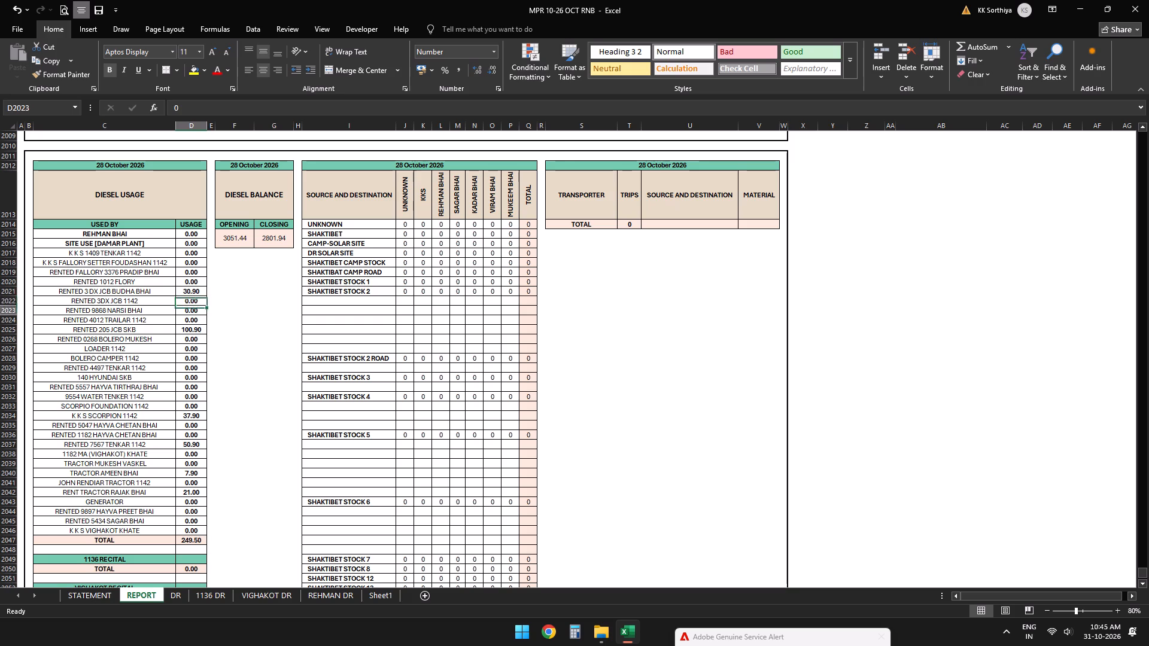
key(Down)
key(Down)
key(Down)
key(Down)
key(Down)
key(Down)
key(Down)
key(Down)
key(Down)
key(Down)
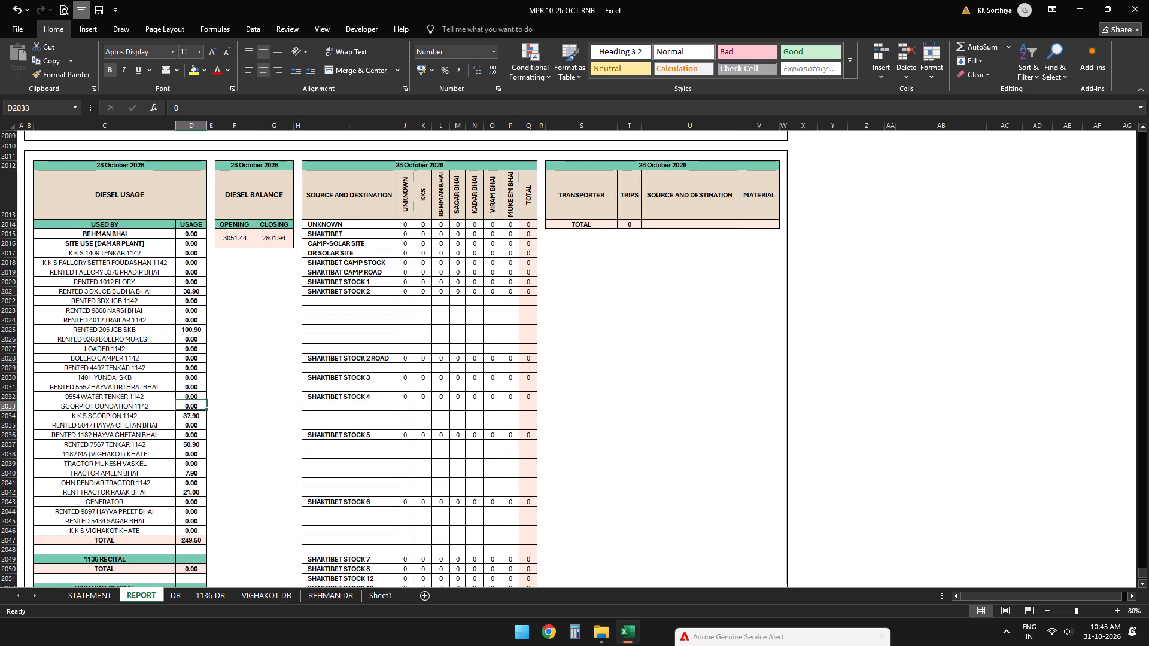
key(Down)
key(Down)
key(Down)
key(Down)
key(Down)
key(Down)
key(Down)
key(Down)
key(Down)
key(Down)
key(Down)
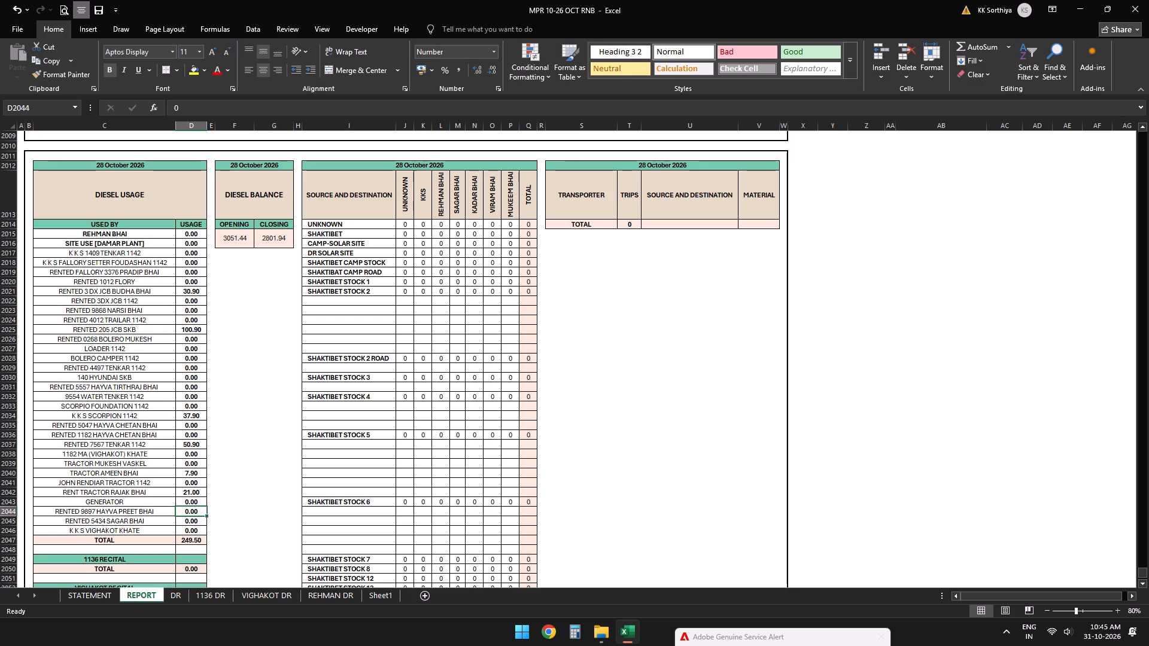
key(Up)
key(Left)
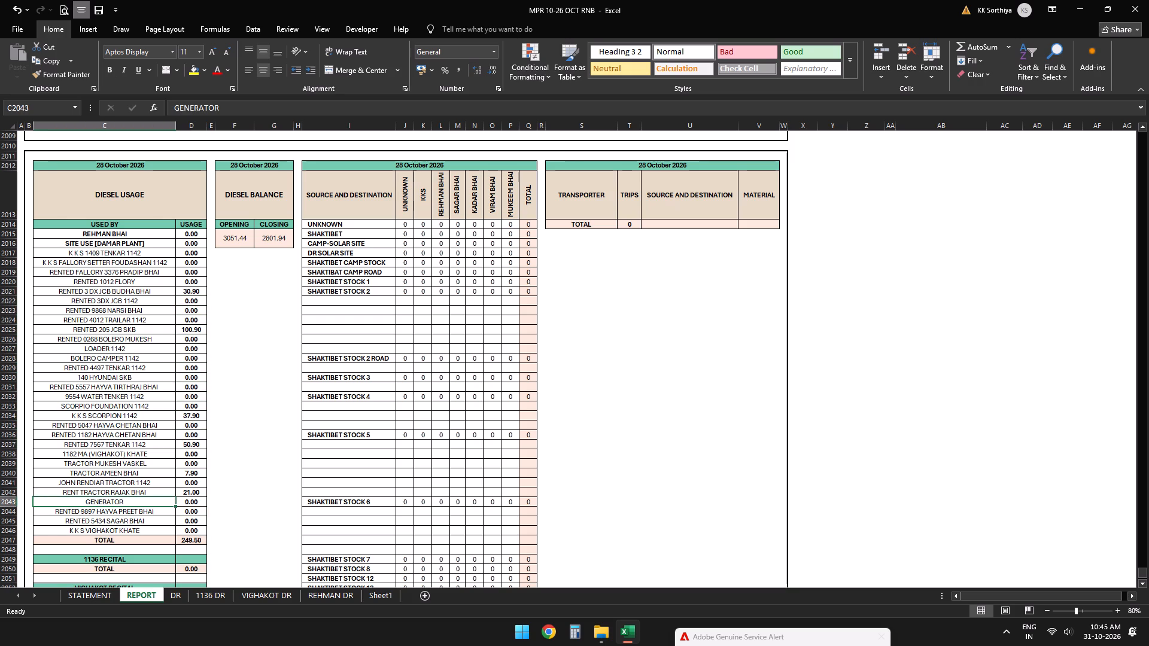
click(173, 103)
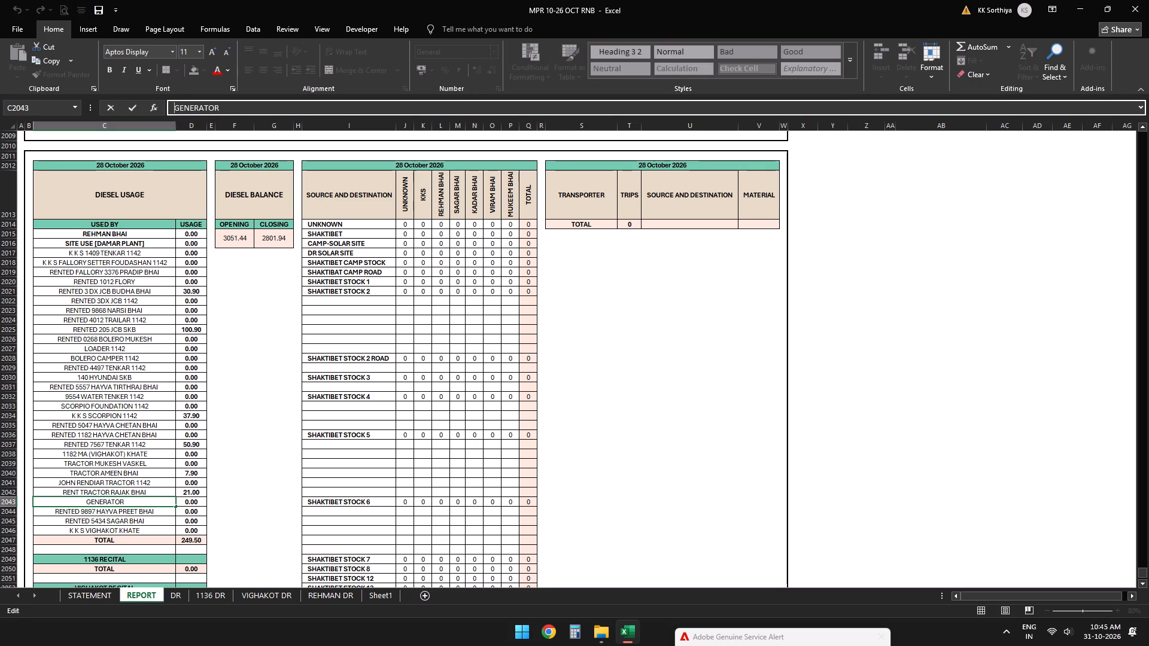
text(K K)
key(space)
key(space)
key(BackSpace)
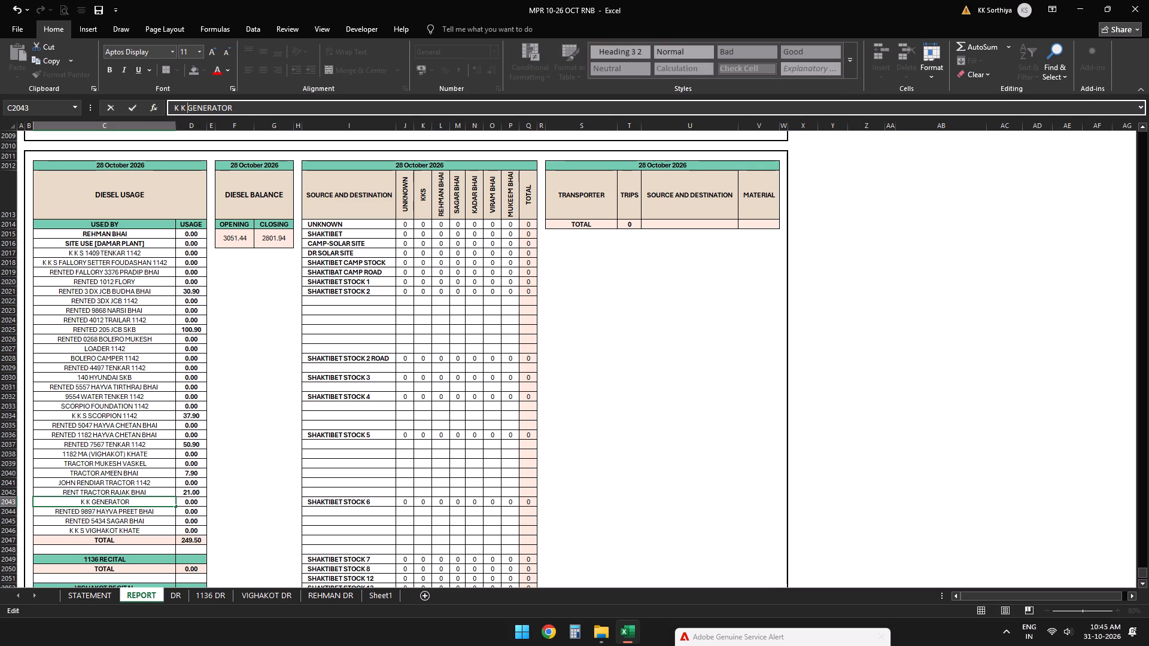
text(S)
key(space)
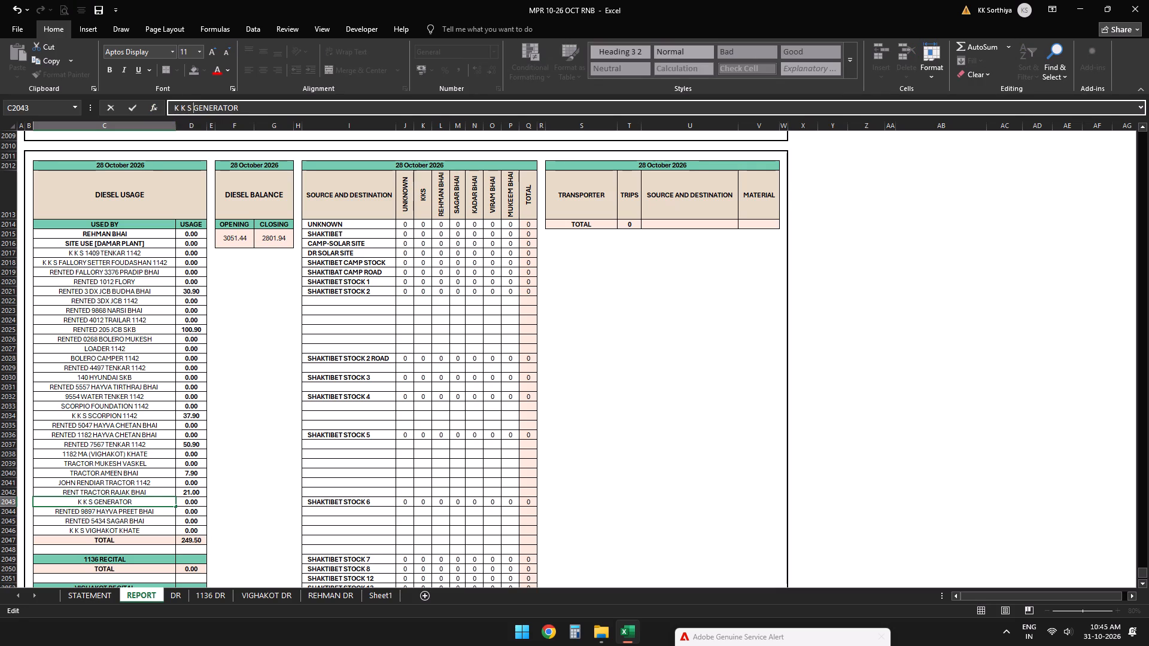
key(Right)
key(Right)
key(Right)
key(Right)
key(Right)
key(Right)
key(Right)
key(Right)
key(Right)
key(Right)
key(Right)
key(Right)
key(Right)
key(Right)
key(Right)
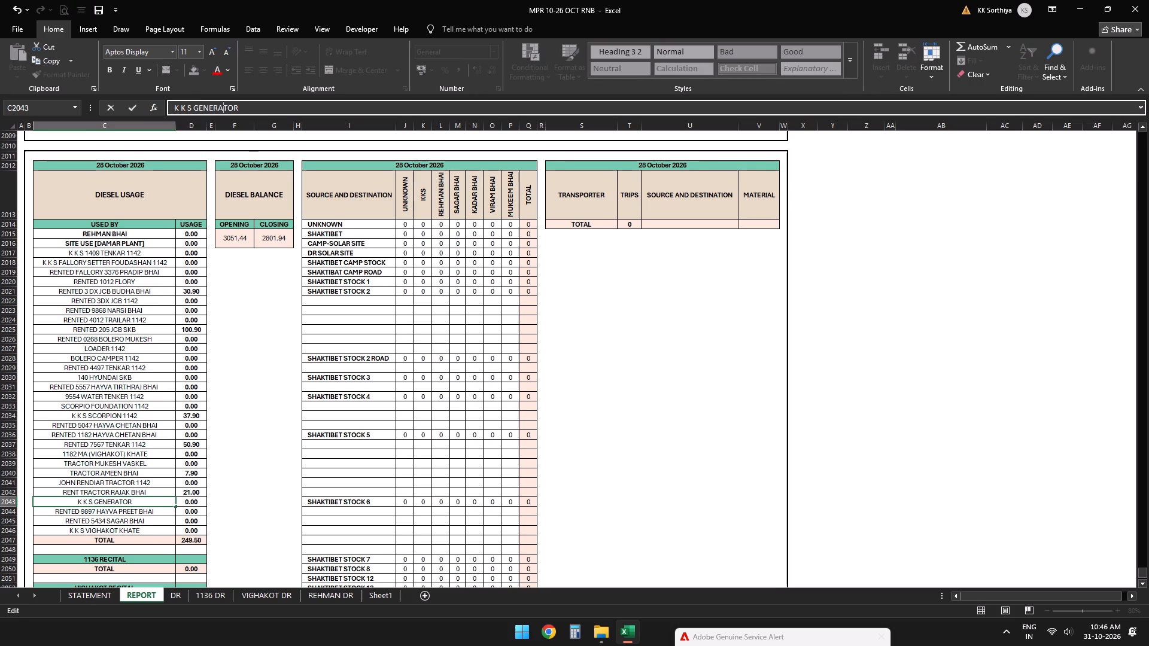
key(space)
text(1142)
key(Return)
Enter 7.90 as the diesel usage for K K S GENERATOR 1142 in the 28 October 2026 block.
key(Up)
key(Right)
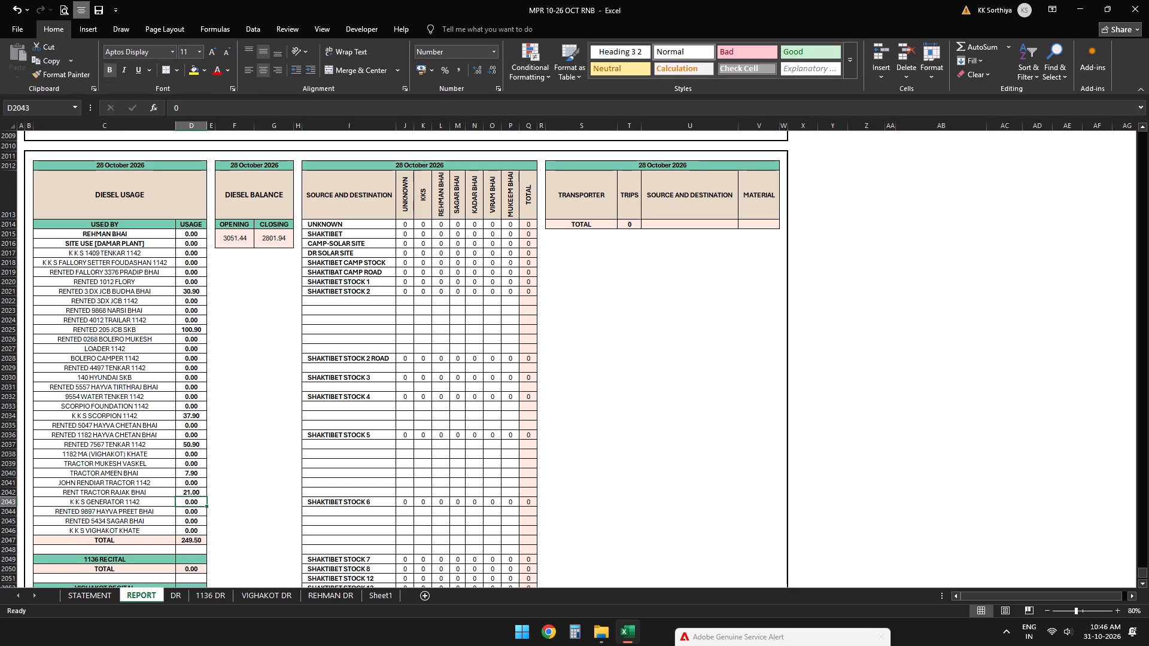
text(7.)
key(9)
key(0)
key(Up)
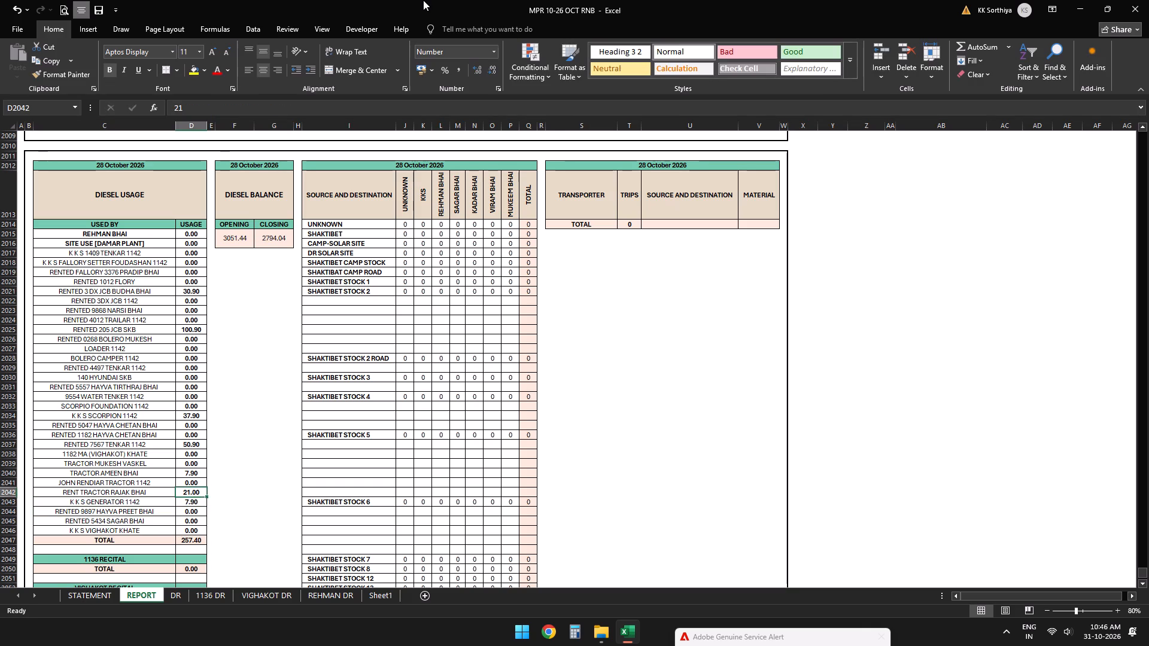
key(Down)
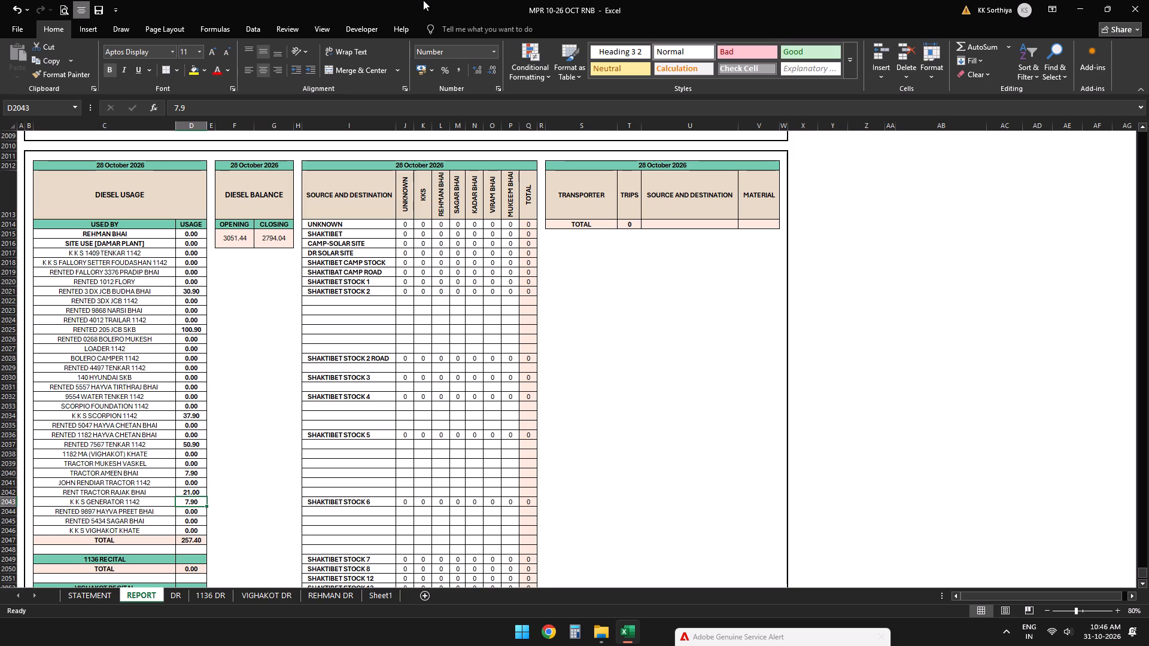
Remove the word FOUDASHAN from the K K S FALLORY SETTER 1142 label in the 28 October 2026 USED BY list.
key(Up)
key(Up)
key(Up)
key(Up)
key(Up)
key(Up)
key(Up)
key(Up)
key(Up)
key(Up)
key(Up)
key(Up)
key(Up)
key(Up)
key(Up)
key(Up)
key(Up)
key(Up)
key(Up)
key(Up)
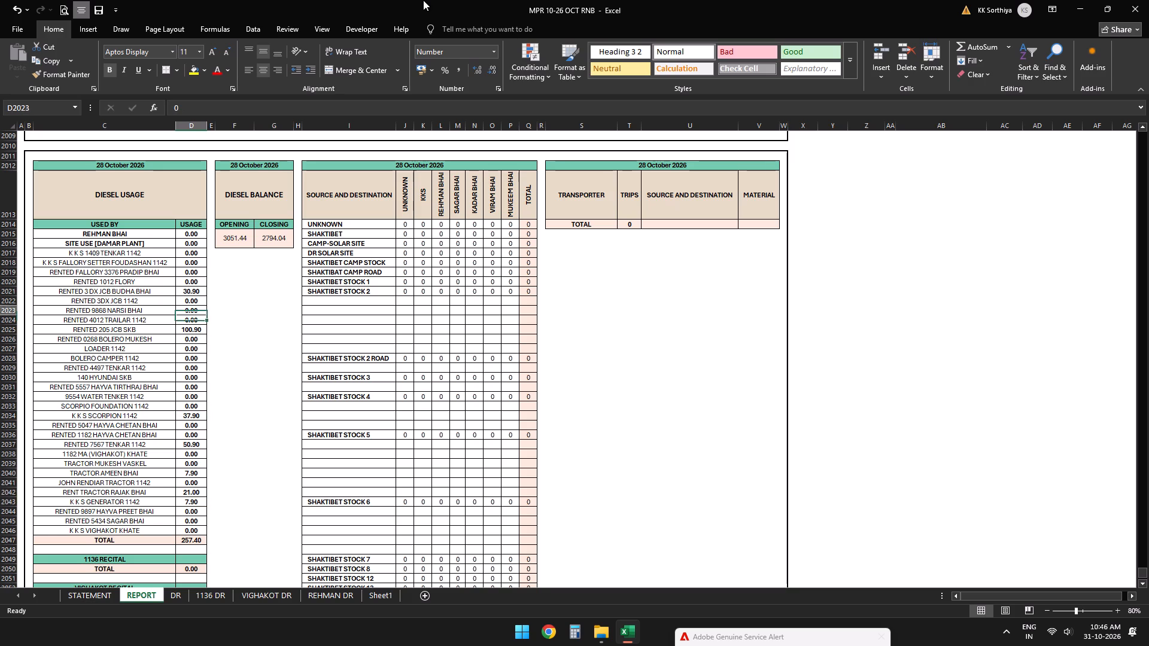
key(Up)
key(Up)
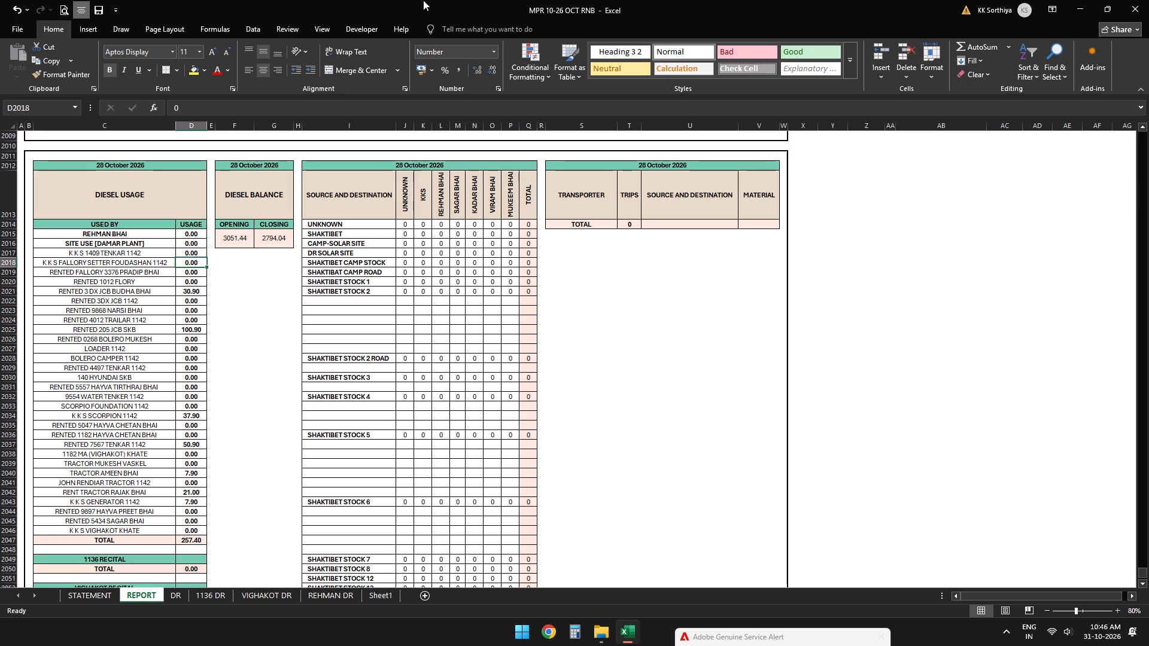
key(Left)
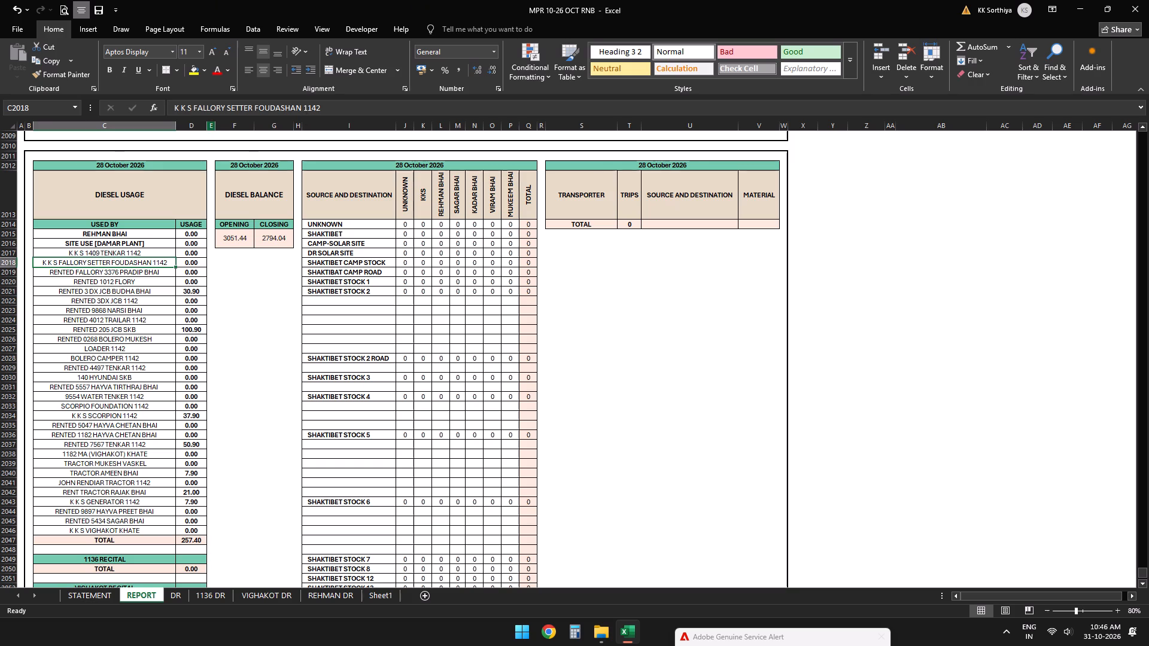
click(298, 103)
key(Right)
key(BackSpace)
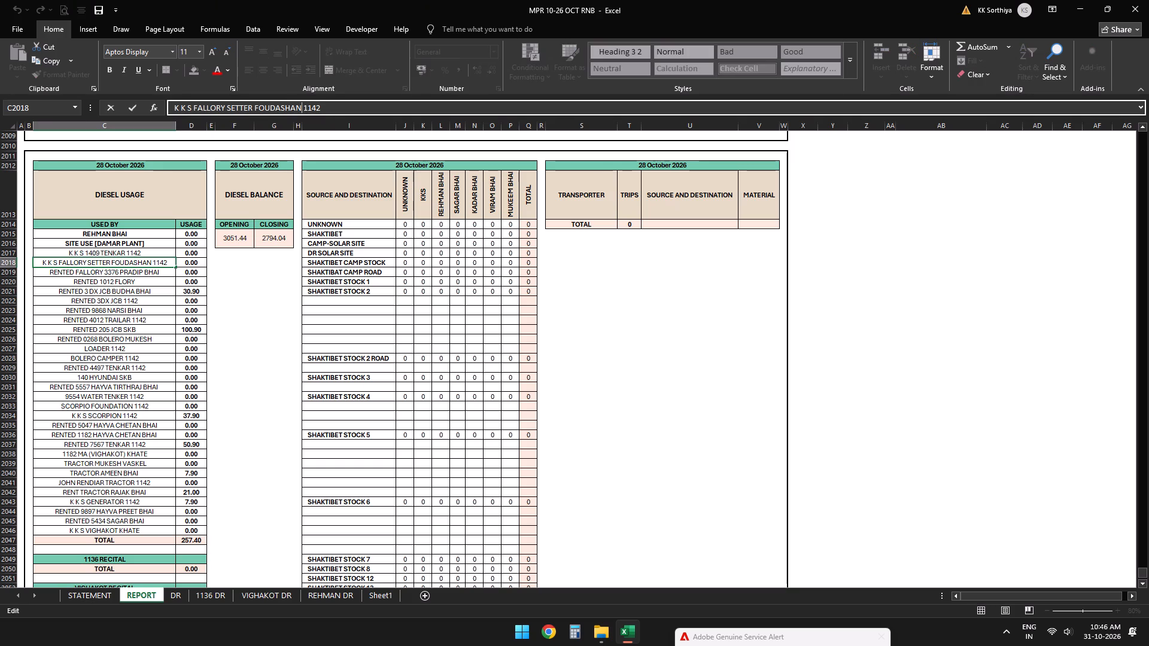
key(BackSpace)
key(BackSpace)
key(BackSpace)
key(BackSpace)
key(BackSpace)
key(BackSpace)
key(BackSpace)
key(BackSpace)
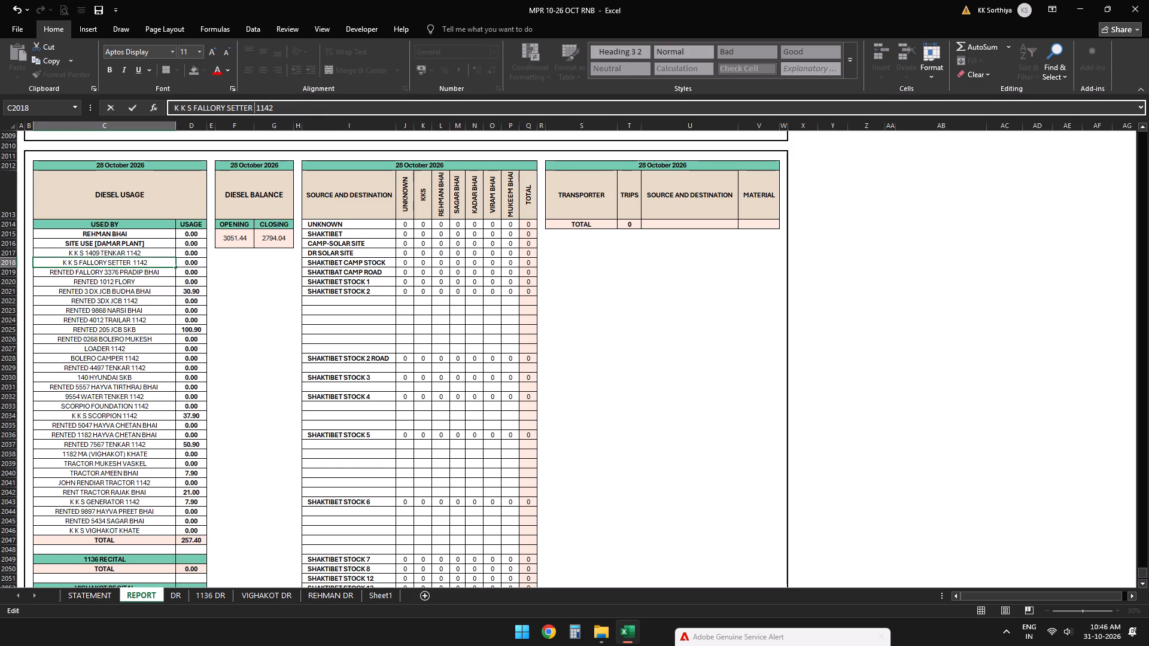
key(Return)
Enter 60.90 as the diesel usage for K K S FALLORY SETTER 1142 in the 28 October 2026 block.
key(Up)
key(Right)
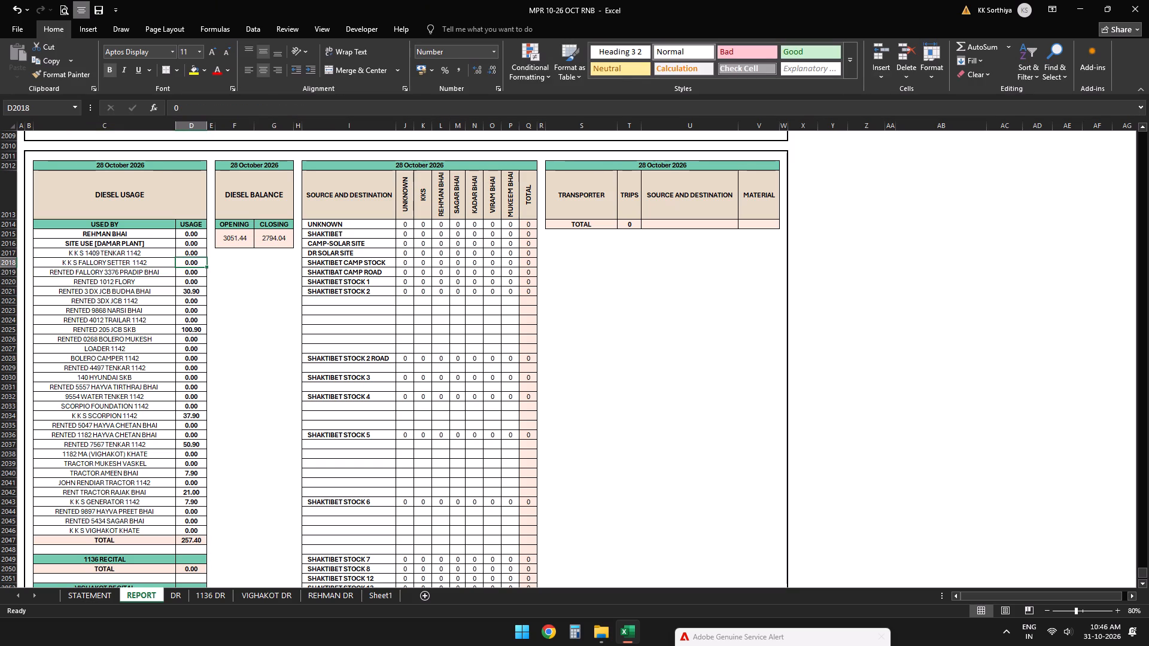
text(60.90)
key(Up)
key(Down)
Enter 10.50 as the diesel usage for LOADER 1142 in the 28 October 2026 block.
key(Down)
key(Down)
key(Down)
key(Down)
key(Down)
key(Down)
key(Down)
key(Down)
key(Down)
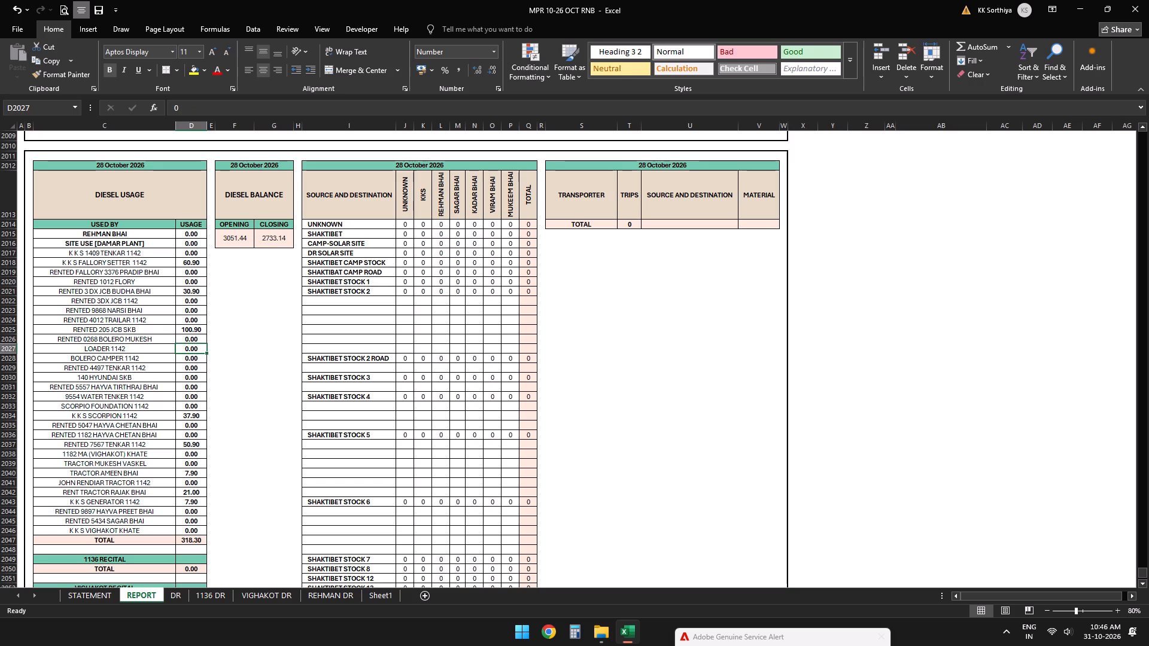
text(10.50)
key(Up)
key(Down)
Save the workbook with the completed 28 October 2026 diesel usage entries.
key(ctrl+s)
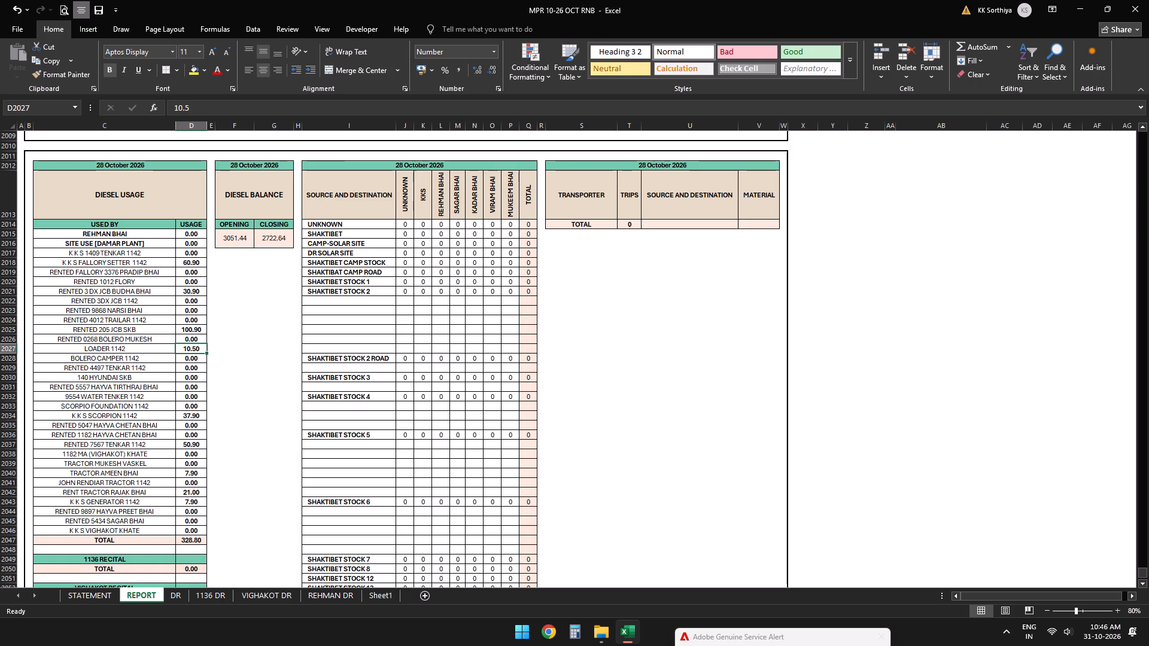
key(ctrl+s)
Copy the entire bordered 28 October 2026 block (B2011:W2060) and paste the duplicate below it, starting at B2062.
click(25, 158)
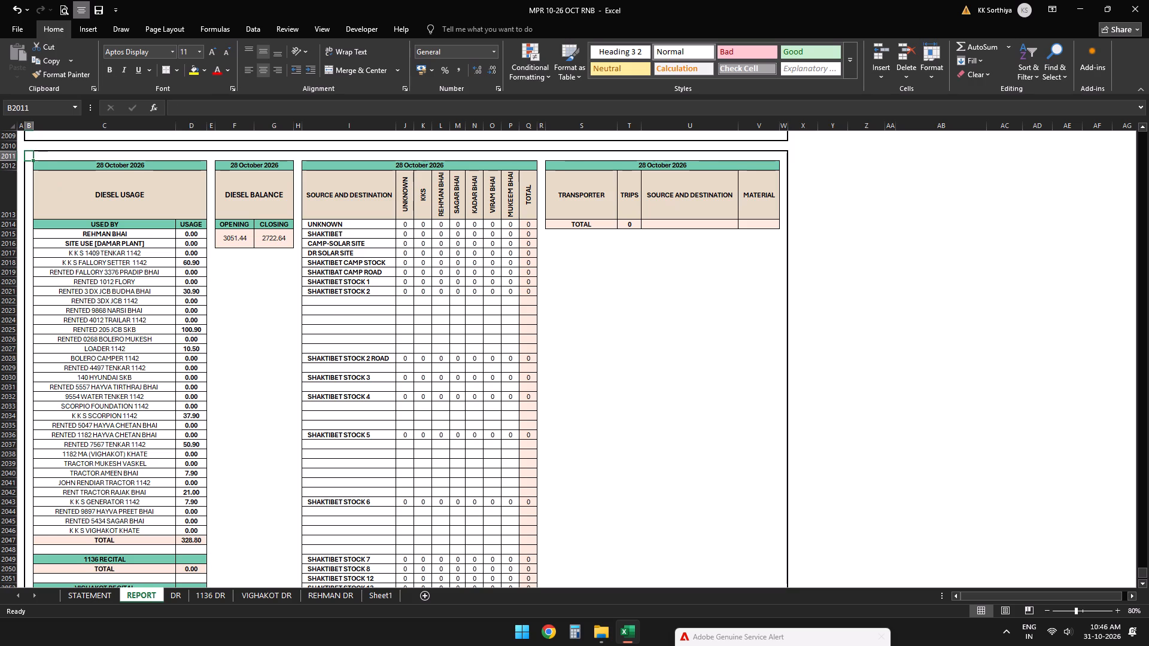
key(shift+Right)
key(shift+Right)
key(shift+Right)
key(shift+Right)
key(shift+Right)
key(shift+Right)
key(shift+Right)
key(shift+Right)
key(shift+Right)
key(shift+Right)
key(shift+Right)
key(shift+Right)
key(shift+Right)
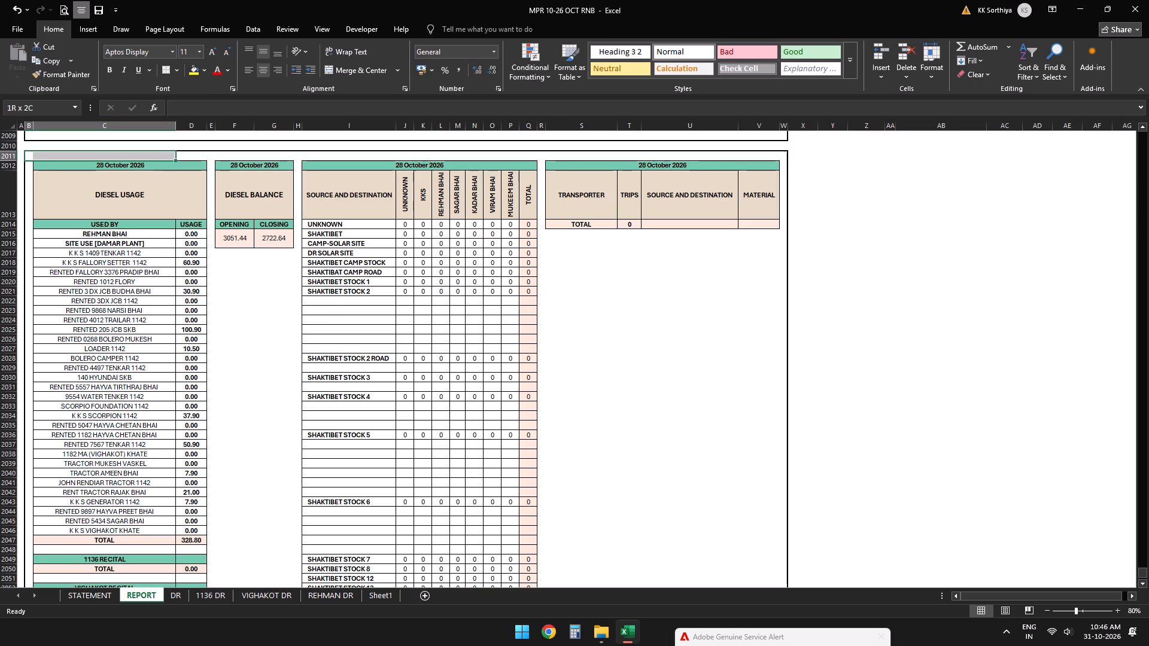
key(shift+Right)
key(shift+Right)
key(shift+Right)
key(shift+Right)
key(shift+Right)
key(shift+Right)
key(shift+Right)
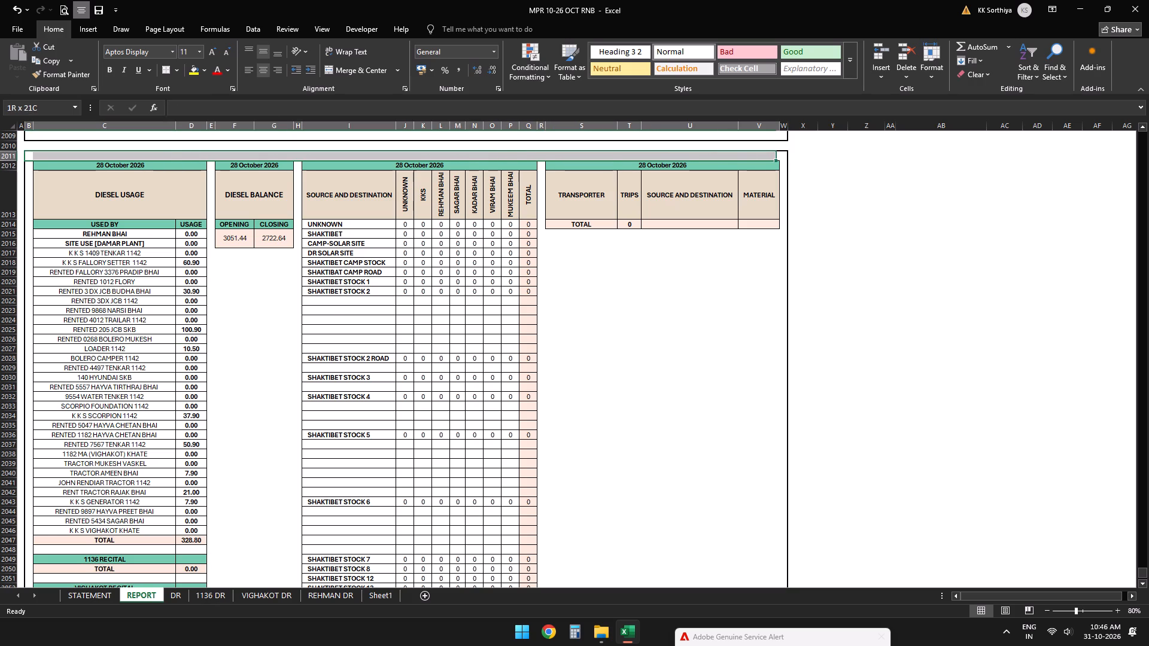
key(shift+Right)
key(shift+Down)
key(shift+Down)
key(shift+Down)
key(shift+Down)
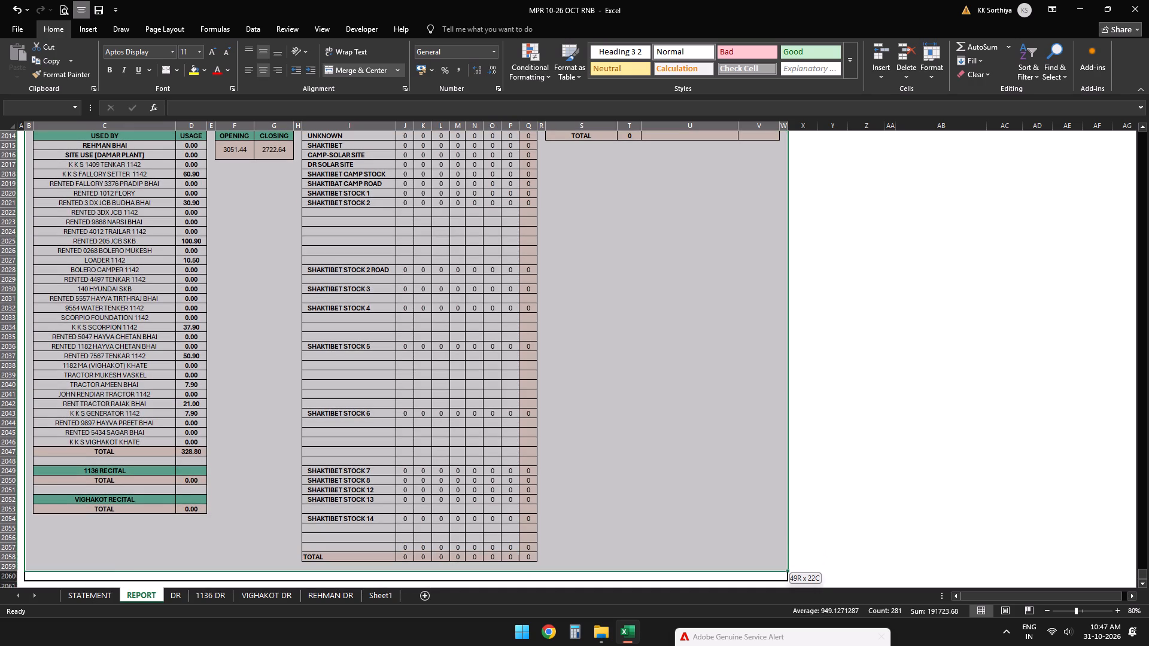
key(shift+Down)
key(ctrl+c)
key(Down)
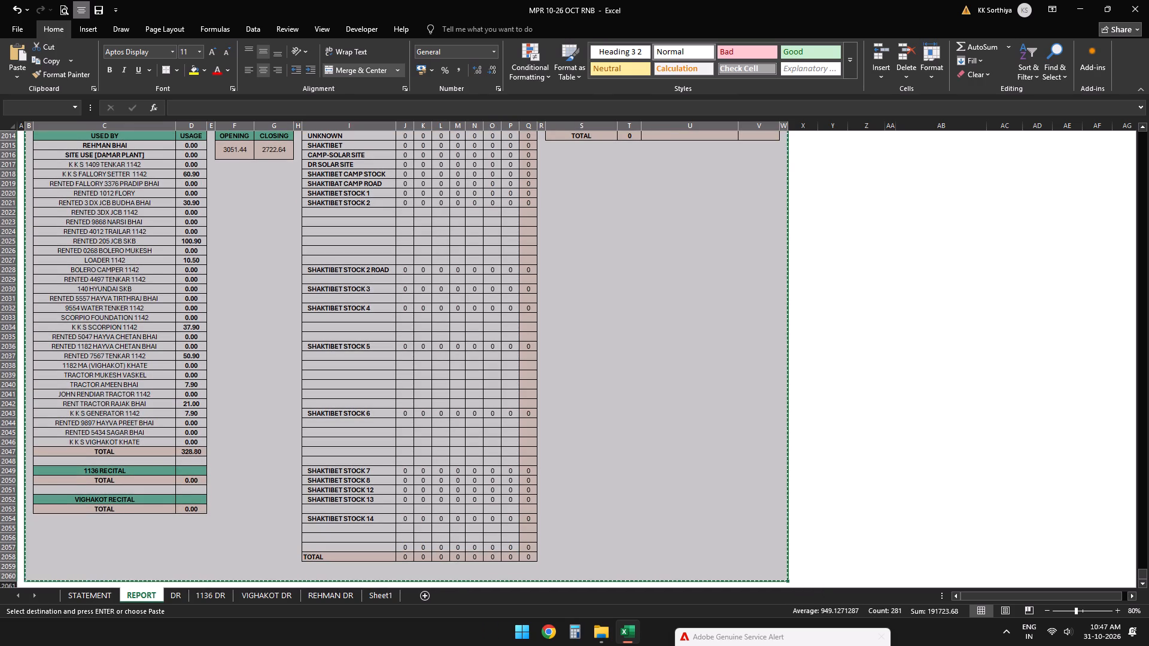
key(Down)
key(Down)
key(Down)
key(Down)
key(Down)
key(Down)
key(ctrl+v)
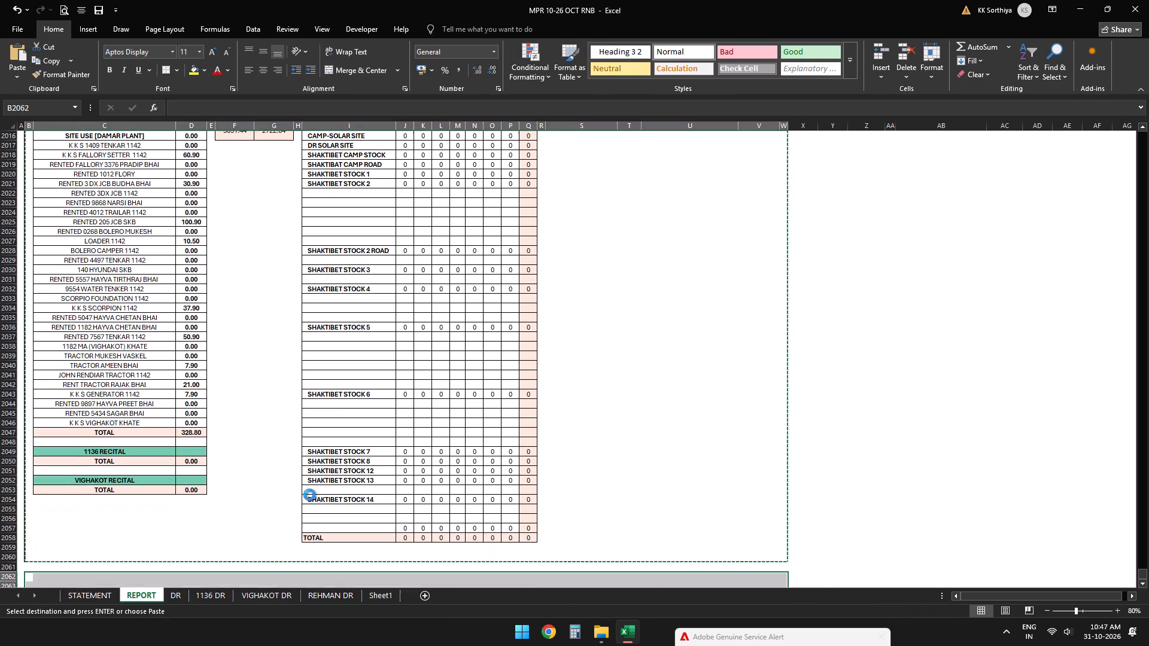
scroll(310, 493, down, 8)
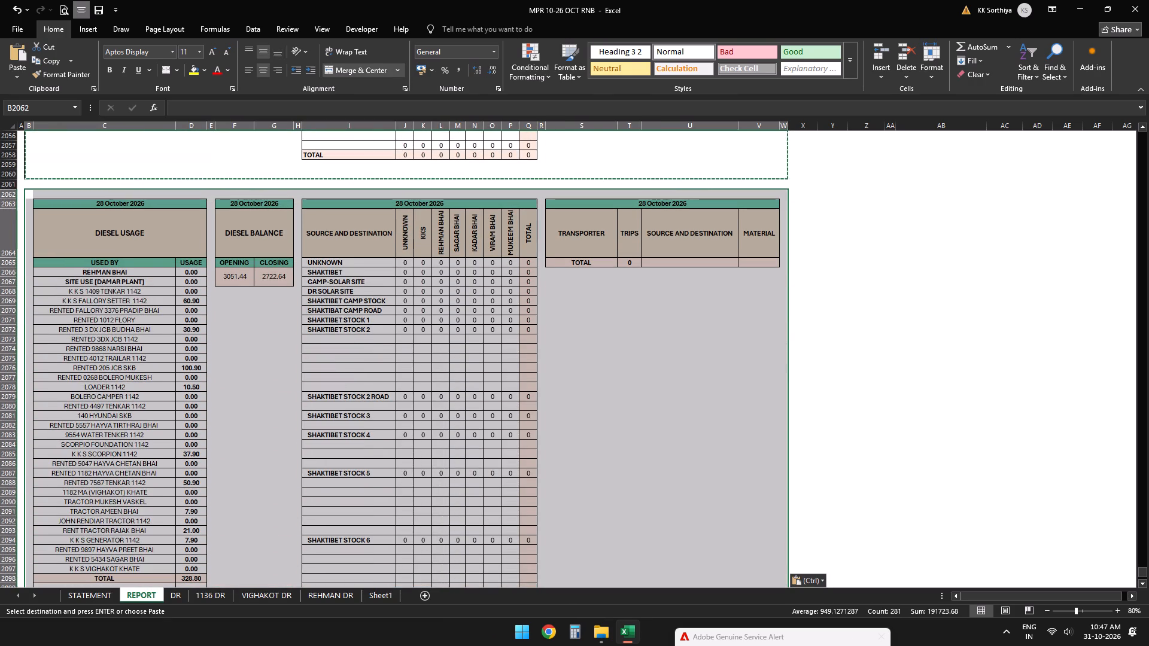
Change the date heading over DIESEL USAGE in the pasted block to 29-10-2026.
click(111, 209)
click(114, 200)
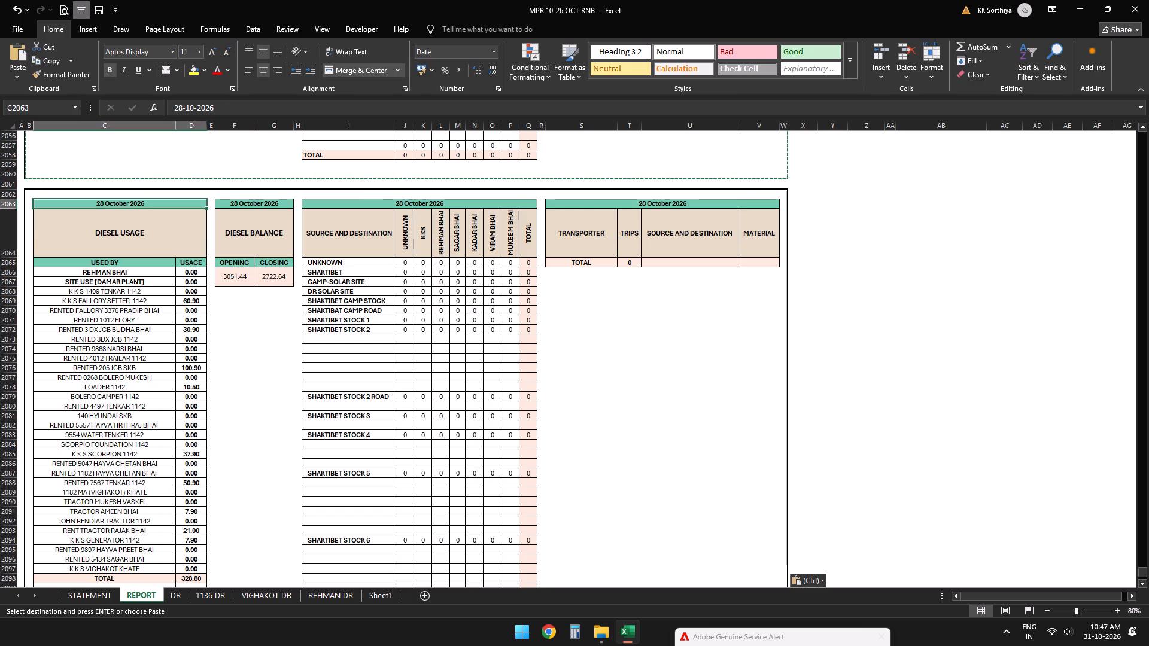
click(181, 108)
key(Right)
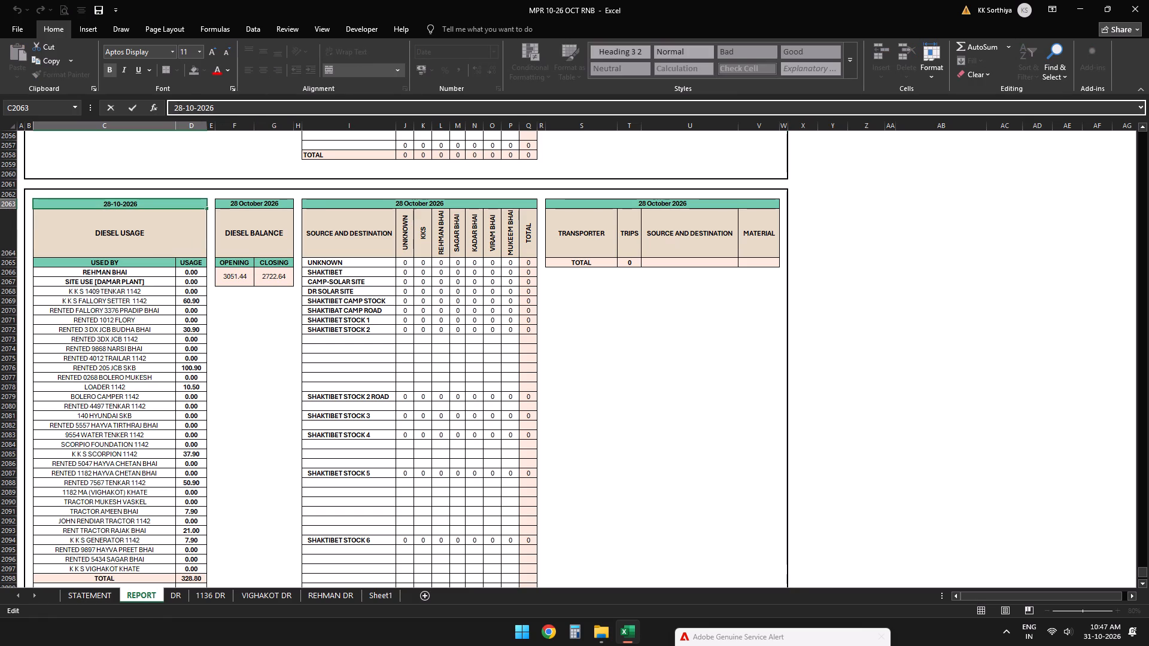
key(BackSpace)
key(9)
key(Return)
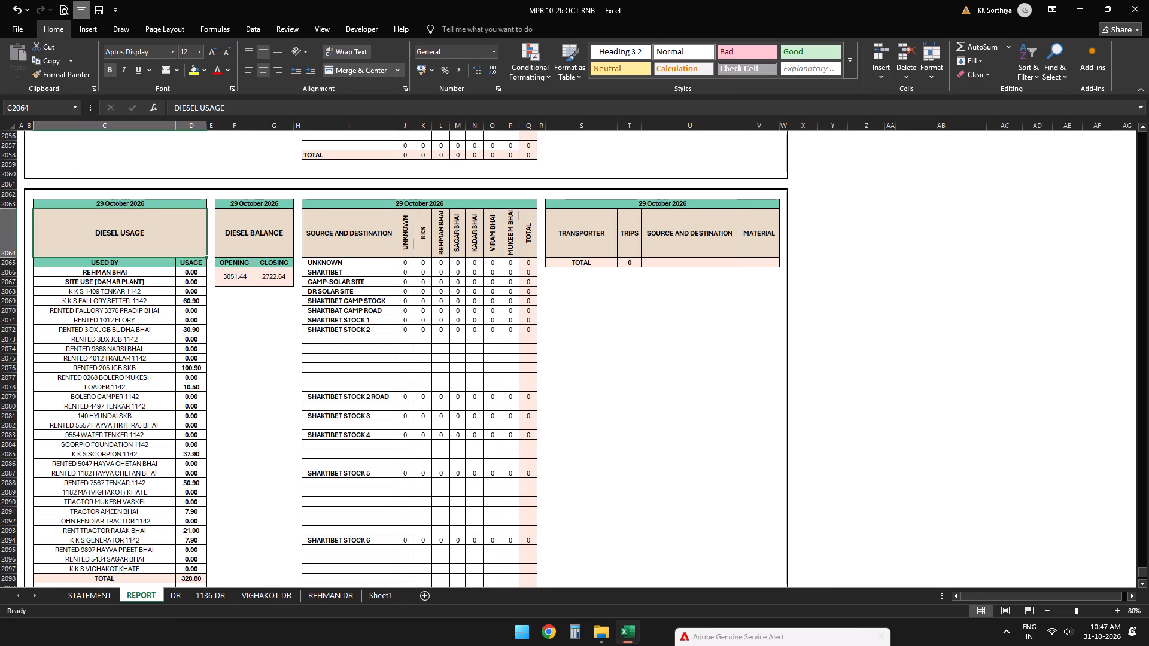
Fill the 0.00 usage of REHMAN BHAI down through the whole USAGE column of the 29 October 2026 block.
click(197, 272)
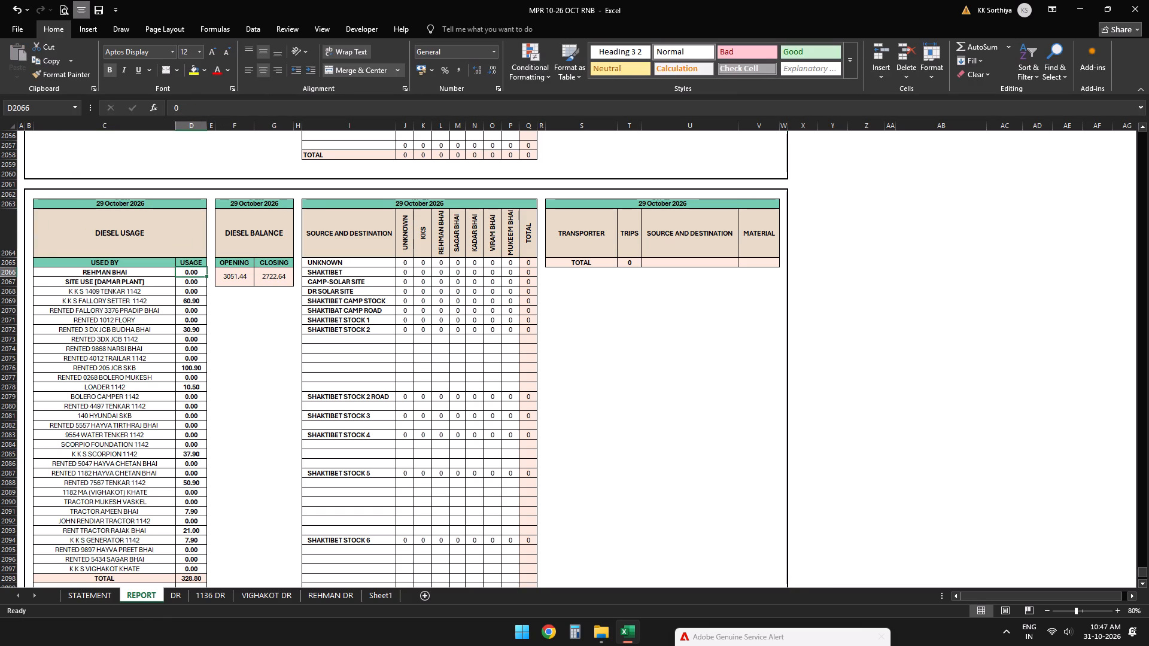
triple_click(206, 276)
Set the OPENING diesel balance of the 29 October 2026 block to 2722.64.
click(228, 275)
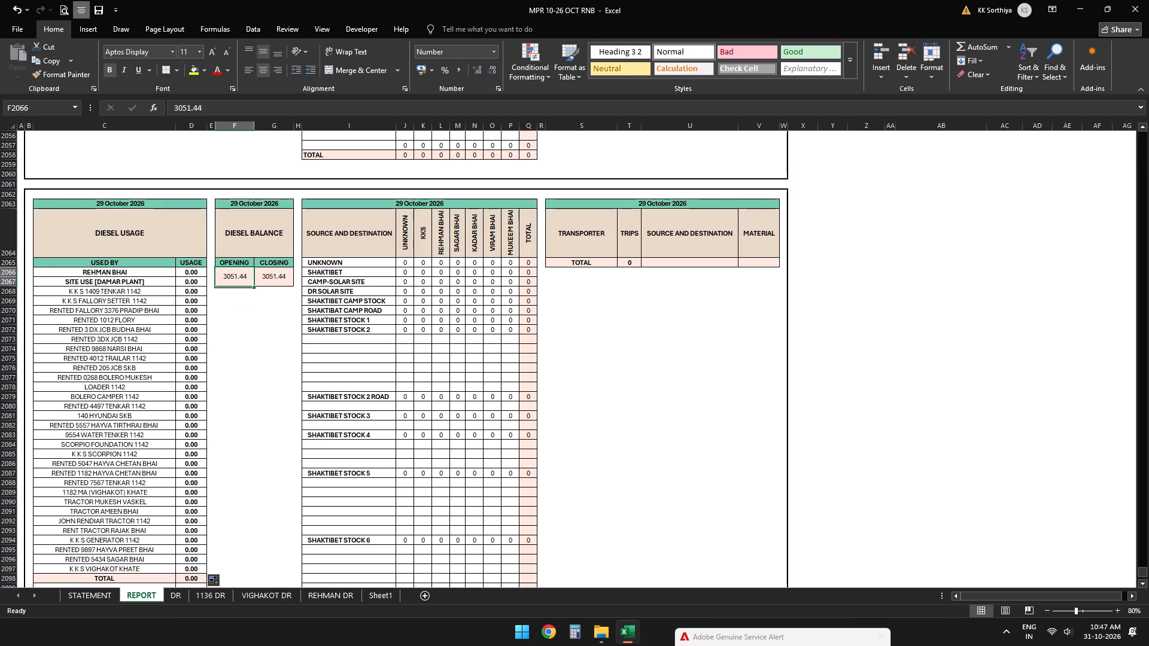
click(212, 108)
key(BackSpace)
key(BackSpace)
key(BackSpace)
key(BackSpace)
key(BackSpace)
key(BackSpace)
key(BackSpace)
key(BackSpace)
key(BackSpace)
key(BackSpace)
key(BackSpace)
key(BackSpace)
key(BackSpace)
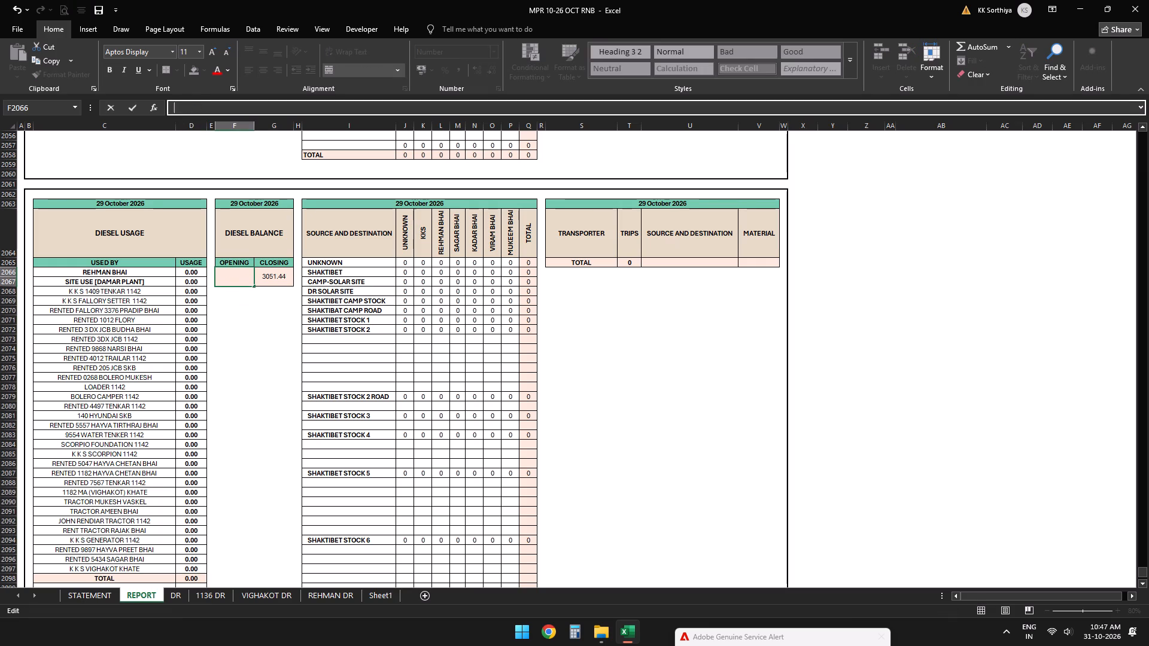
text(2722.64)
key(Return)
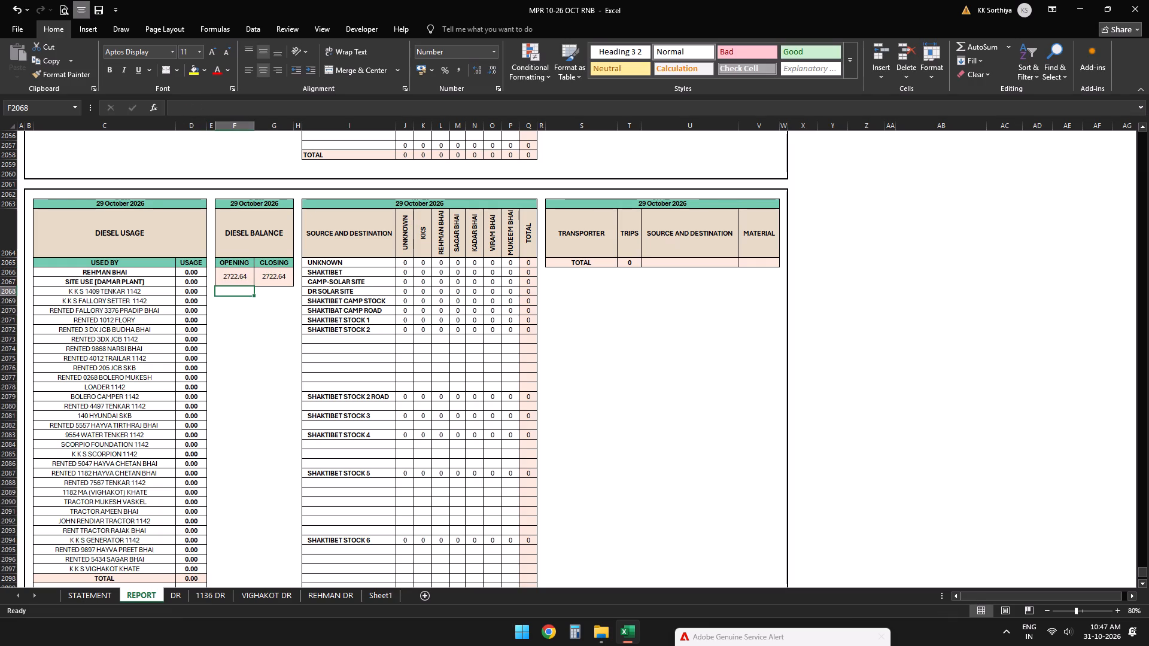
scroll(196, 226, down, 2)
click(197, 233)
scroll(197, 233, up, 2)
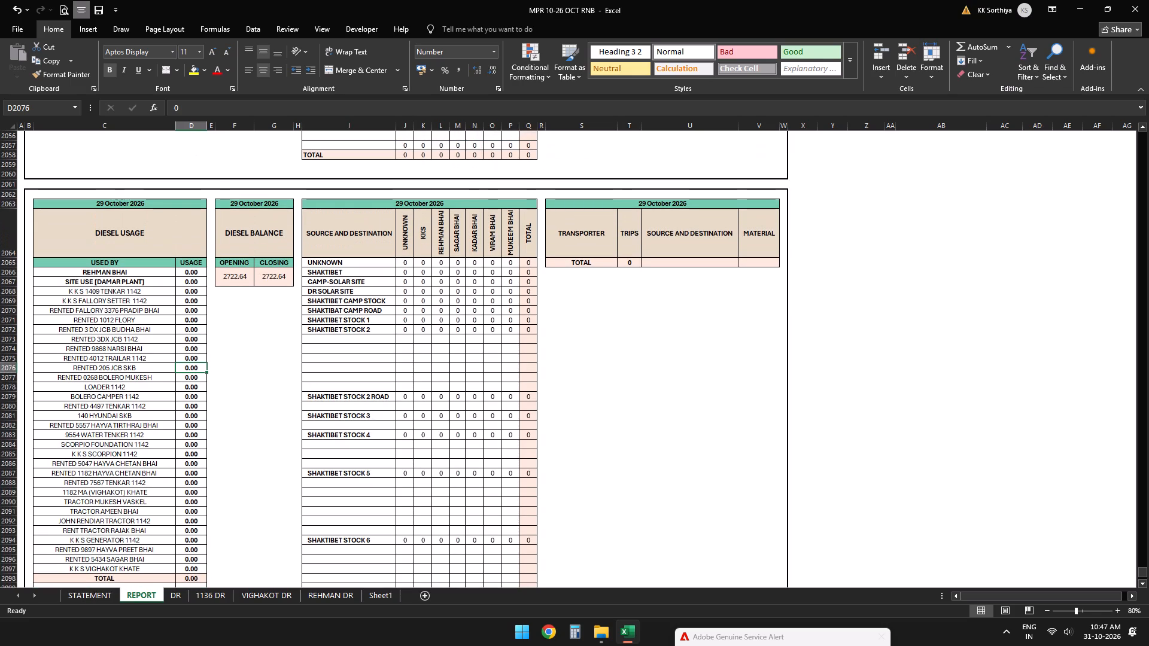
key(Down)
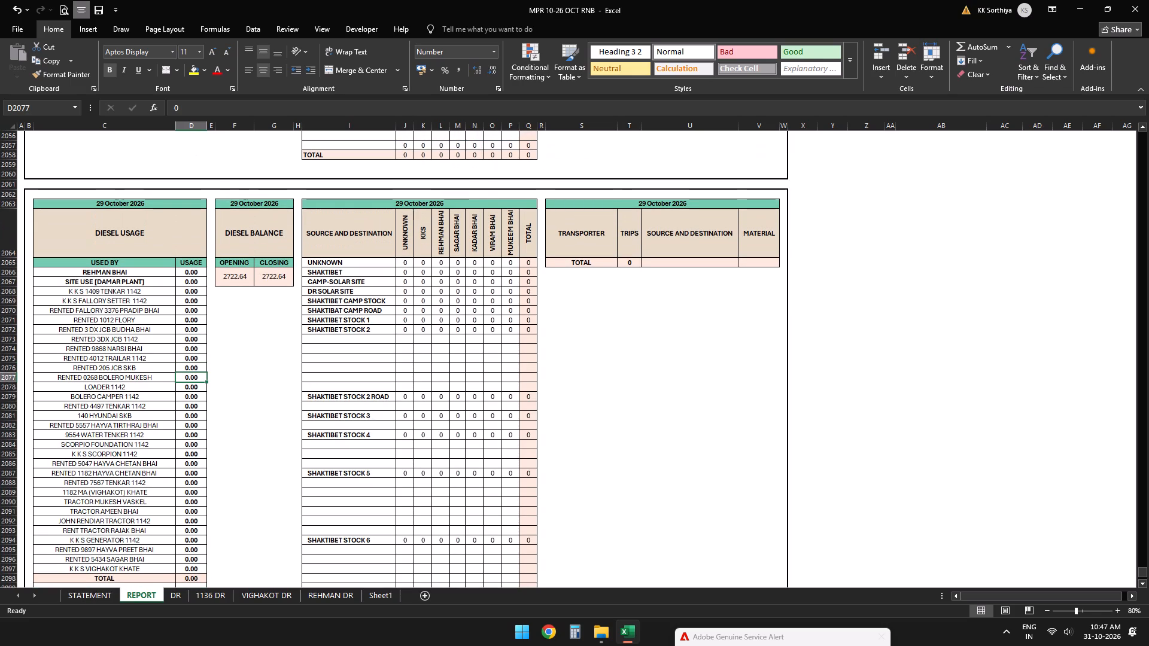
key(Down)
key(Down)
key(Down)
key(Down)
key(Down)
key(Down)
key(Down)
key(Down)
key(Down)
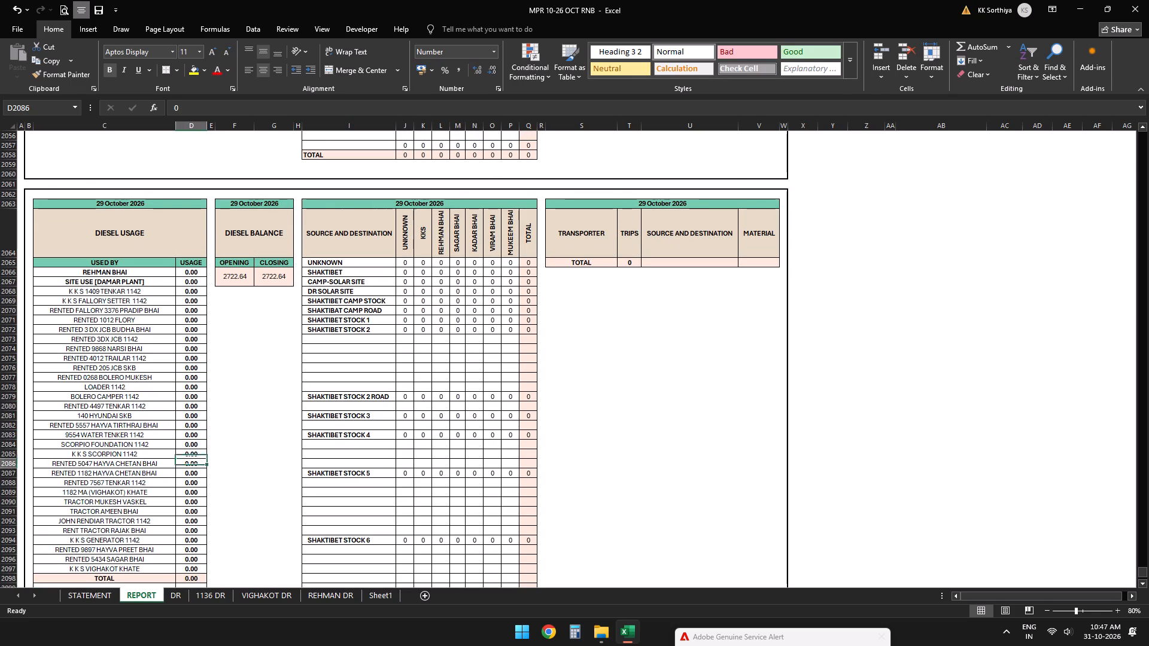
text(100.50)
key(Up)
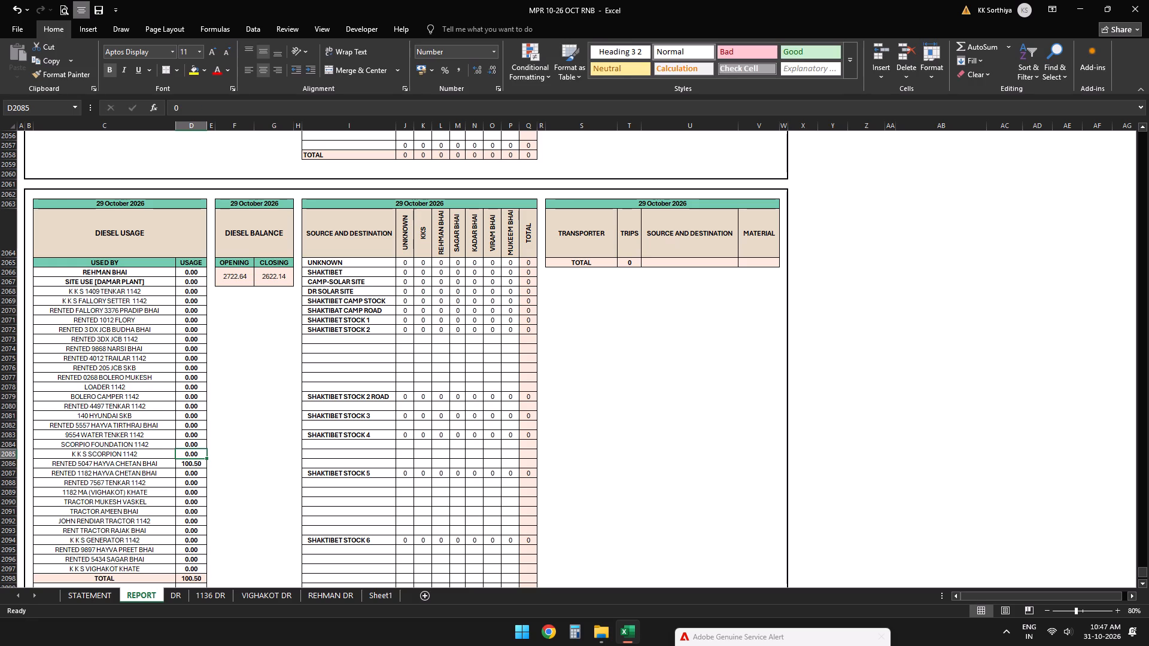
key(Down)
key(Down)
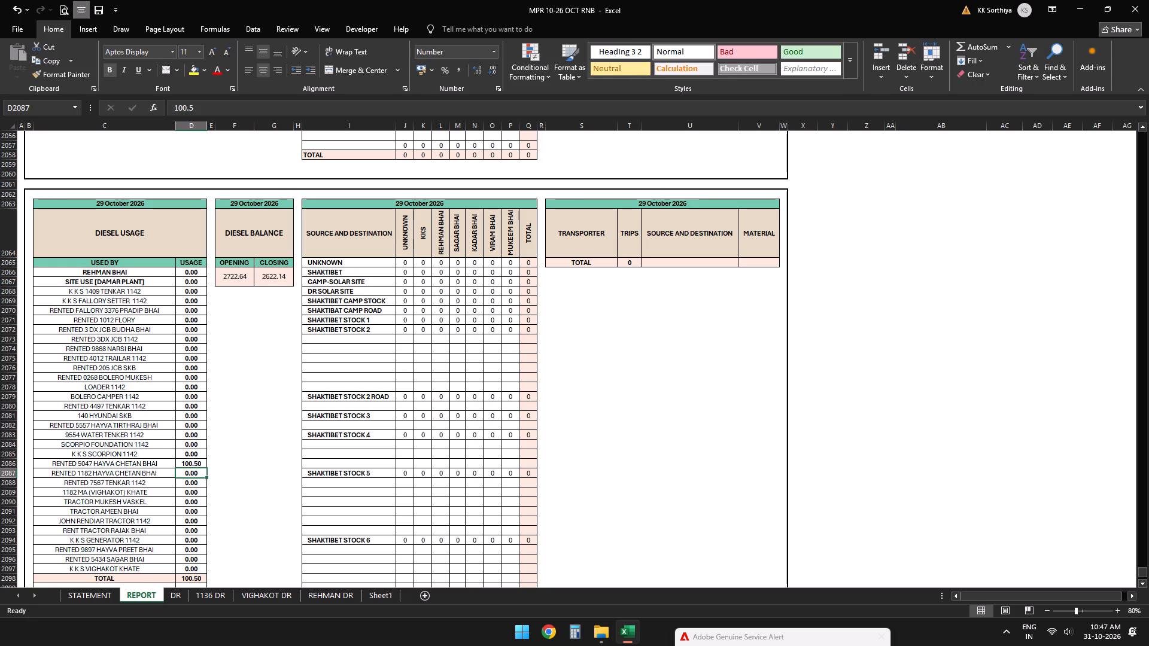
text(100.50)
key(Down)
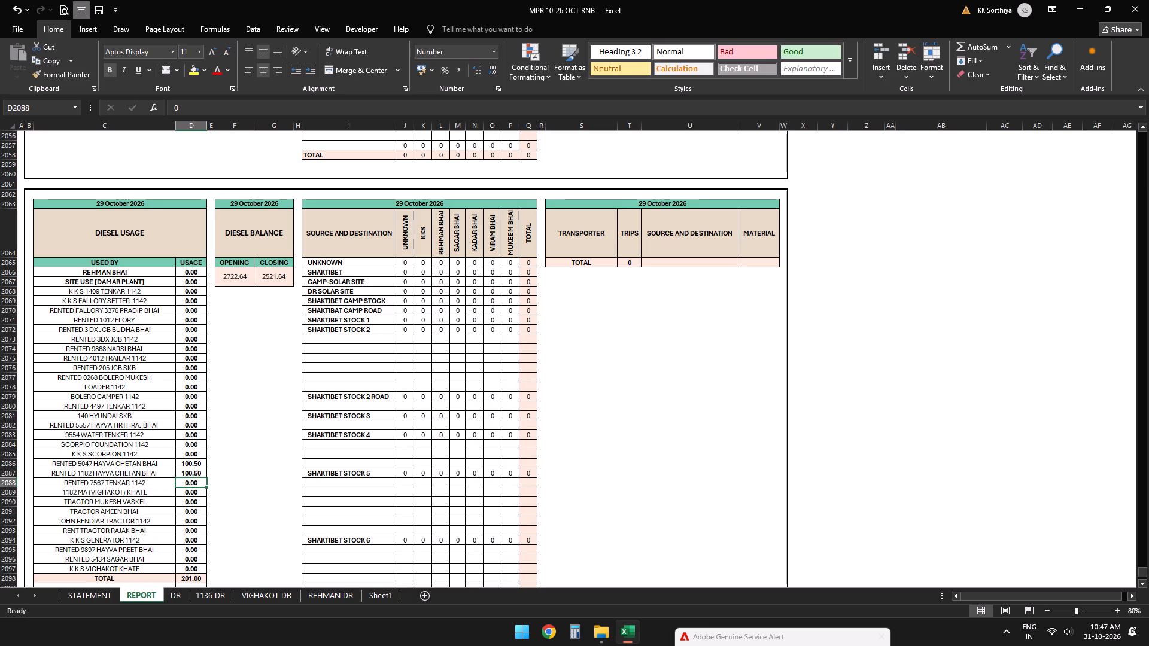
Enter 56.9 as the diesel usage for RENTED 205 JCB SKB in the 29 October 2026 block.
key(Up)
key(Up)
key(Up)
key(Up)
key(Up)
key(Up)
key(Up)
key(Up)
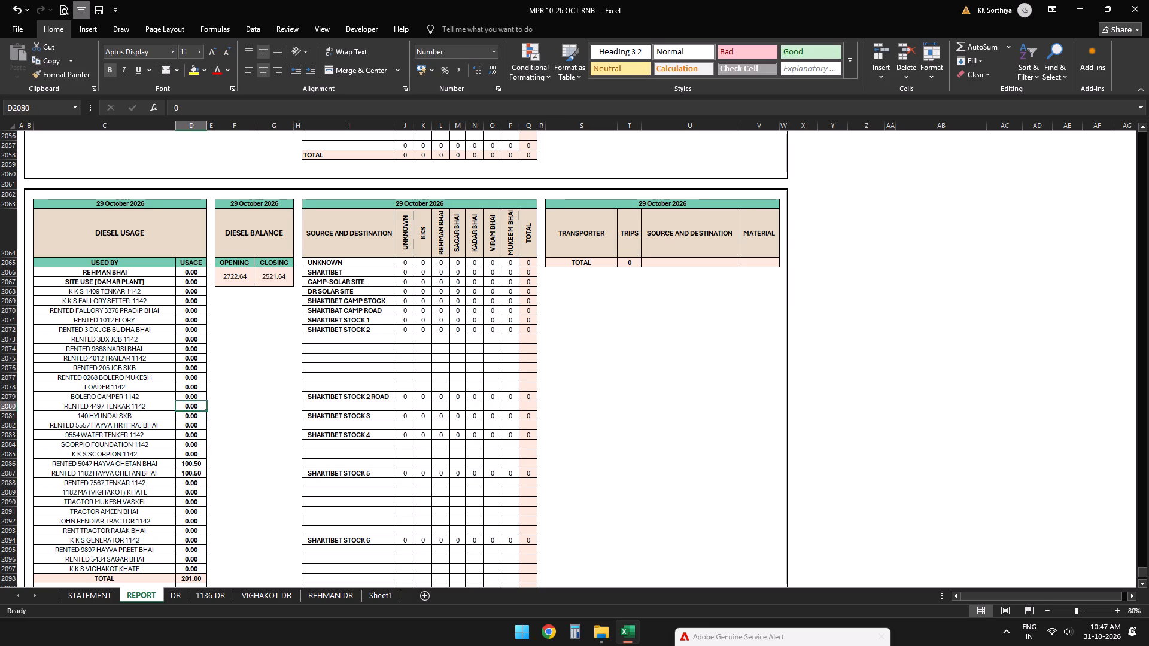
key(Up)
key(Up)
key(Up)
key(Up)
key(Up)
key(Down)
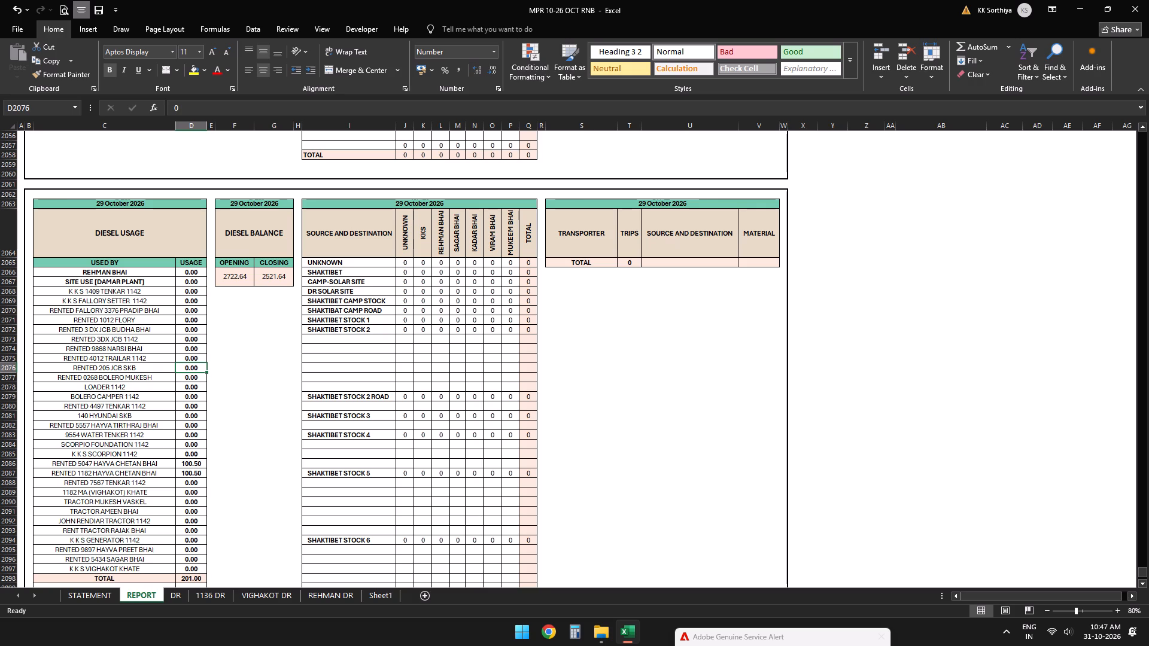
text(56.9)
key(Down)
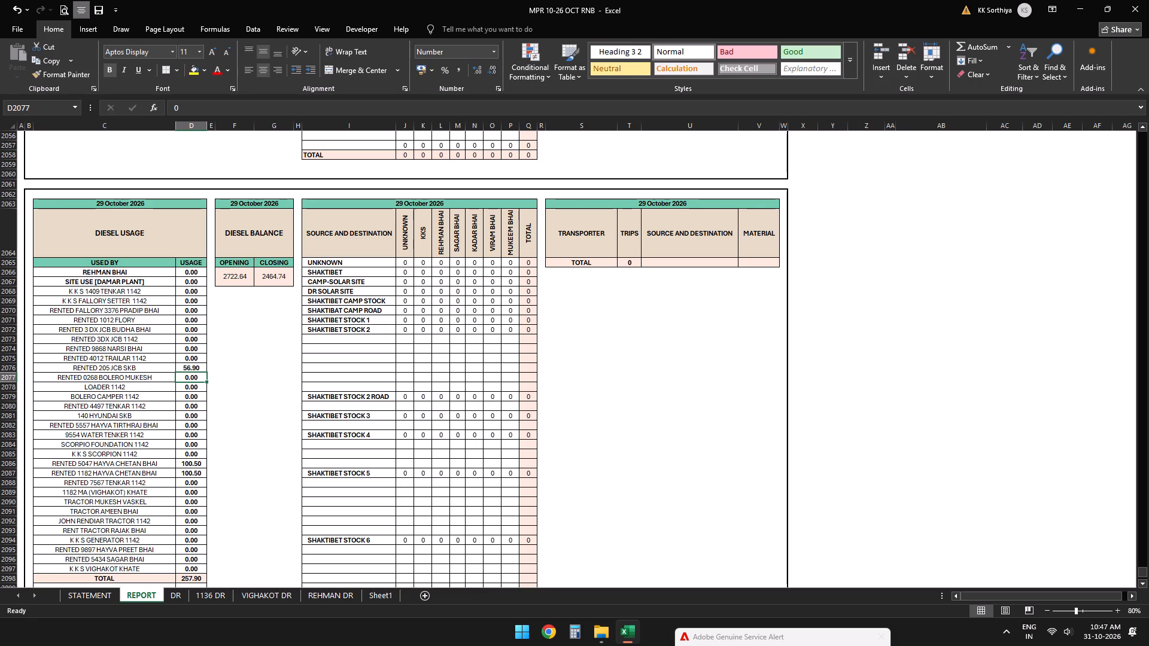
Enter 20.50 as the diesel usage for RENTED 3DX JCB 1142 in the 29 October 2026 block.
key(Up)
key(Up)
key(Up)
key(Up)
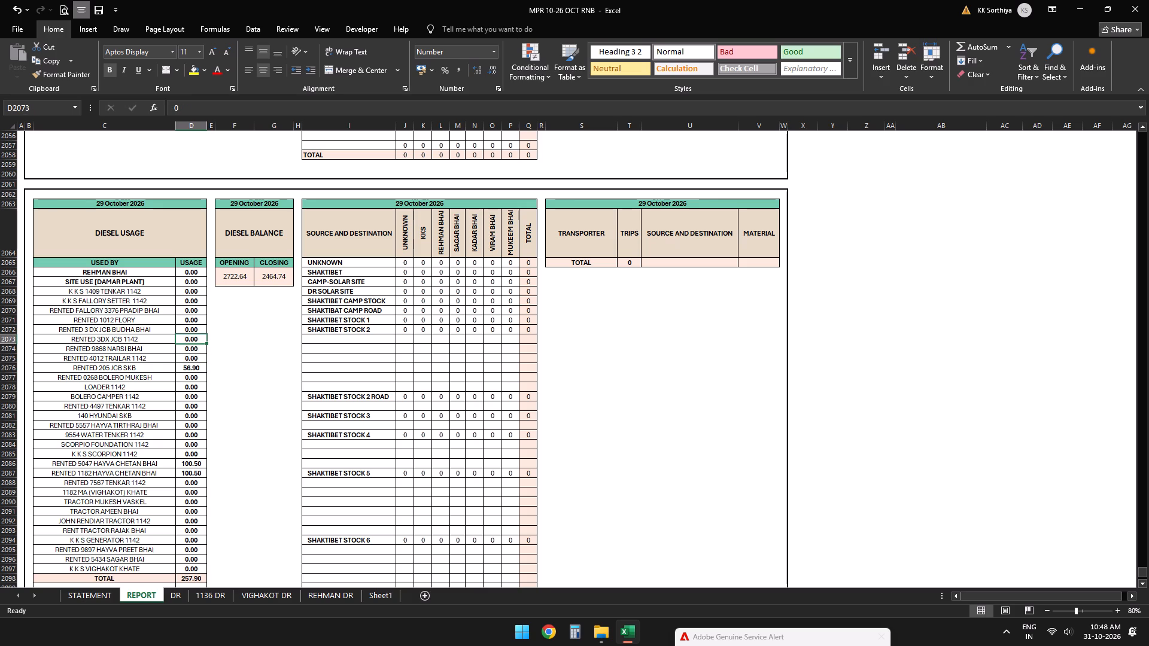
text(20.50)
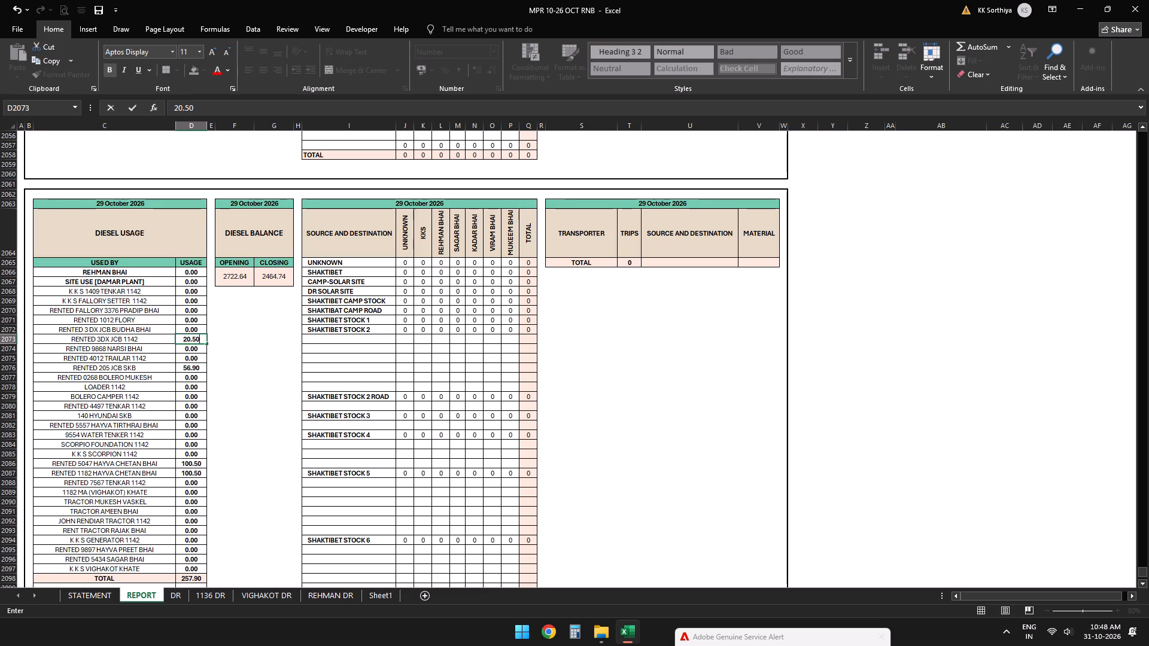
key(Down)
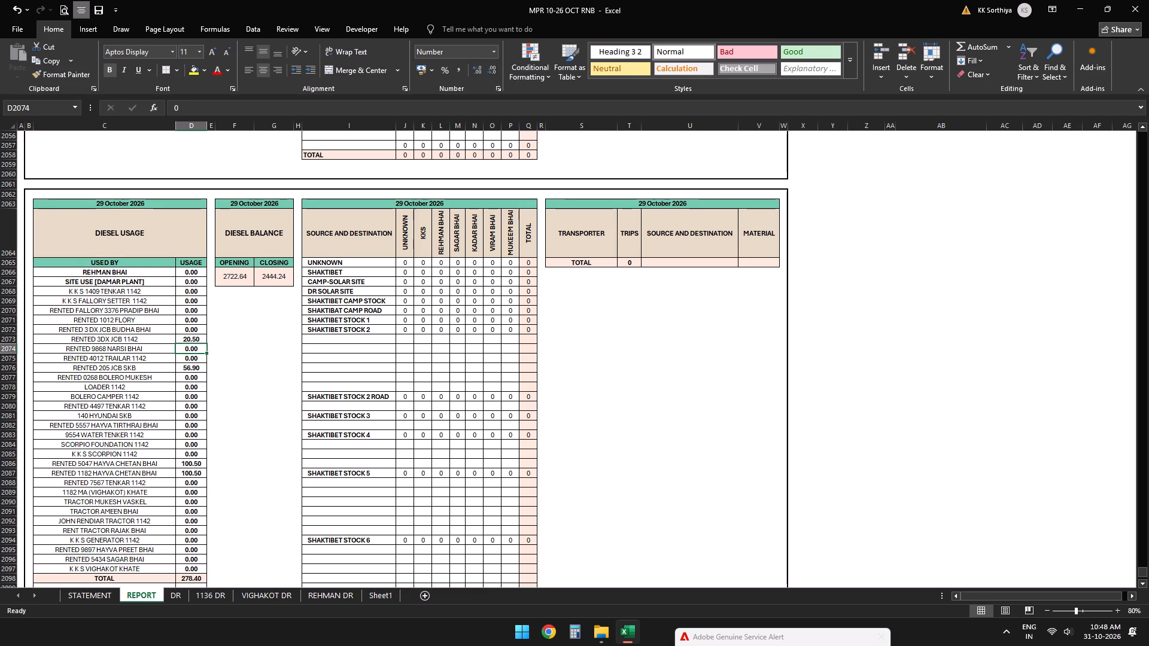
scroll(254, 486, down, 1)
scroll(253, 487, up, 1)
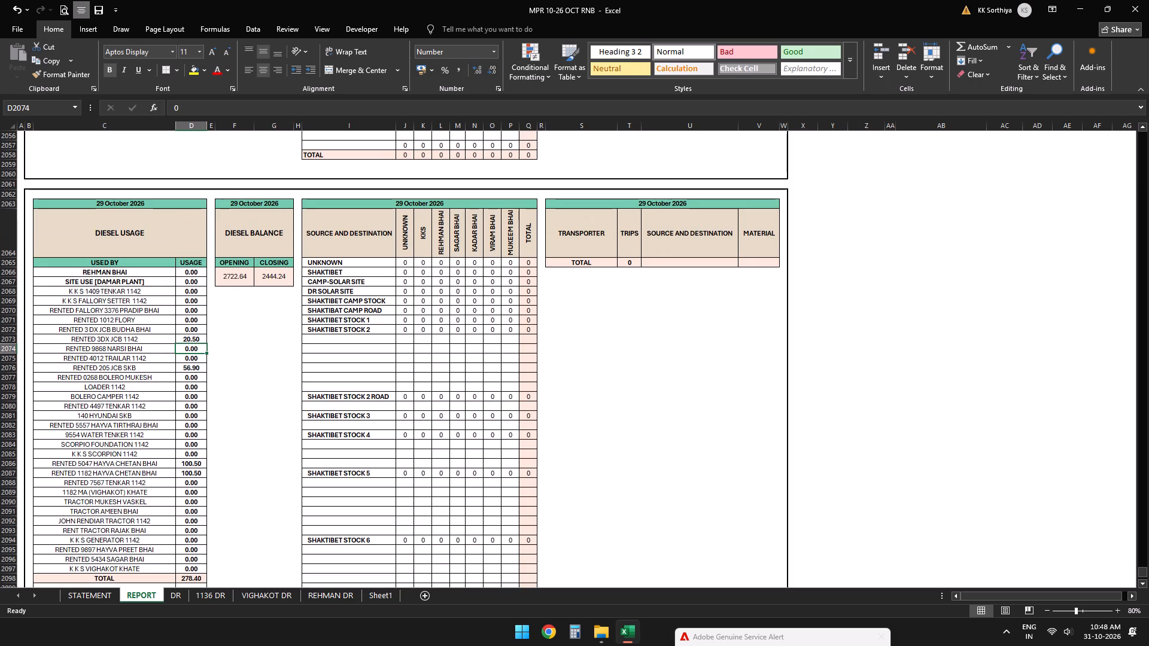
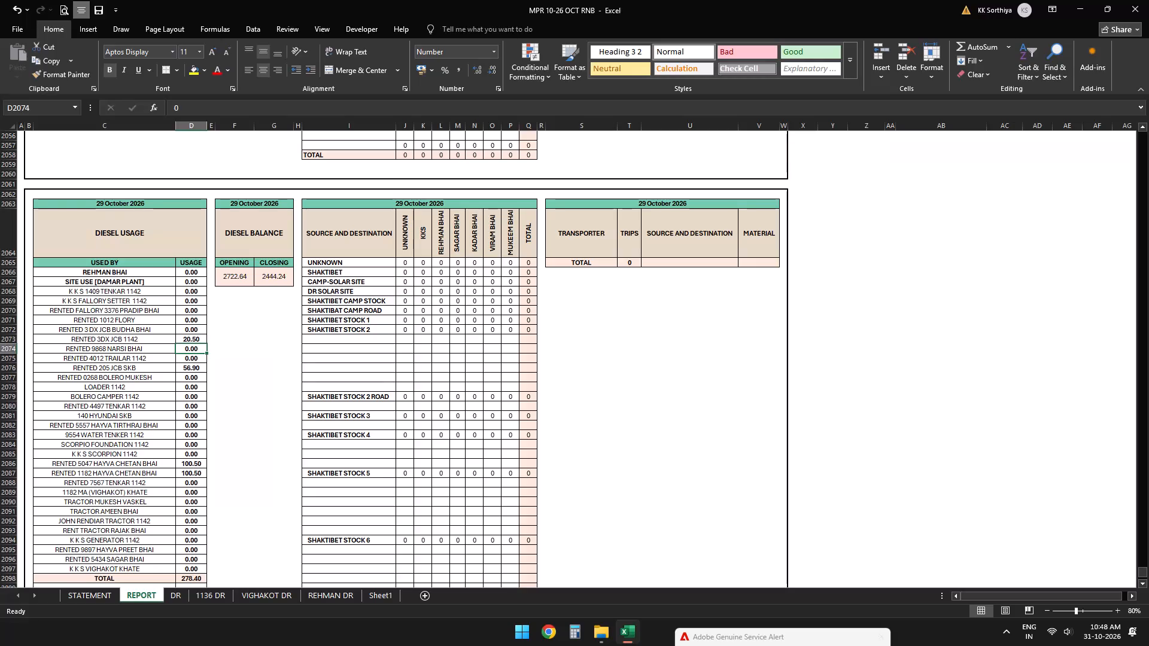
Copy the complete bordered 29 October 2026 block, cells B2062 to W2111, in the REPORT sheet.
scroll(263, 431, down, 1)
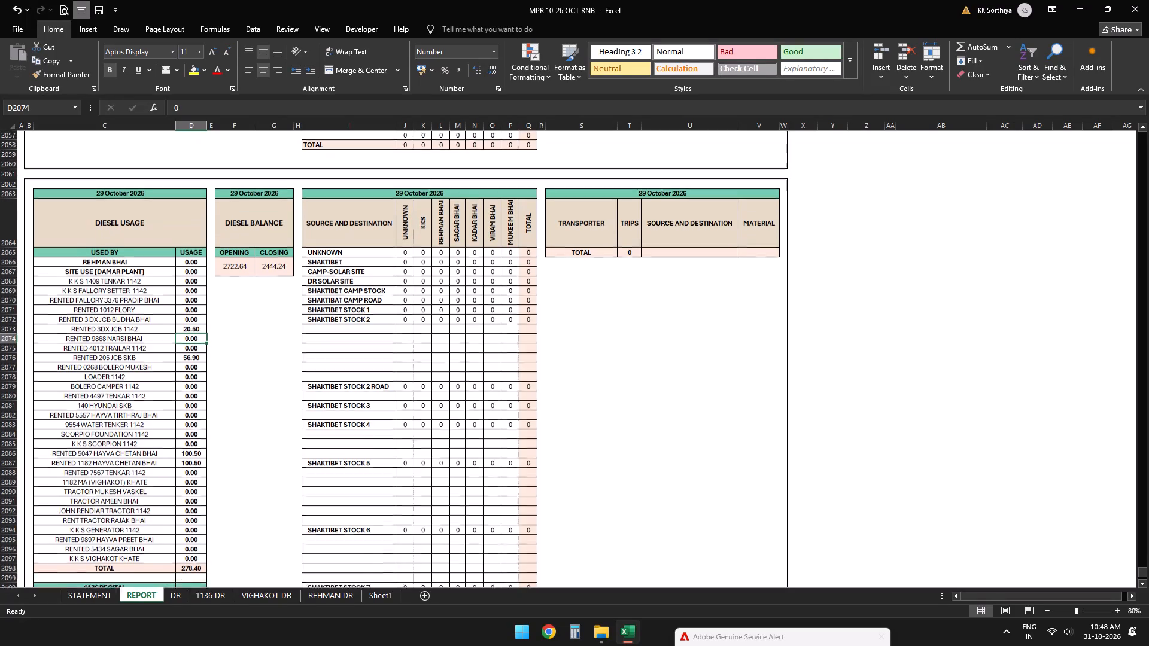
click(35, 147)
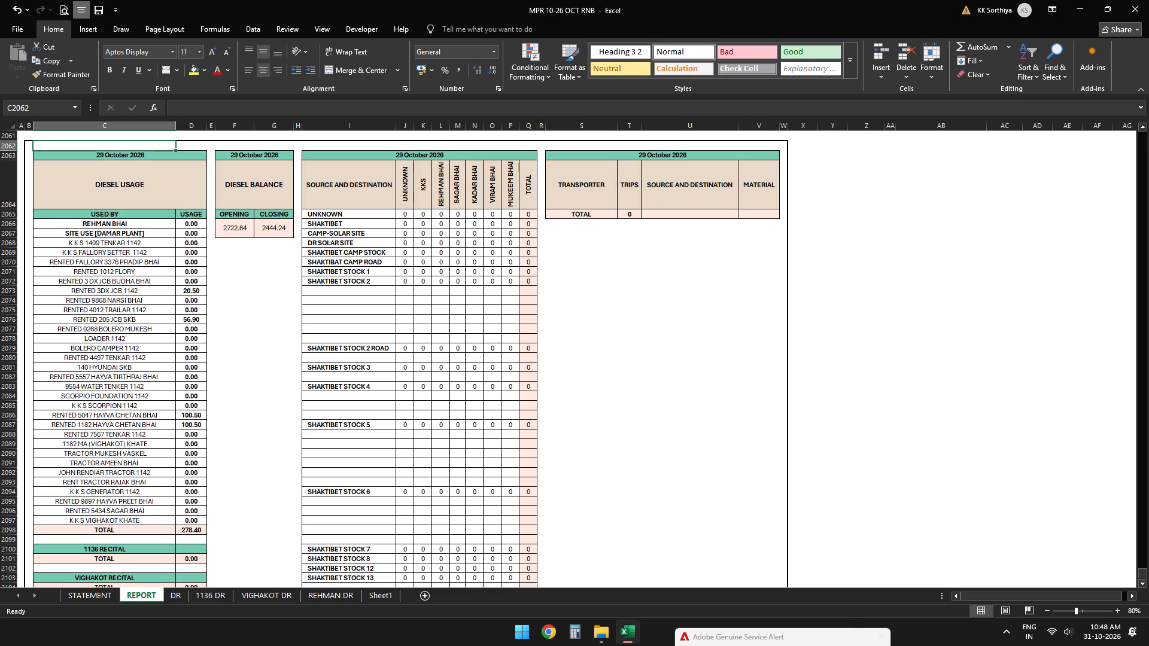
key(Left)
key(shift+Right)
key(shift+Right)
key(shift+Right)
key(shift+Right)
key(shift+Right)
key(shift+Right)
key(shift+Right)
key(shift+Right)
key(shift+Right)
key(shift+Right)
key(shift+Right)
key(shift+Right)
key(shift+Right)
key(shift+Right)
key(shift+Right)
key(shift+Right)
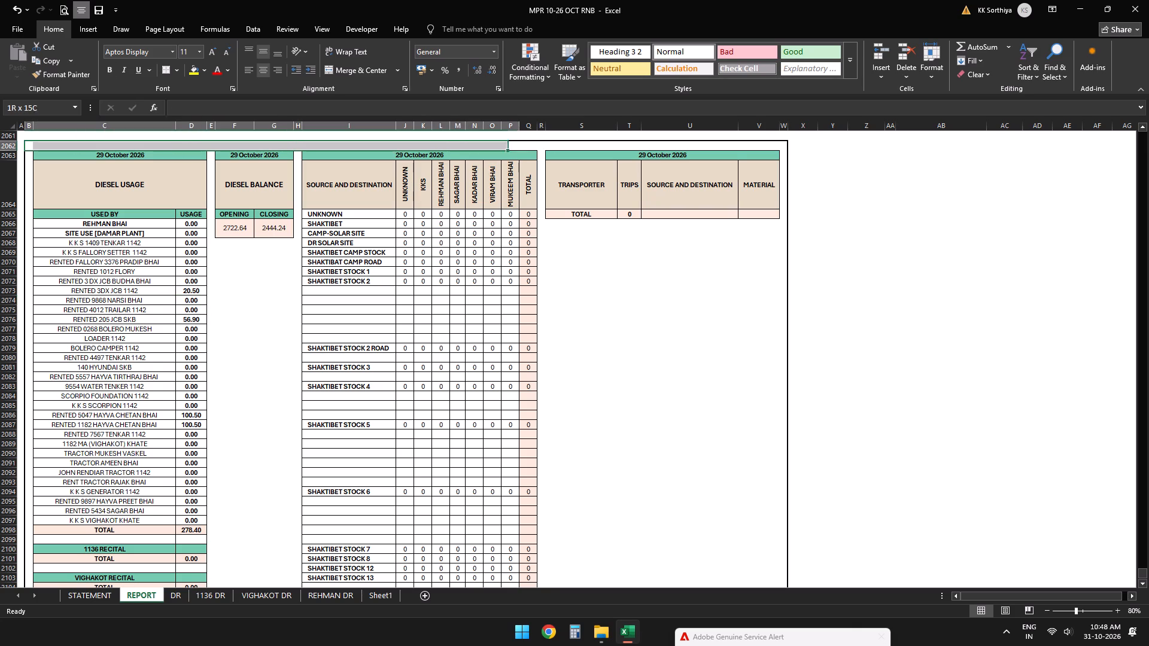
key(shift+Right)
key(shift+Right)
key(shift+Right)
key(shift+Right)
key(shift+Right)
key(shift+Down)
key(shift+Down)
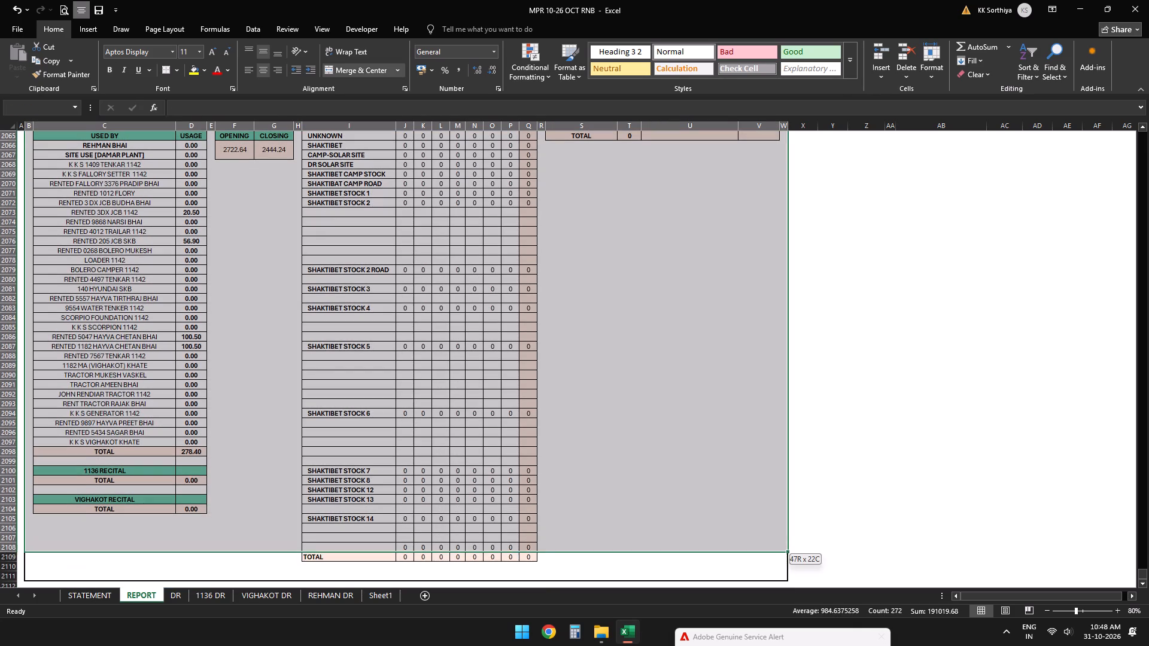
key(shift+Down)
key(shift+Down)
key(shift+Down)
key(ctrl+c)
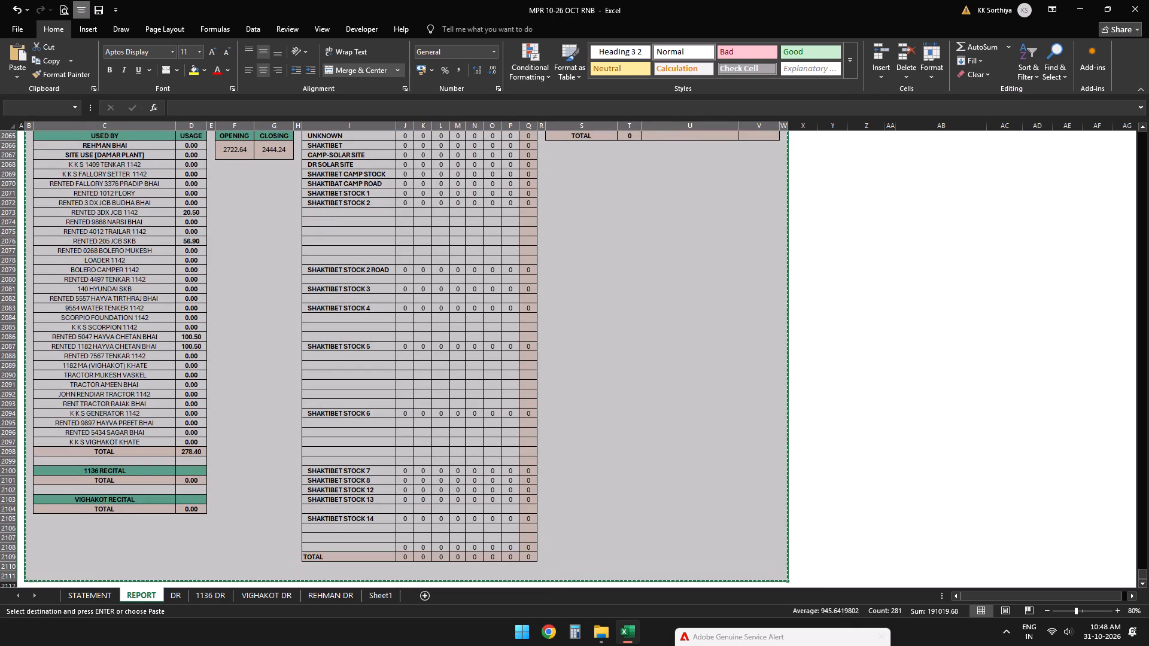
Paste the copied block at B2113, leaving one empty row below the 29 October 2026 block.
scroll(426, 323, down, 3)
key(Down)
key(Down)
key(Down)
key(Down)
key(Down)
key(Down)
key(Down)
key(Down)
key(Down)
key(Down)
key(Down)
key(Down)
key(Down)
key(Down)
key(Down)
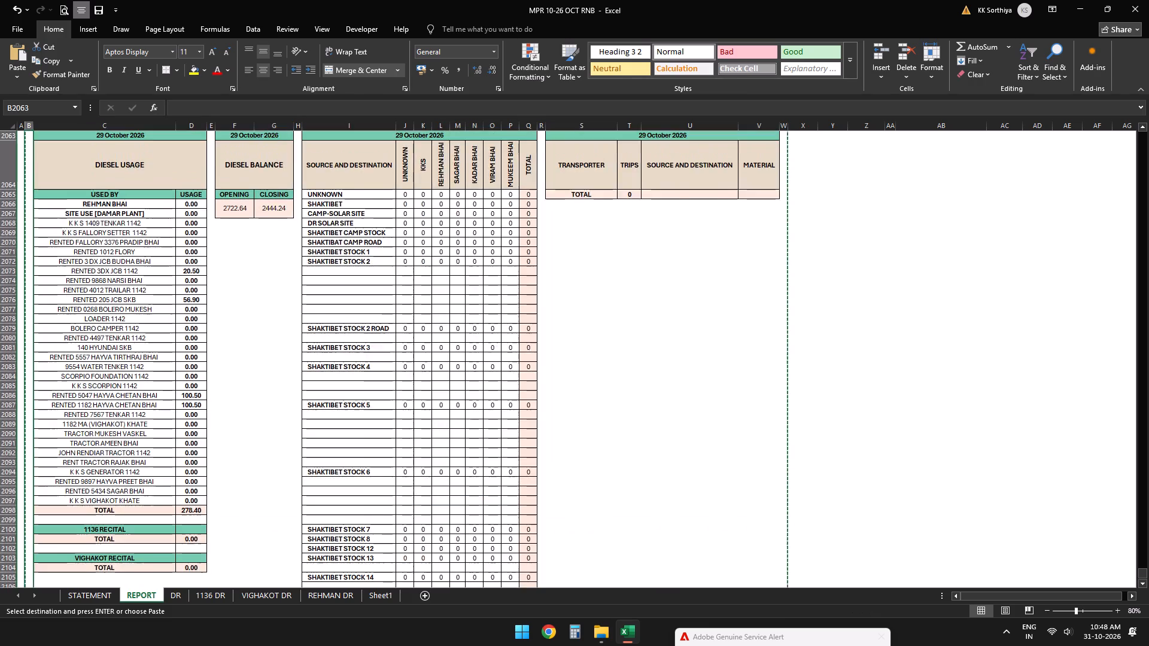
key(Up)
key(Up)
key(Up)
key(Up)
key(Up)
key(Up)
key(Up)
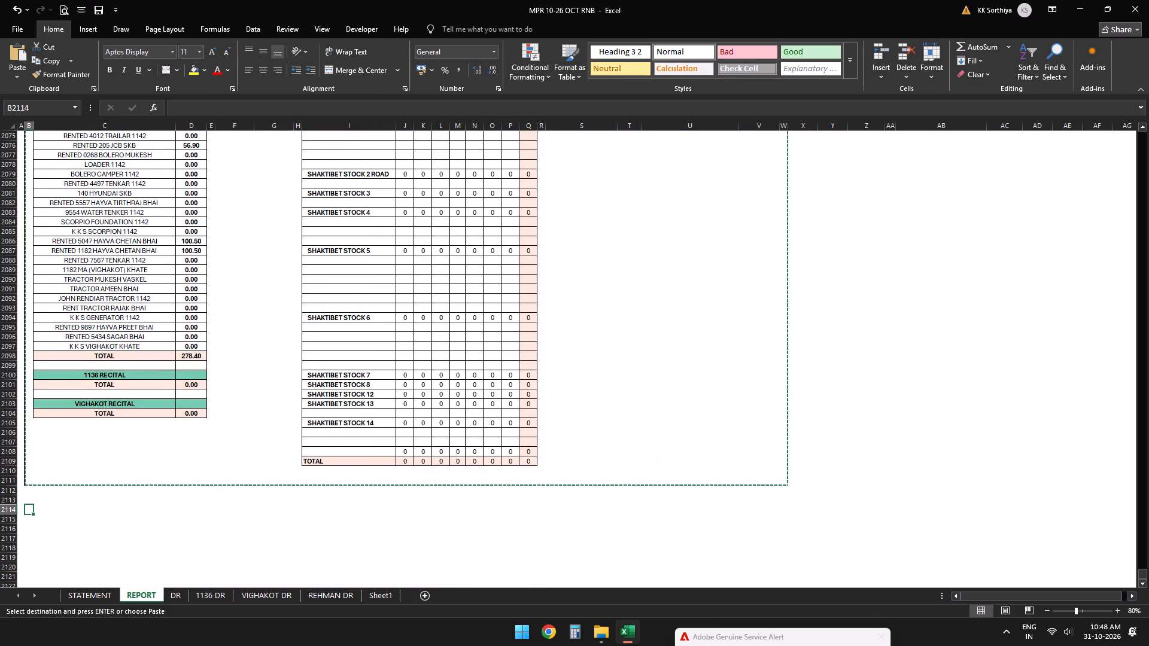
key(Up)
key(ctrl+v)
key(Down)
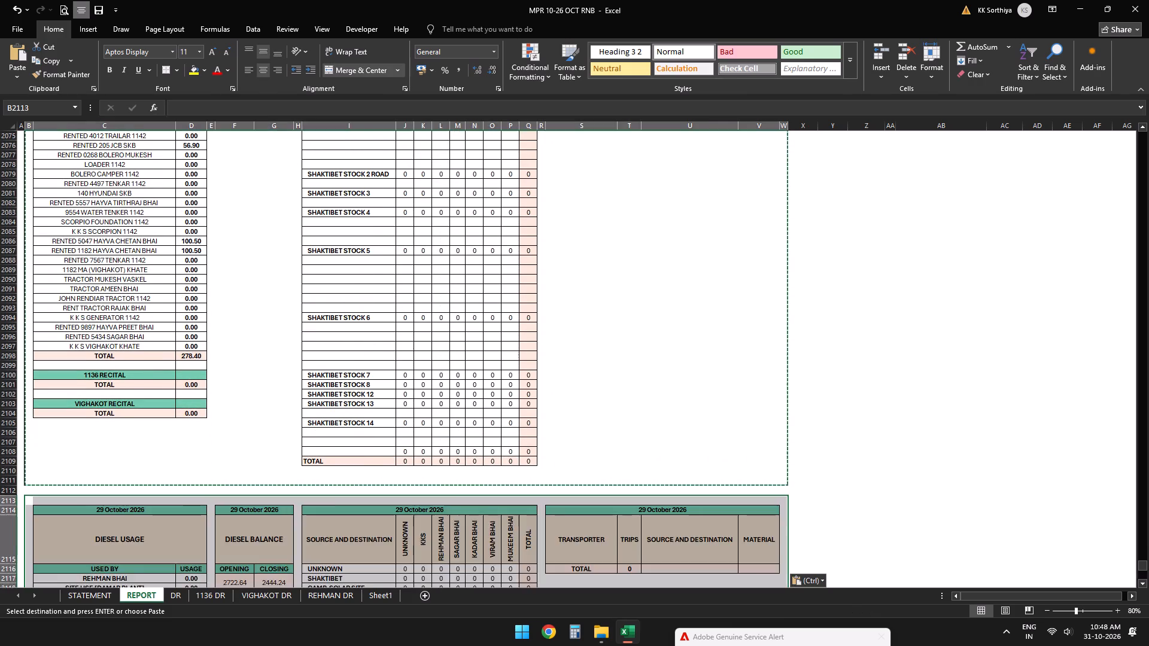
Change the date heading of the newly pasted block in C2114 to 30-10-2026.
click(149, 135)
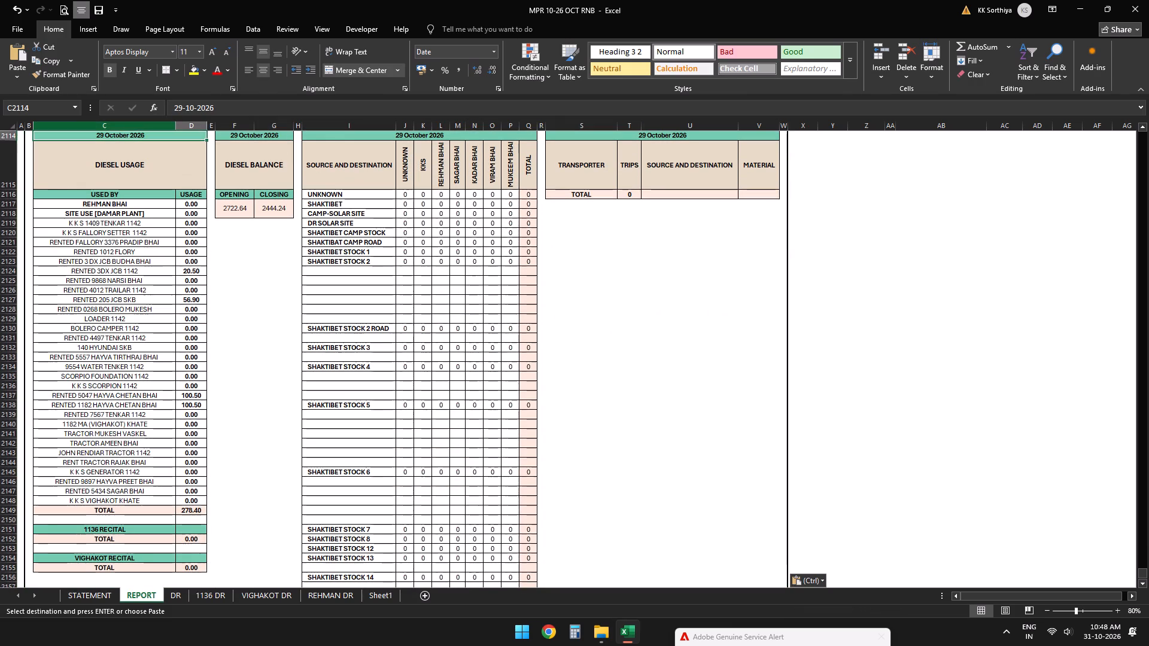
click(180, 103)
key(Right)
key(BackSpace)
key(BackSpace)
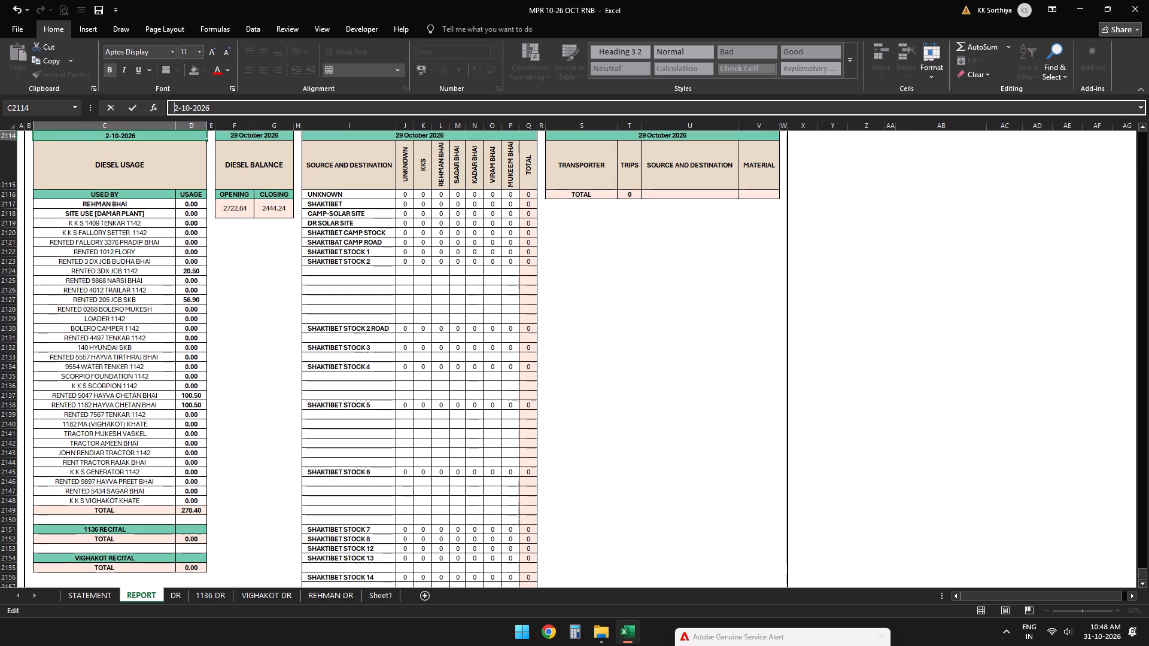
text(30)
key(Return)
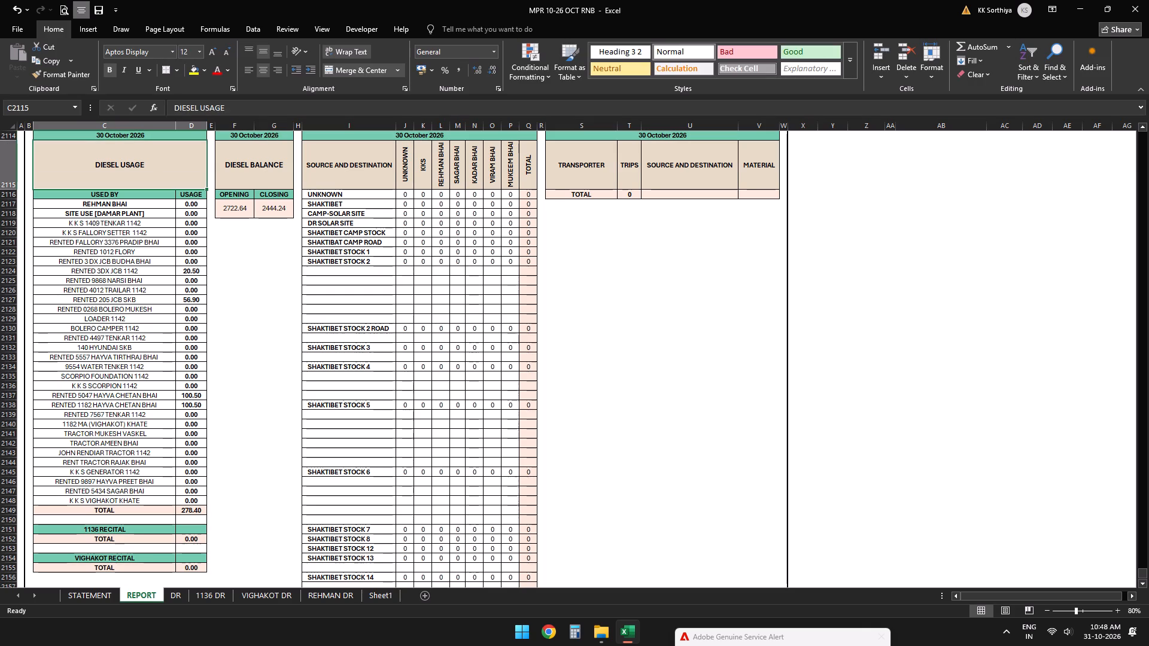
Reset the diesel usage of all vehicles in the 30 October 2026 block by filling the zero from REHMAN BHAI down the column.
click(187, 203)
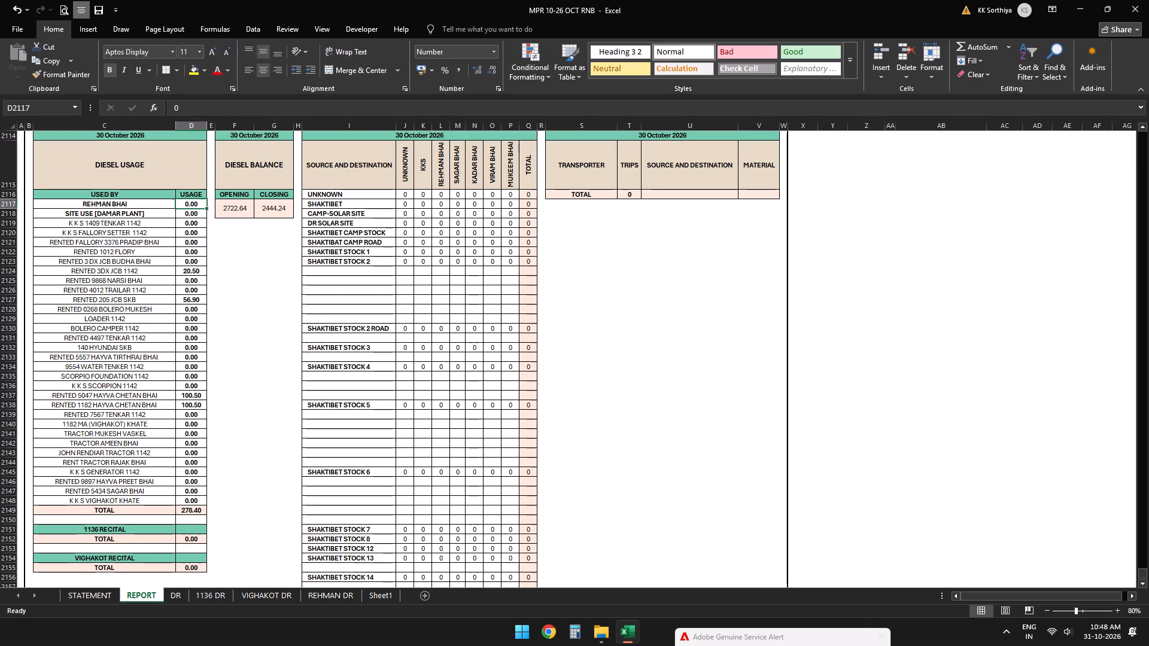
double_click(206, 209)
Set the opening diesel balance of the 30 October 2026 block to 2444.24.
click(227, 209)
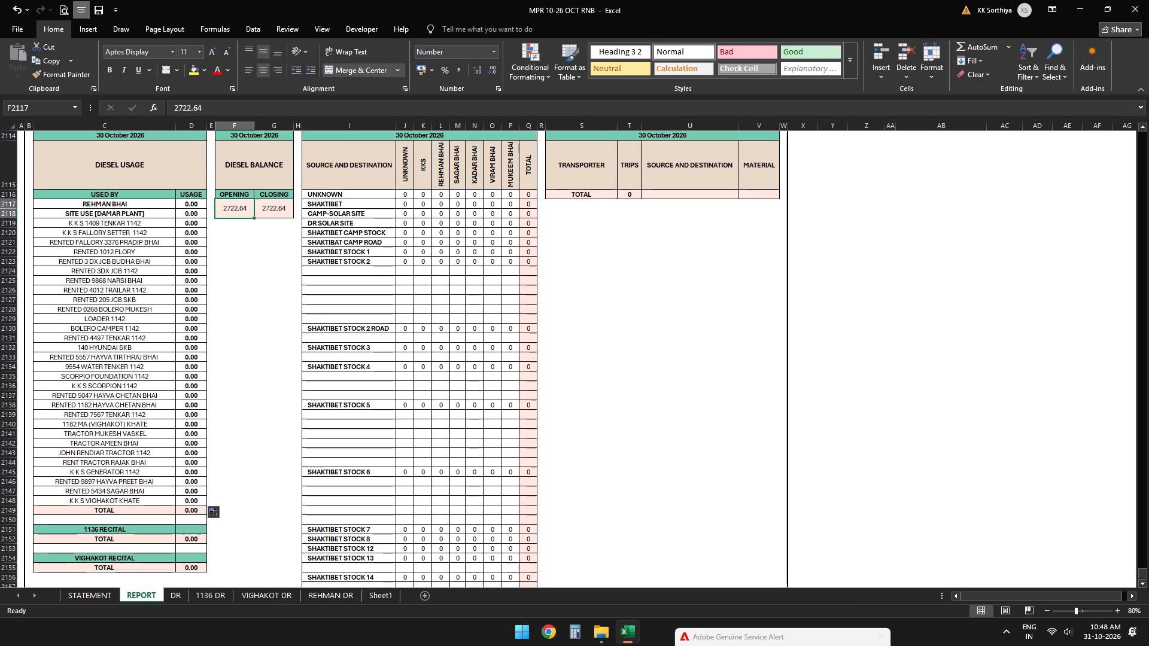
click(220, 106)
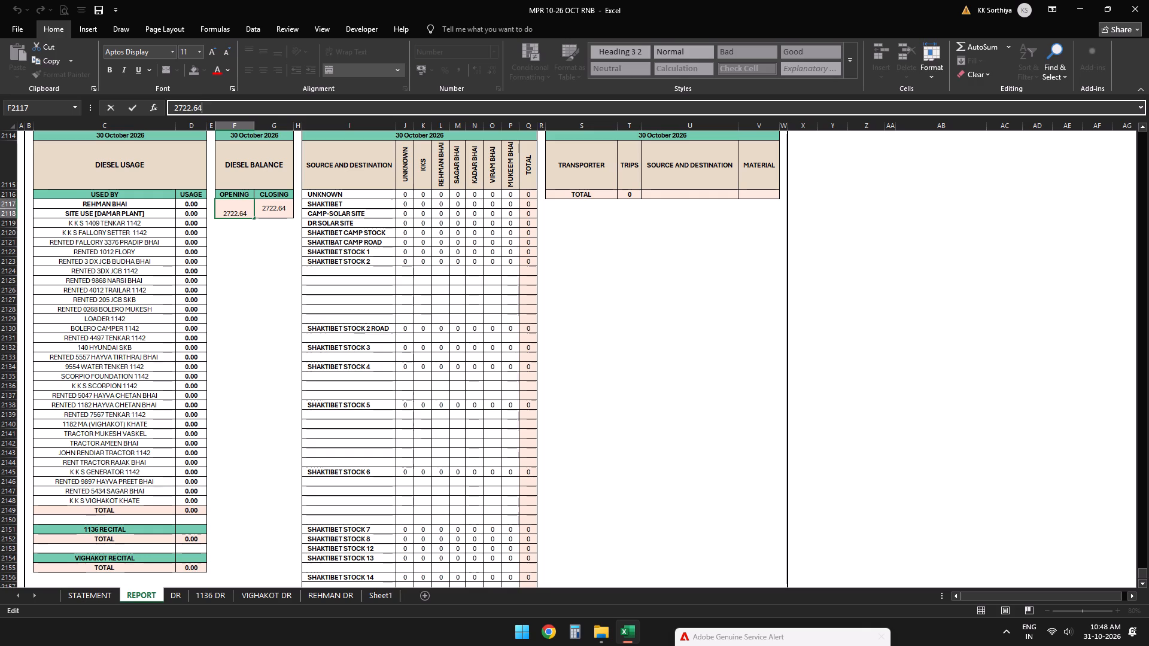
key(BackSpace)
key(BackSpace)
key(BackSpace)
key(BackSpace)
key(BackSpace)
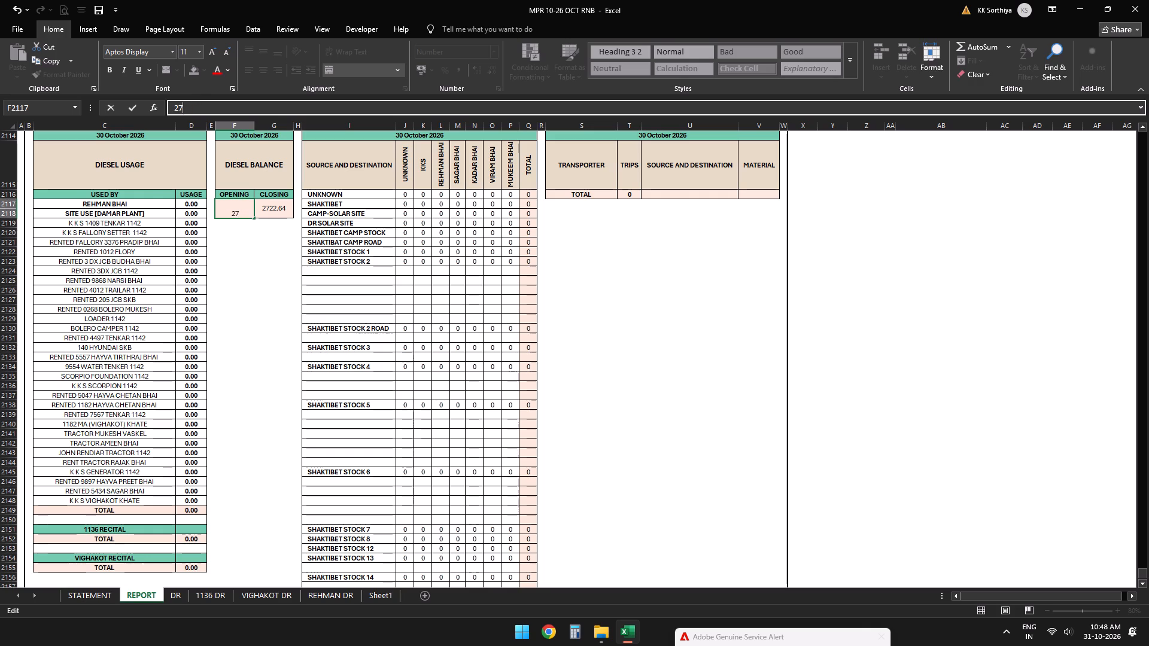
key(BackSpace)
key(BackSpace)
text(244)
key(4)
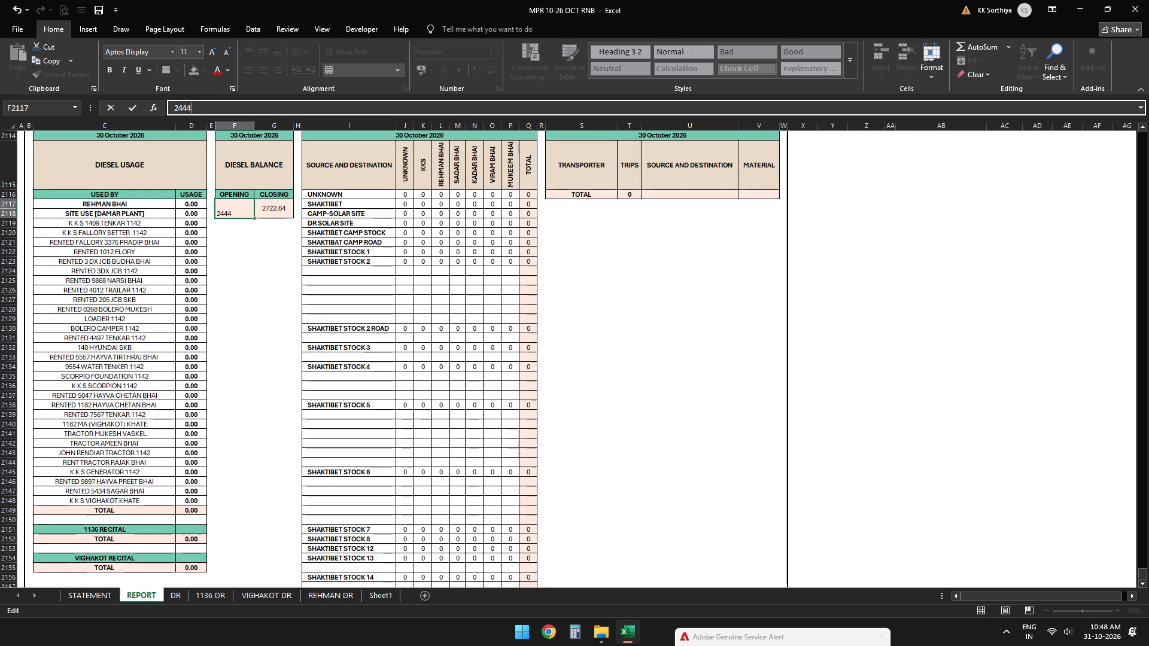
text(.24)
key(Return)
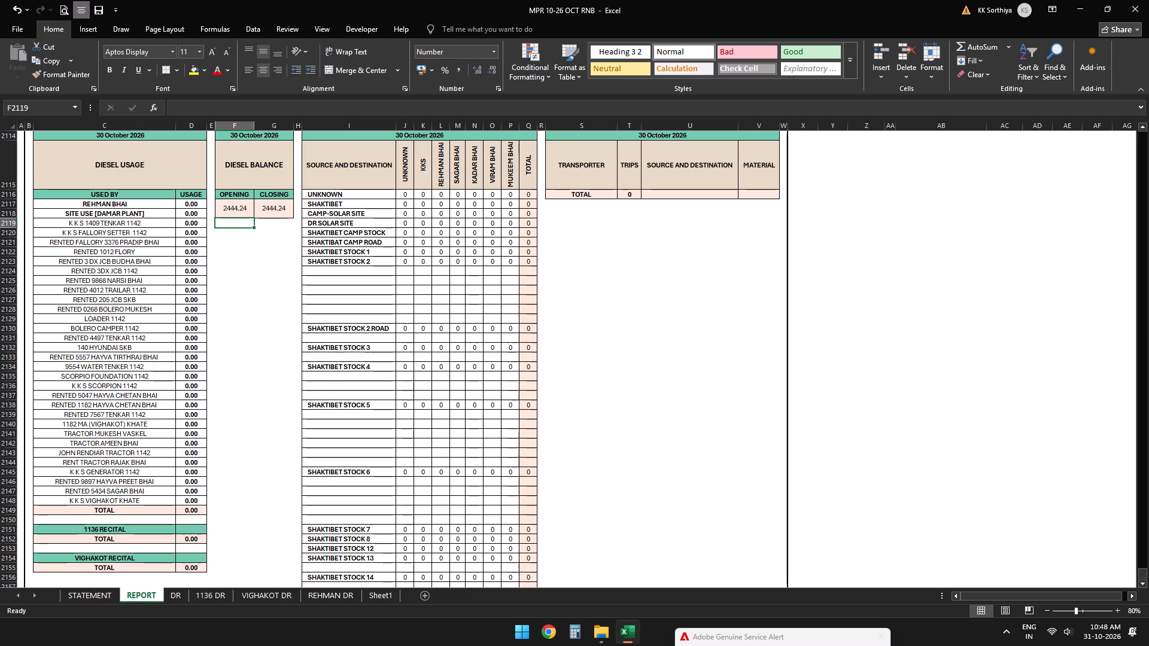
click(200, 204)
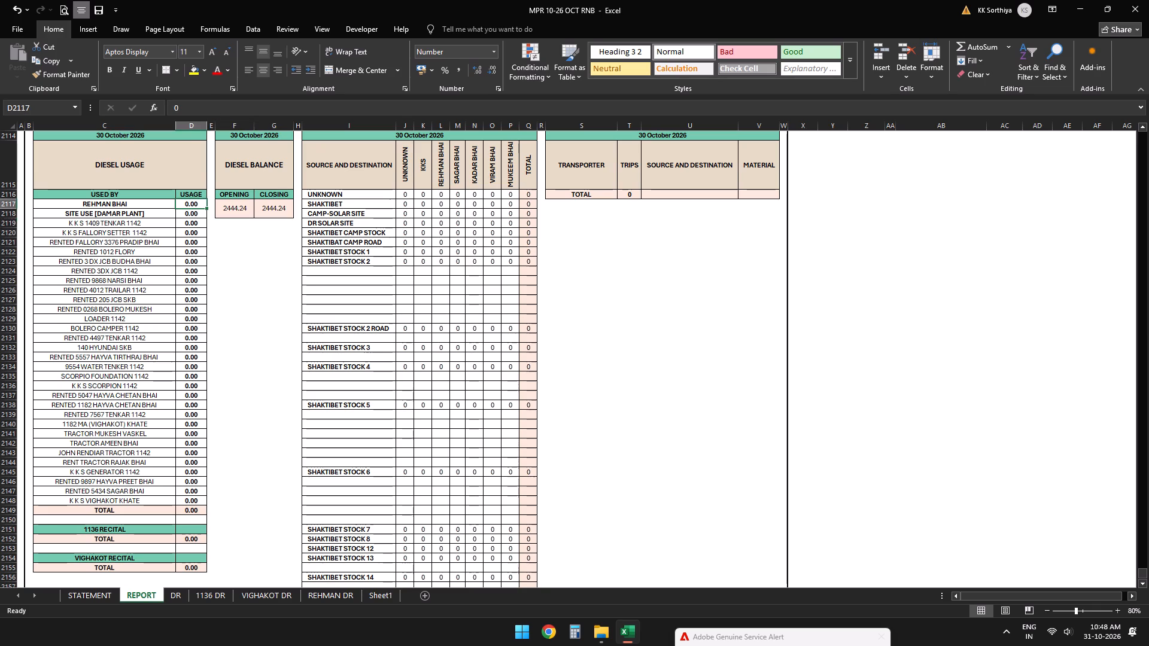
scroll(314, 452, up, 8)
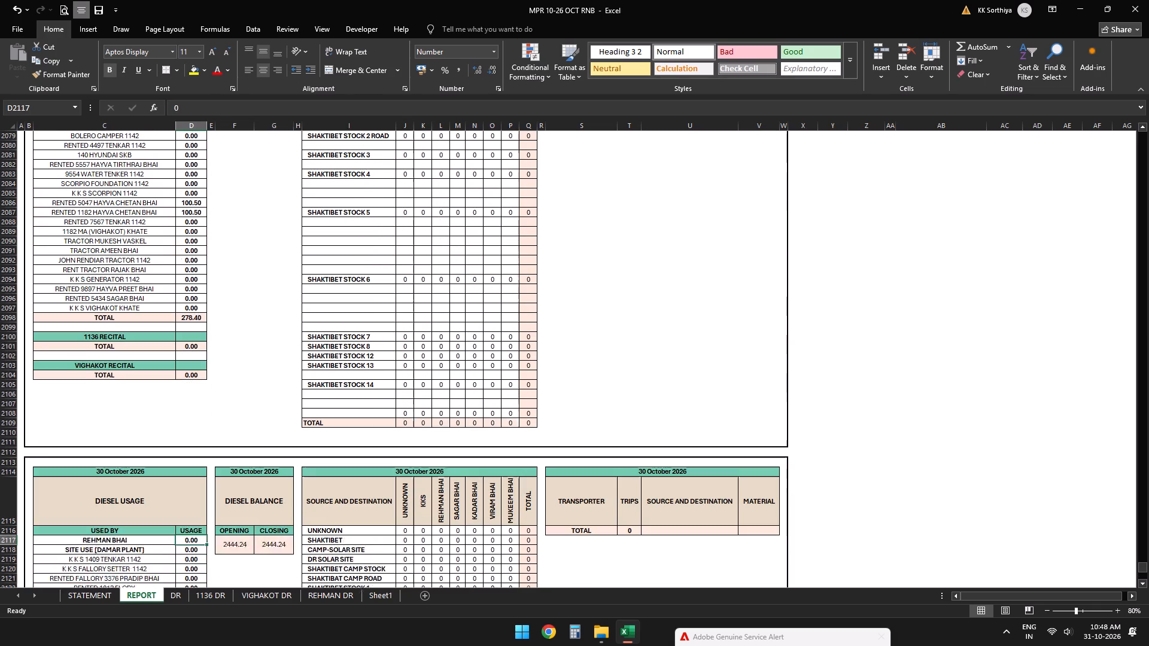
scroll(315, 452, up, 1)
scroll(315, 452, down, 1)
scroll(315, 452, up, 4)
scroll(315, 452, down, 1)
scroll(315, 452, up, 1)
scroll(315, 452, down, 8)
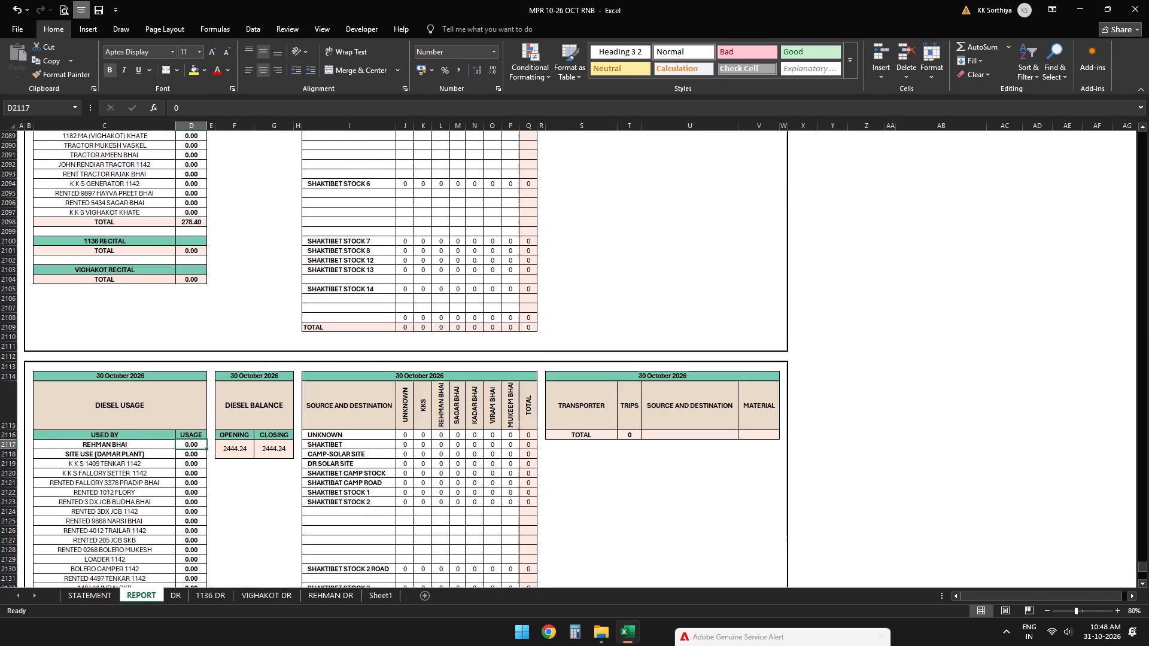
scroll(278, 470, down, 3)
click(199, 265)
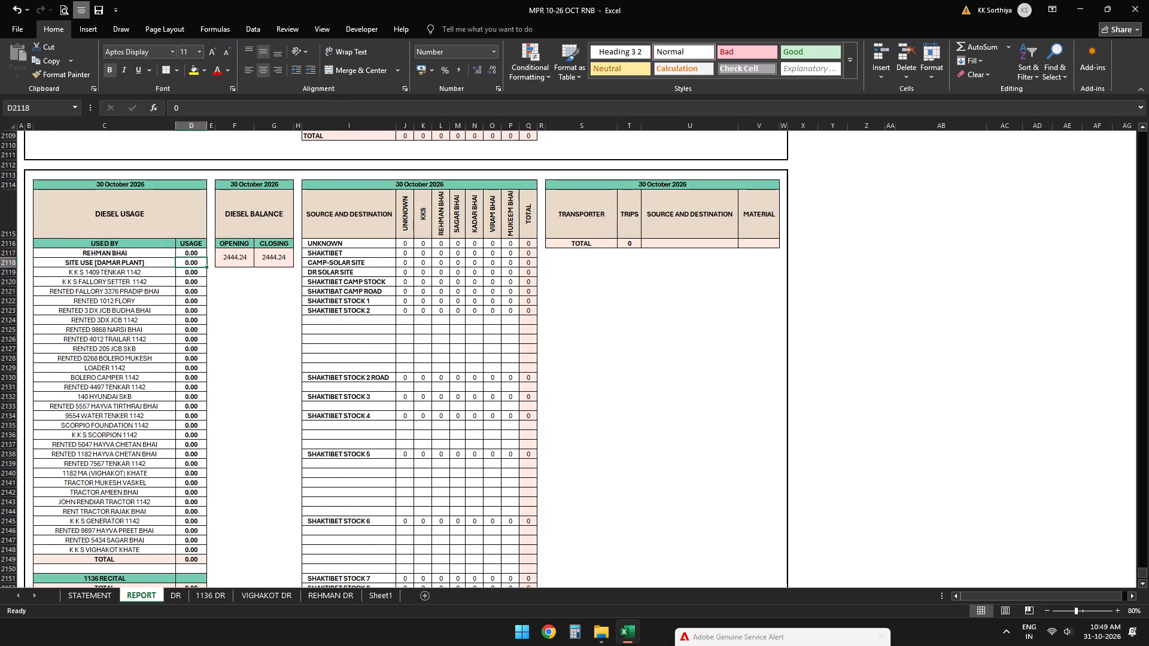
key(Down)
key(Down)
key(Down)
key(Down)
key(Down)
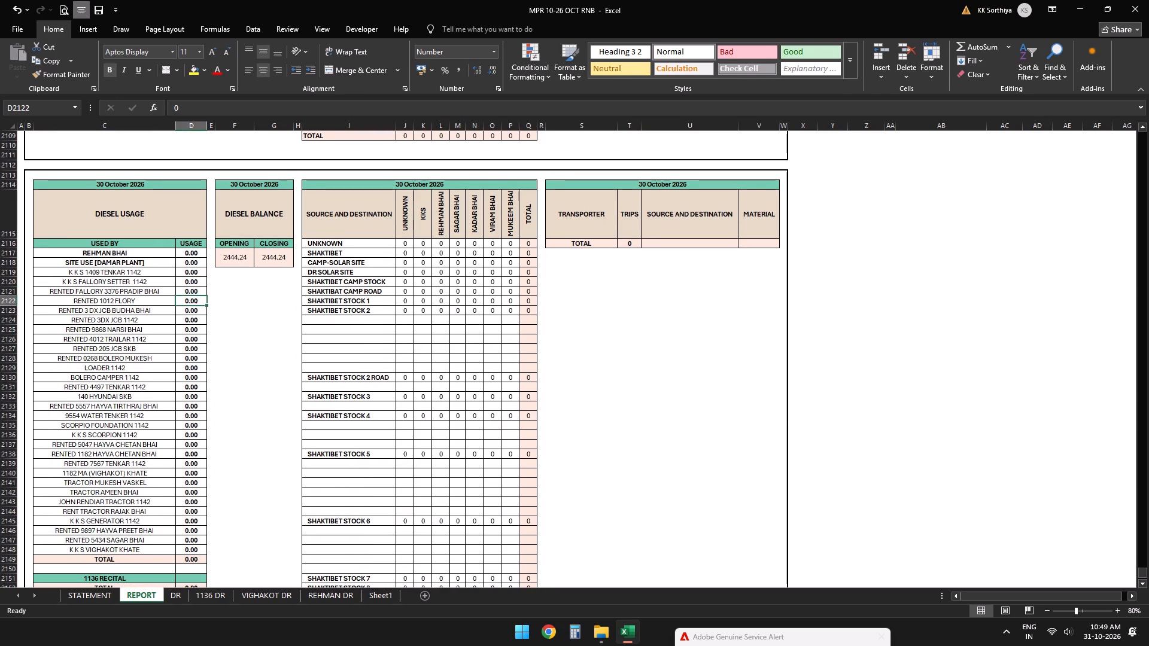
key(Down)
key(Down)
key(Down)
key(Down)
key(Down)
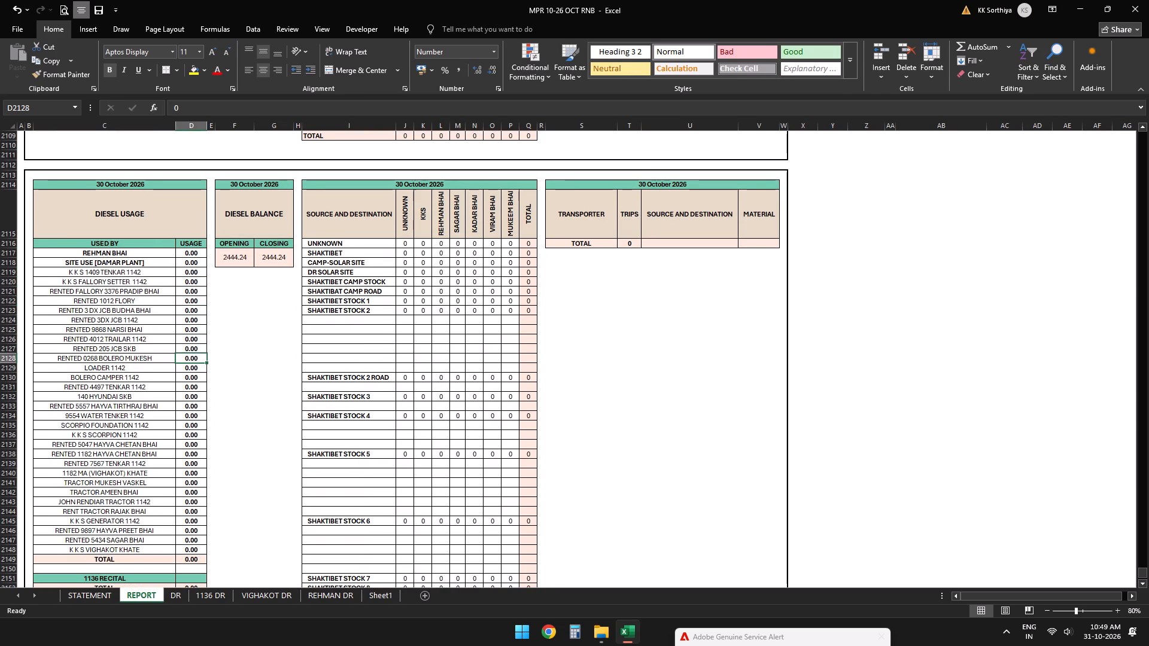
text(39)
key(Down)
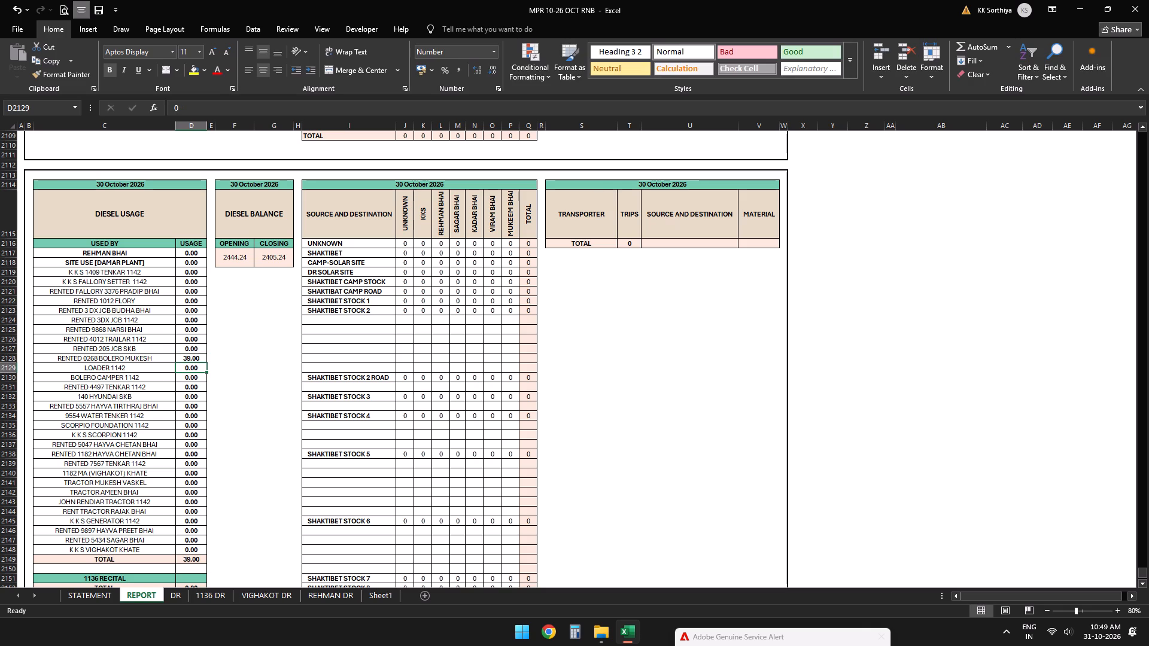
Replace the LOADER 1142 label in the 30 October 2026 block with RENTED 3043 BOLERO followed by the person's name.
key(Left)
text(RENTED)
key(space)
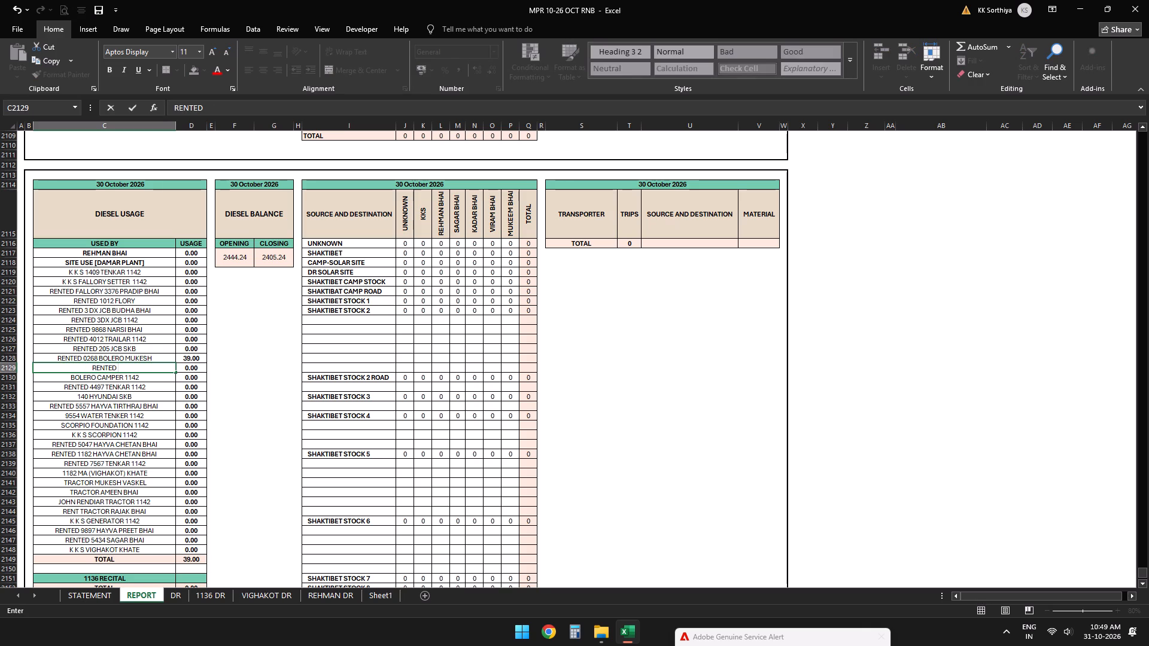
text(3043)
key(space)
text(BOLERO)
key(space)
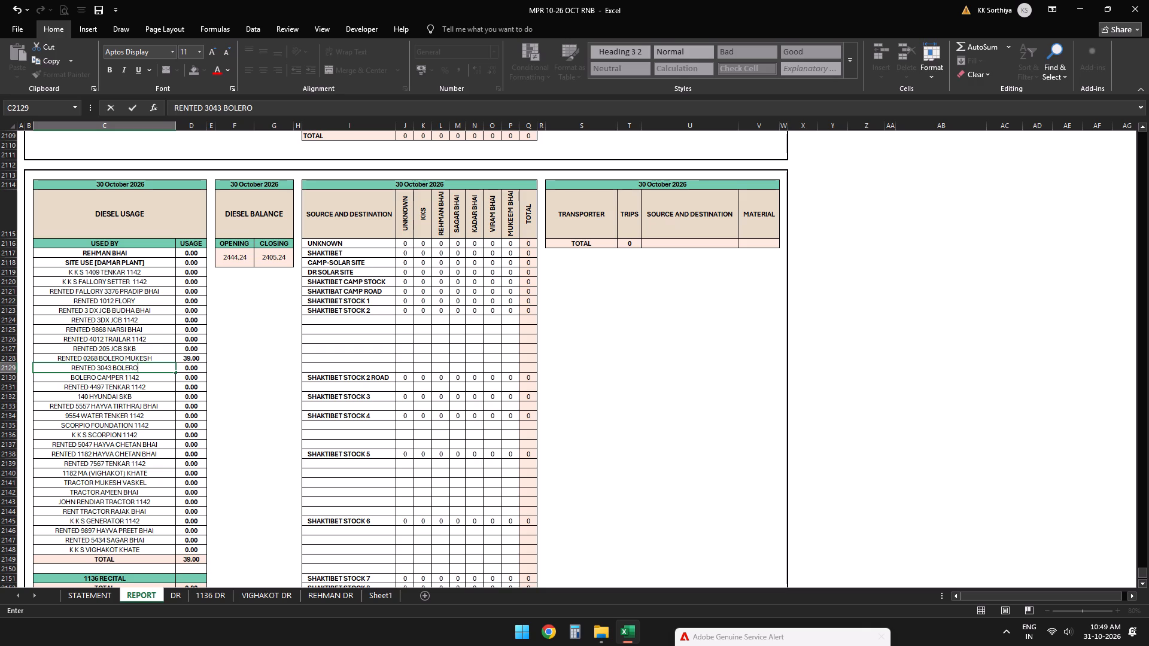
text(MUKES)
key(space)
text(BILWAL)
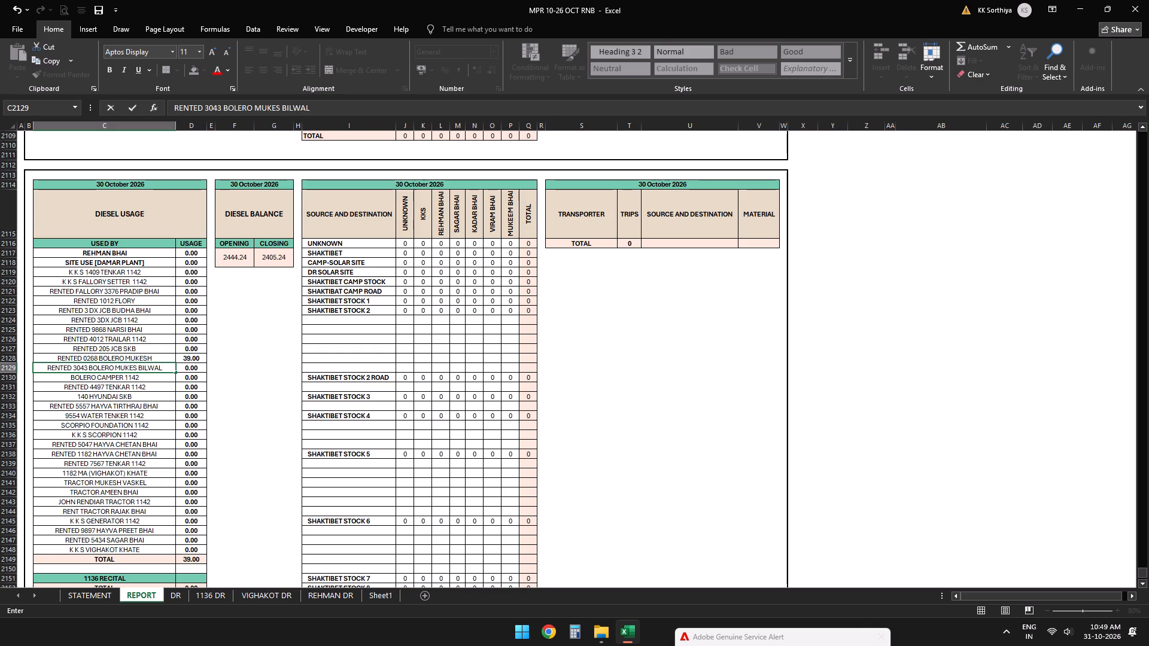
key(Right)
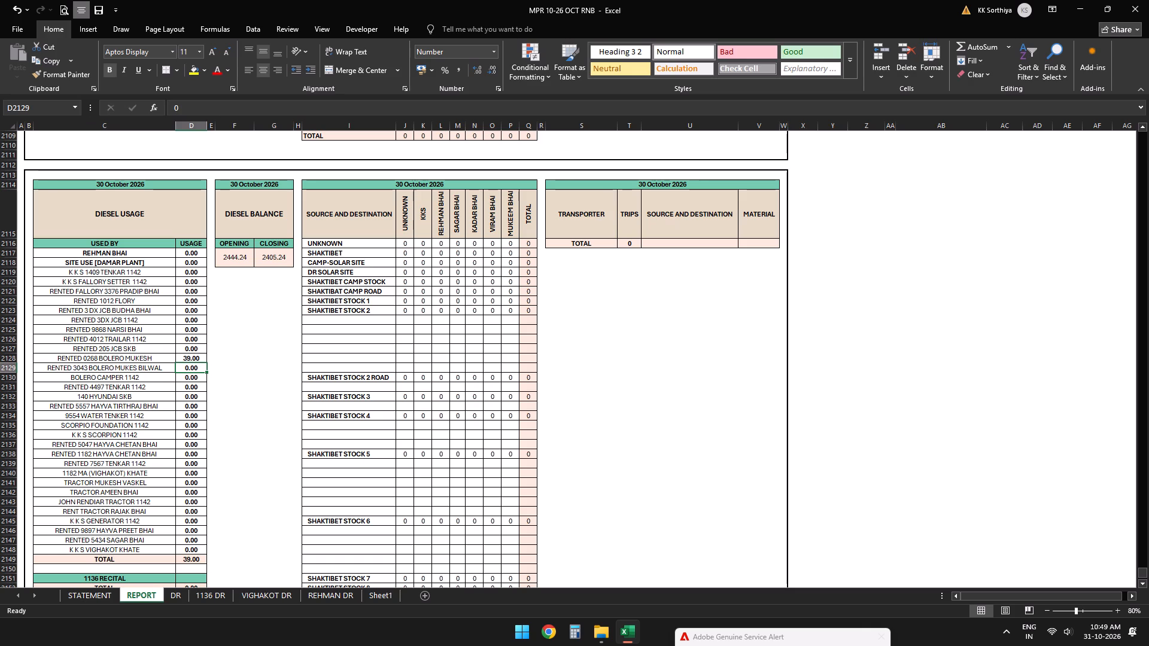
Enter 20.50 as the diesel usage for the RENTED 3043 BOLERO row in the 30 October 2026 block.
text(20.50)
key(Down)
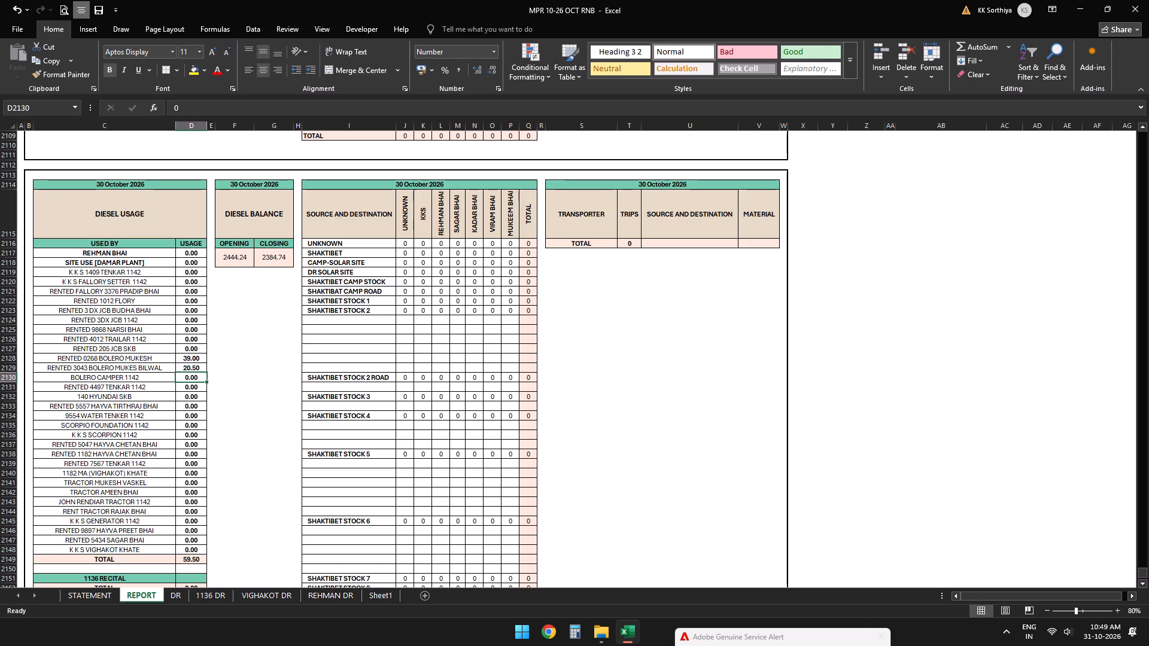
Enter 30.50 as the diesel usage for RENTED 3DX JCB 1142 in the 30 October 2026 block.
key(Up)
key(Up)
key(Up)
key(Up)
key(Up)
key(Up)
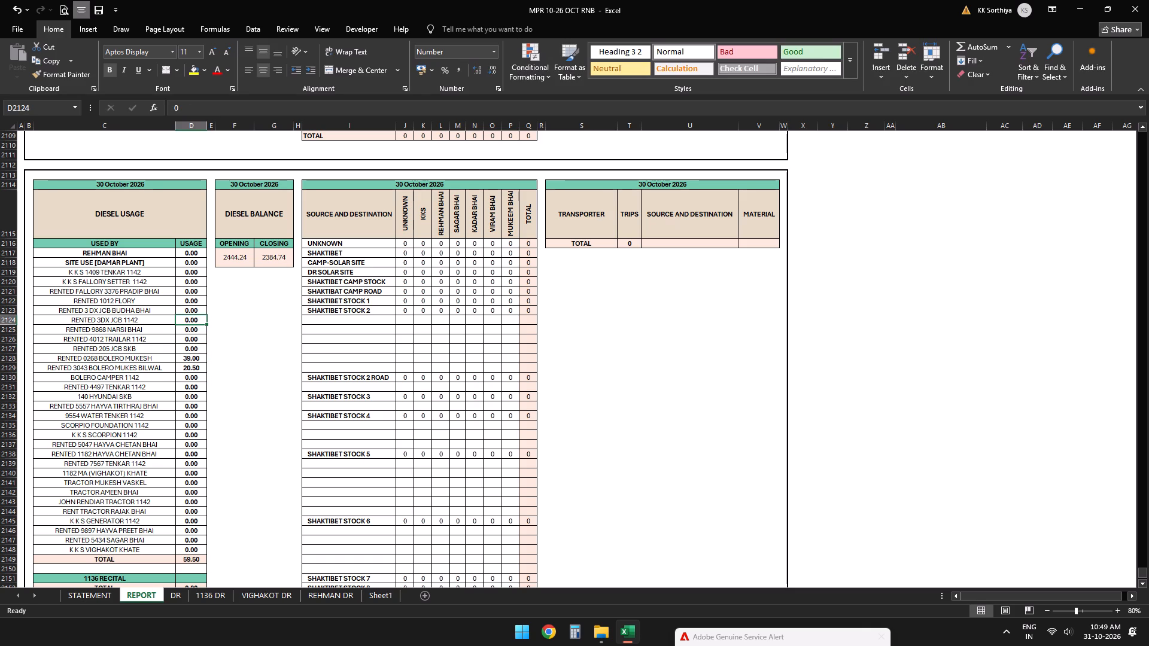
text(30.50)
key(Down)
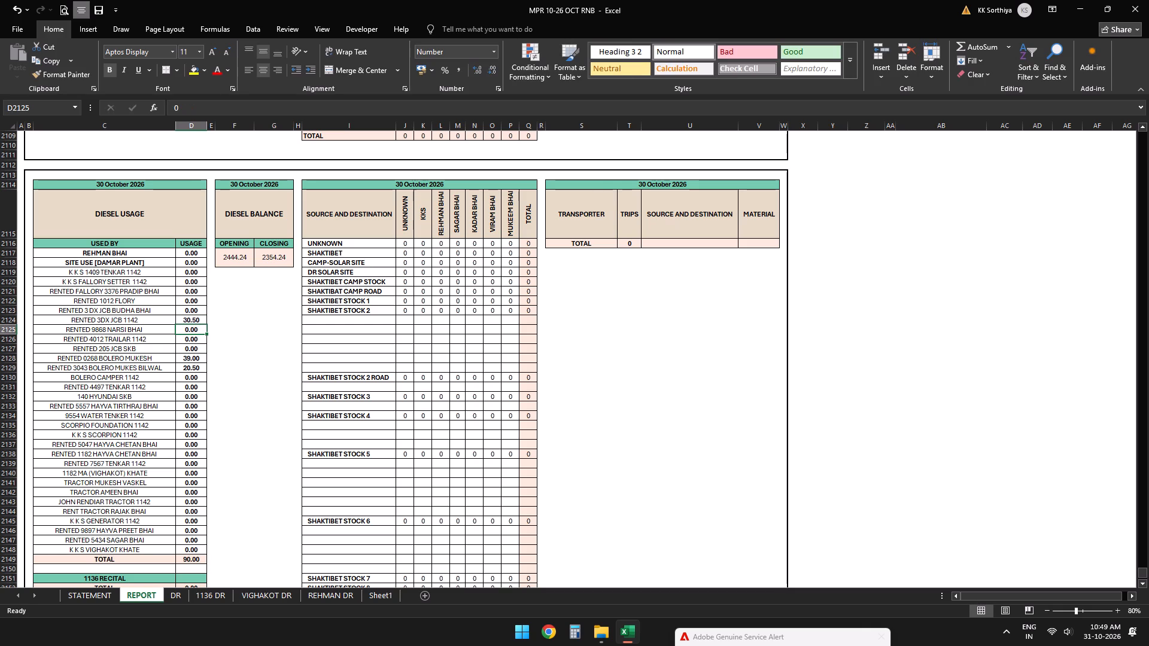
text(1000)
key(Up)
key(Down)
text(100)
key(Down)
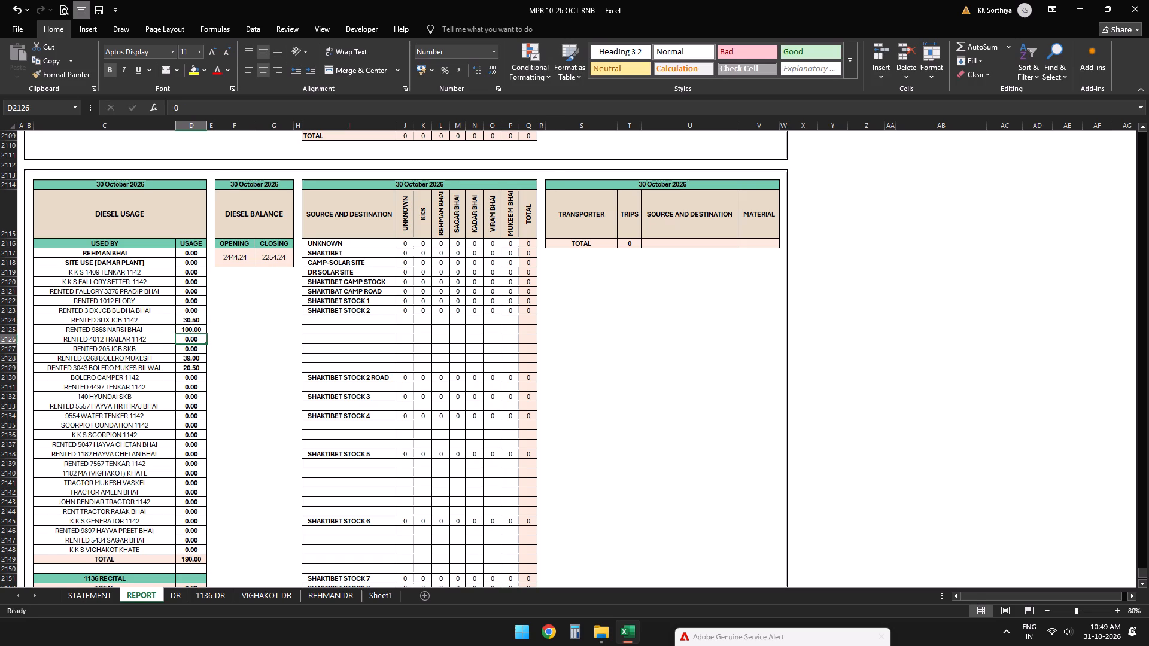
Overwrite the BOLERO CAMPER 1142 label in the 30 October 2026 block with RENTED 205, and clear that label cell.
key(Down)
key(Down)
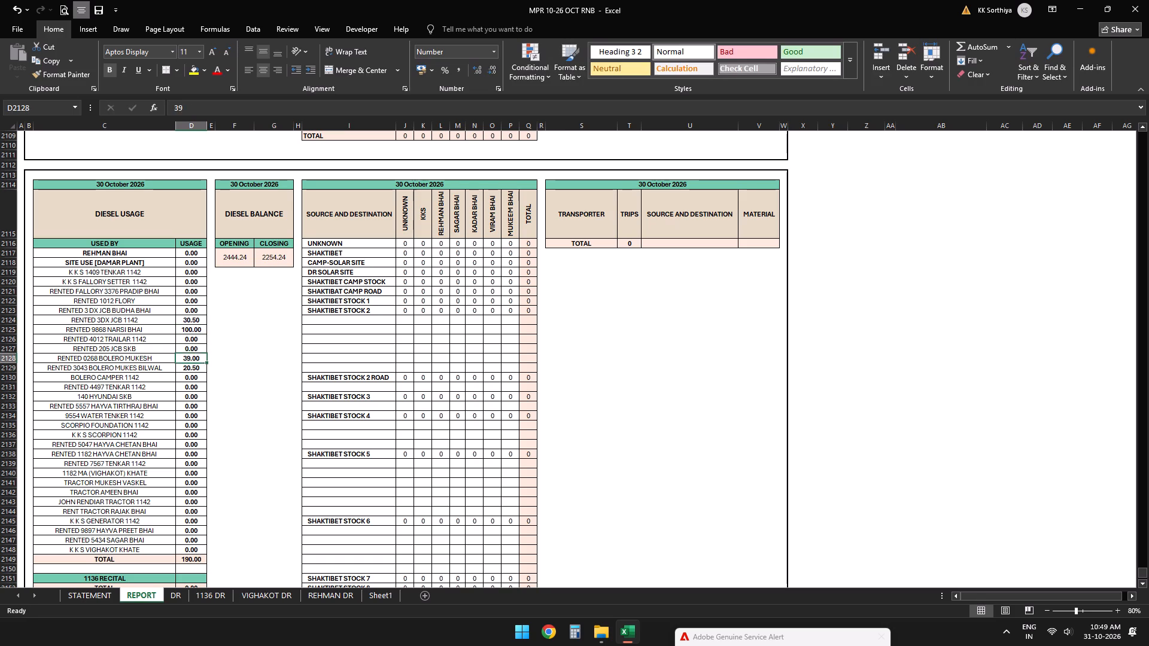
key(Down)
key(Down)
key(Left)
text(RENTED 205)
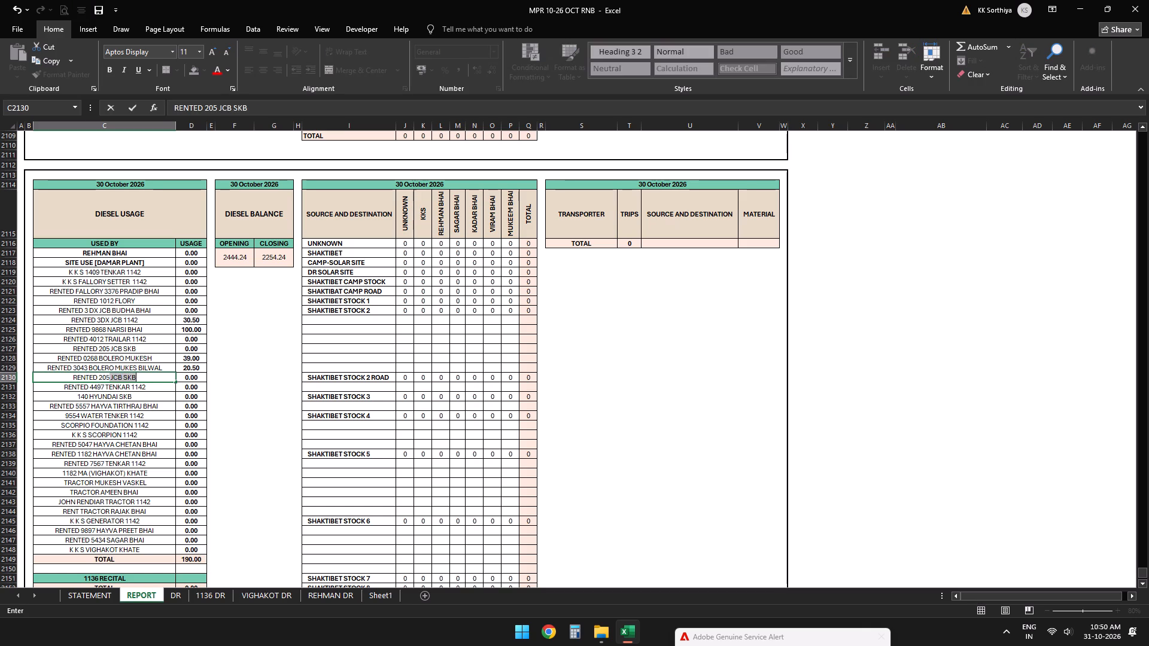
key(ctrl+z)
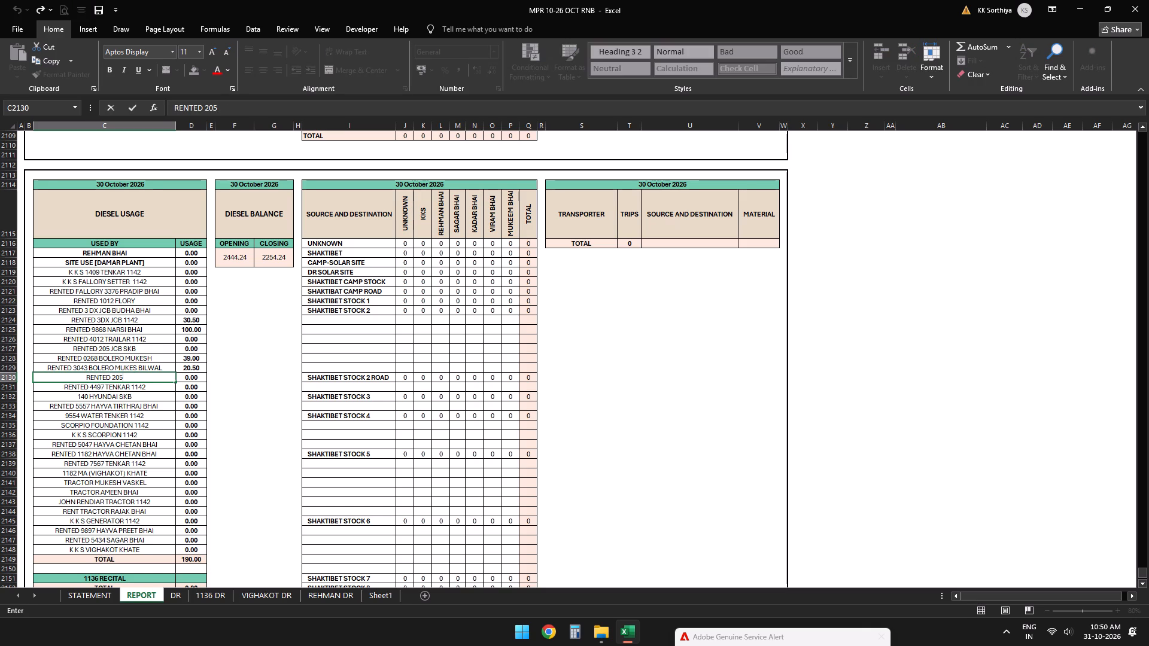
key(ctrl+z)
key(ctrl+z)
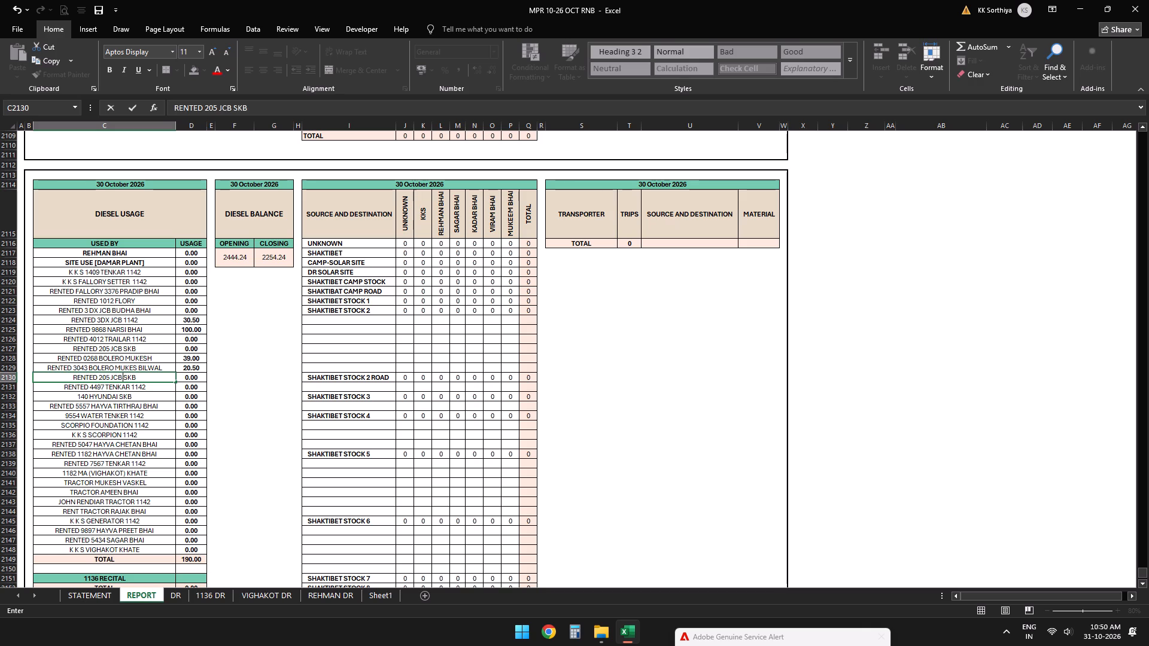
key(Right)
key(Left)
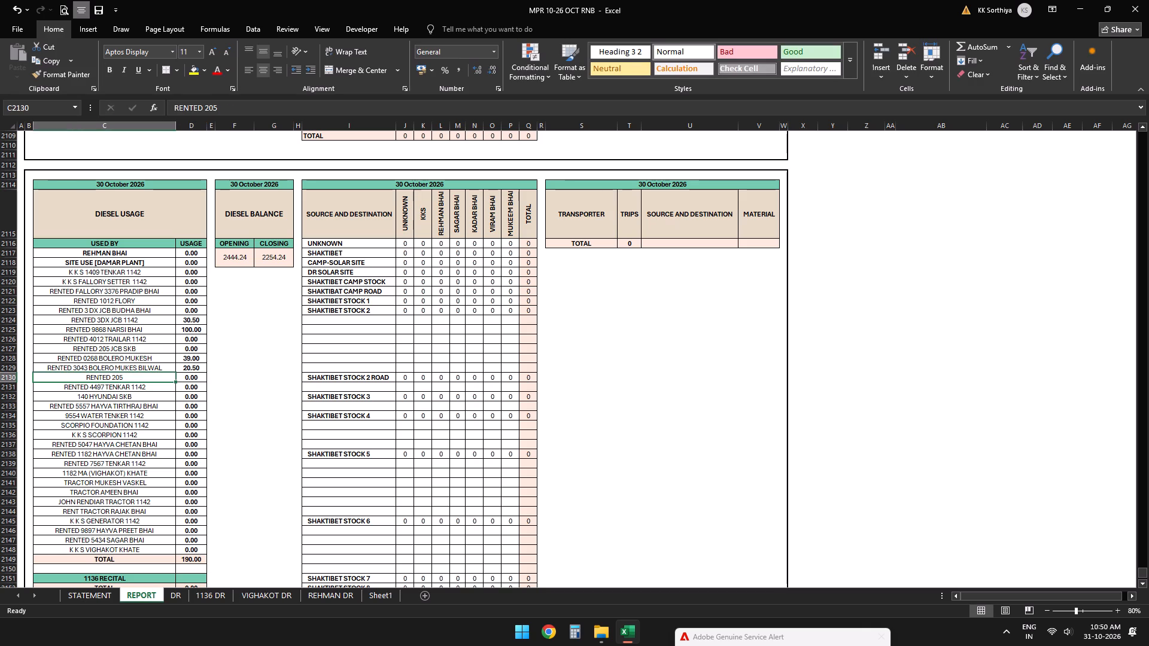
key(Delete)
Enter 120.21 as the diesel usage for RENTED 205 JCB SKB in the 30 October 2026 block.
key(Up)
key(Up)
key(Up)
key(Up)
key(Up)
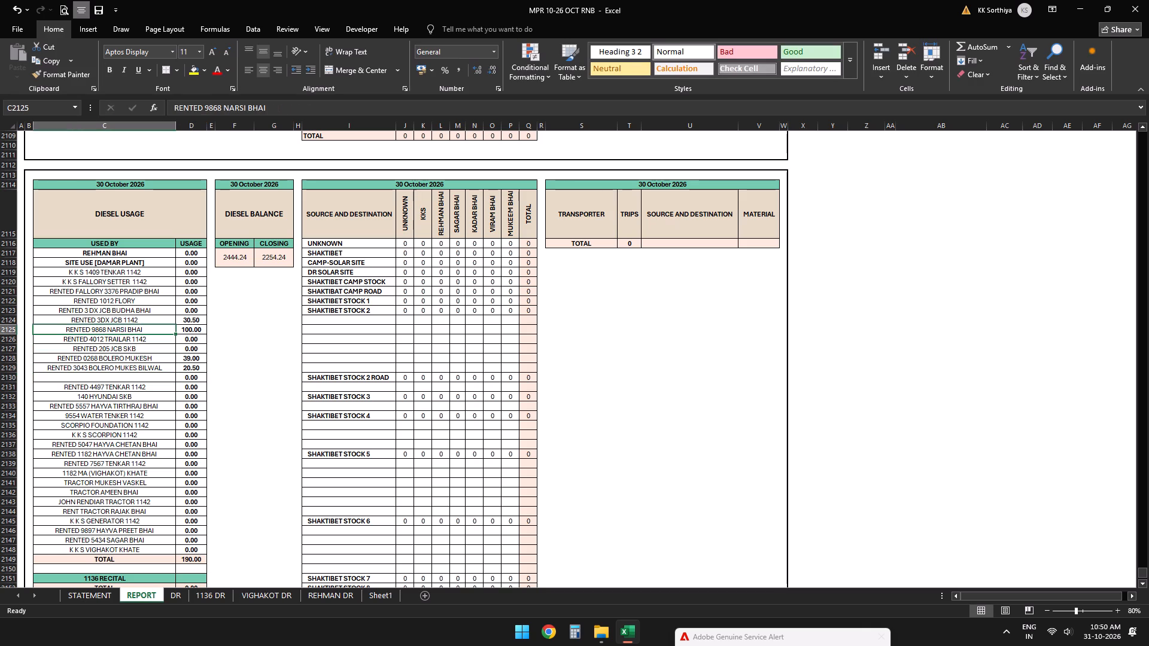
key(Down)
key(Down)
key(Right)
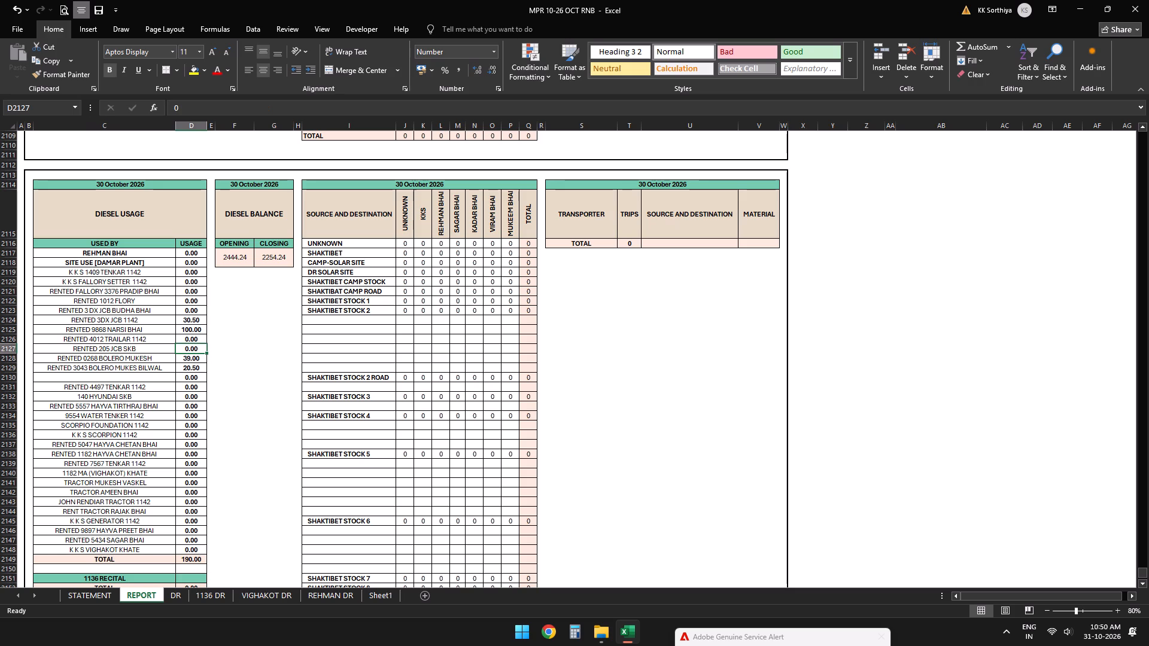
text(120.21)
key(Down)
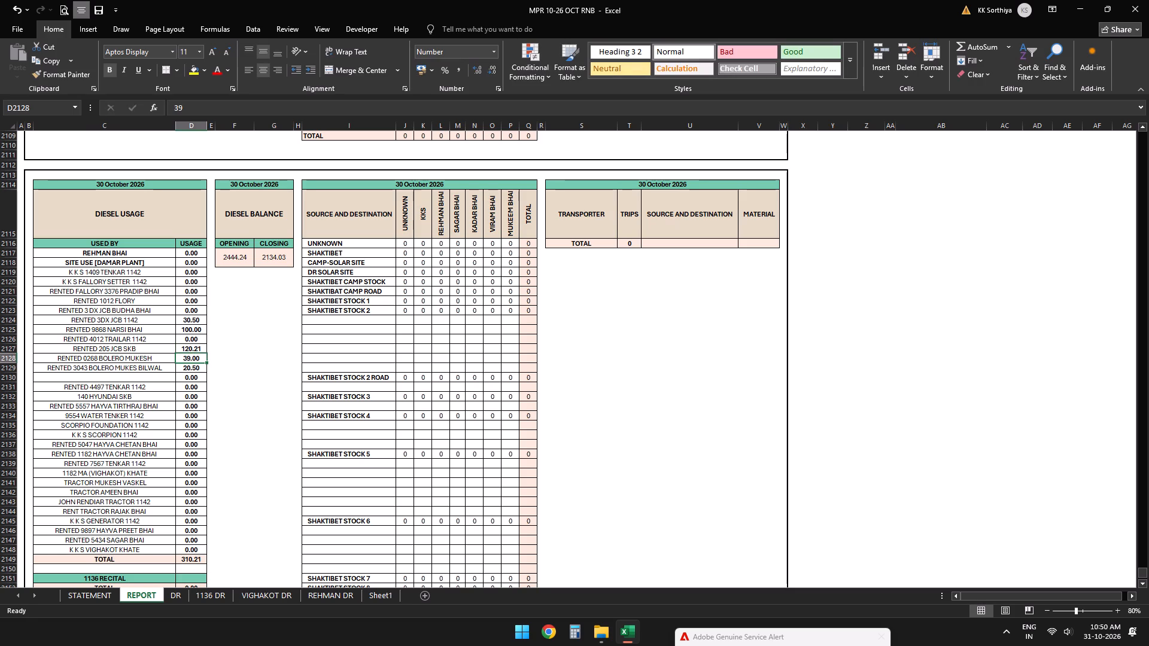
Enter 50 as the diesel usage for K K S FALLORY SETTER 1142 in the 30 October 2026 block.
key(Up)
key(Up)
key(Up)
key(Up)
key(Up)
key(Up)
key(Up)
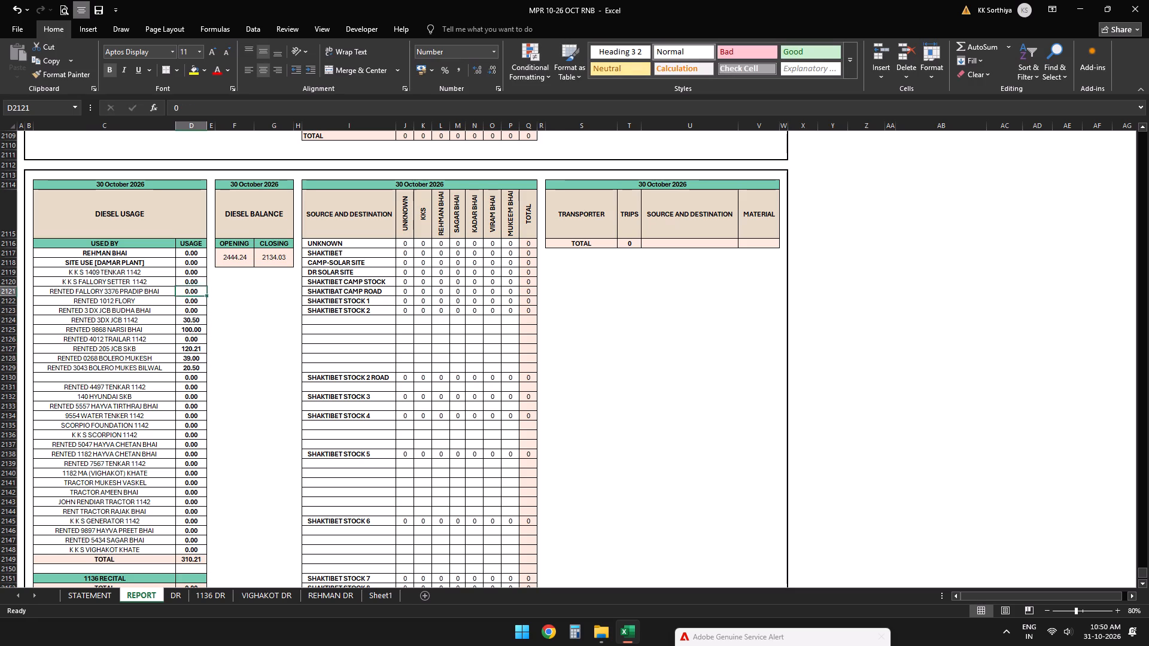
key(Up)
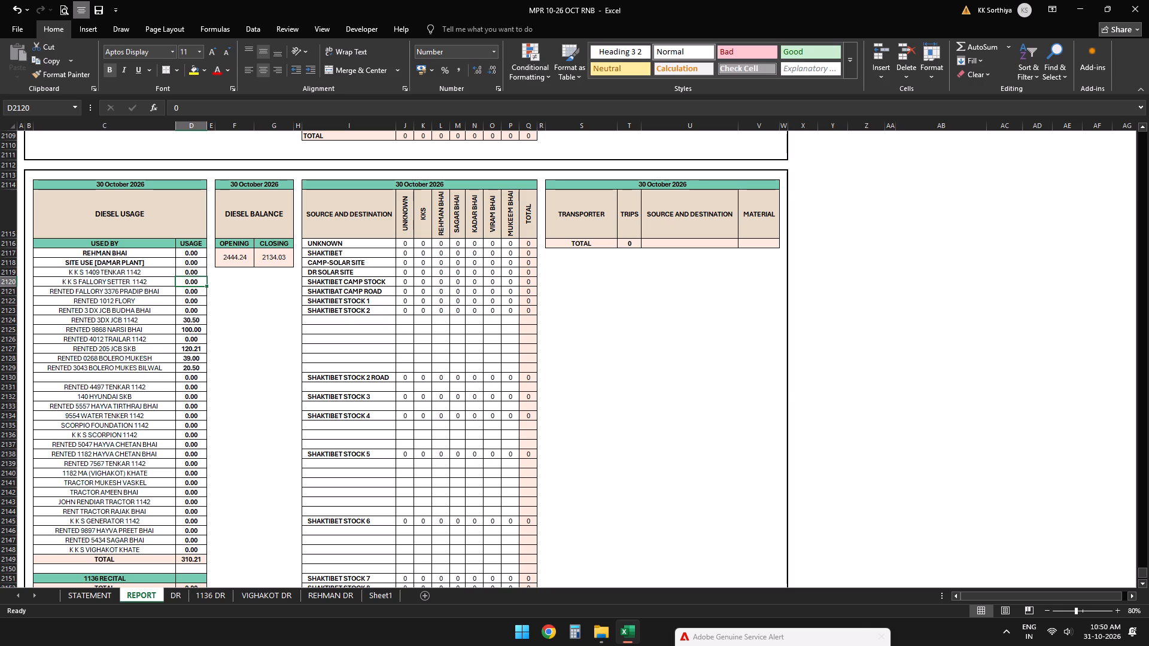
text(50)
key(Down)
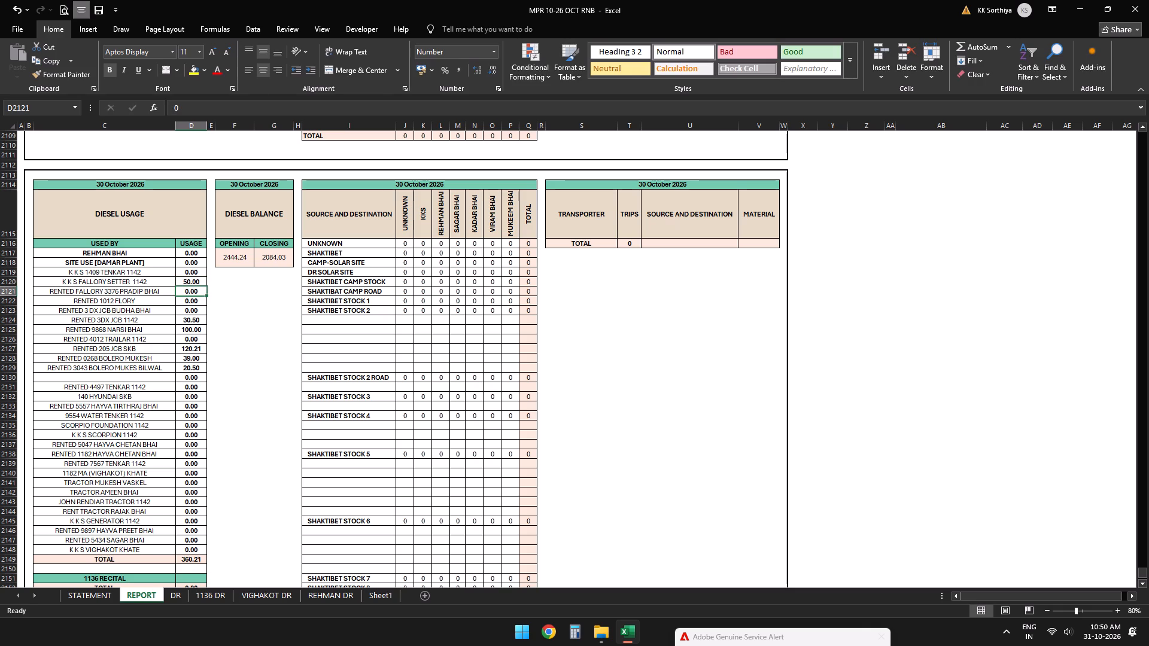
Enter 10 as the diesel usage for K K S GENERATOR 1142 in the 30 October 2026 block.
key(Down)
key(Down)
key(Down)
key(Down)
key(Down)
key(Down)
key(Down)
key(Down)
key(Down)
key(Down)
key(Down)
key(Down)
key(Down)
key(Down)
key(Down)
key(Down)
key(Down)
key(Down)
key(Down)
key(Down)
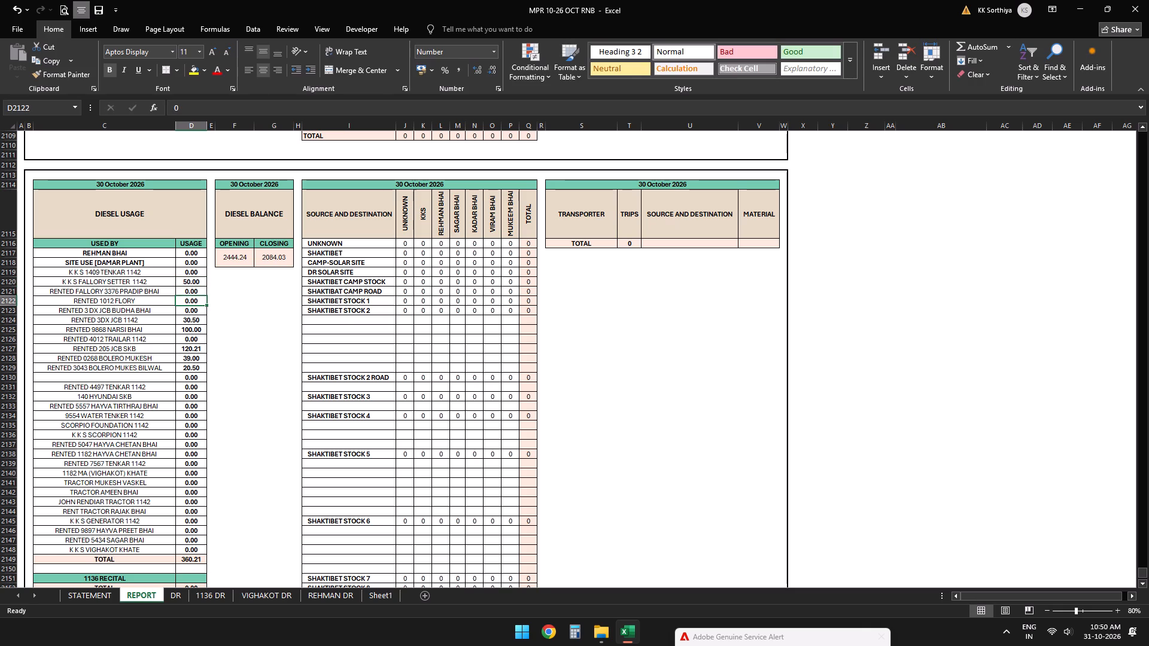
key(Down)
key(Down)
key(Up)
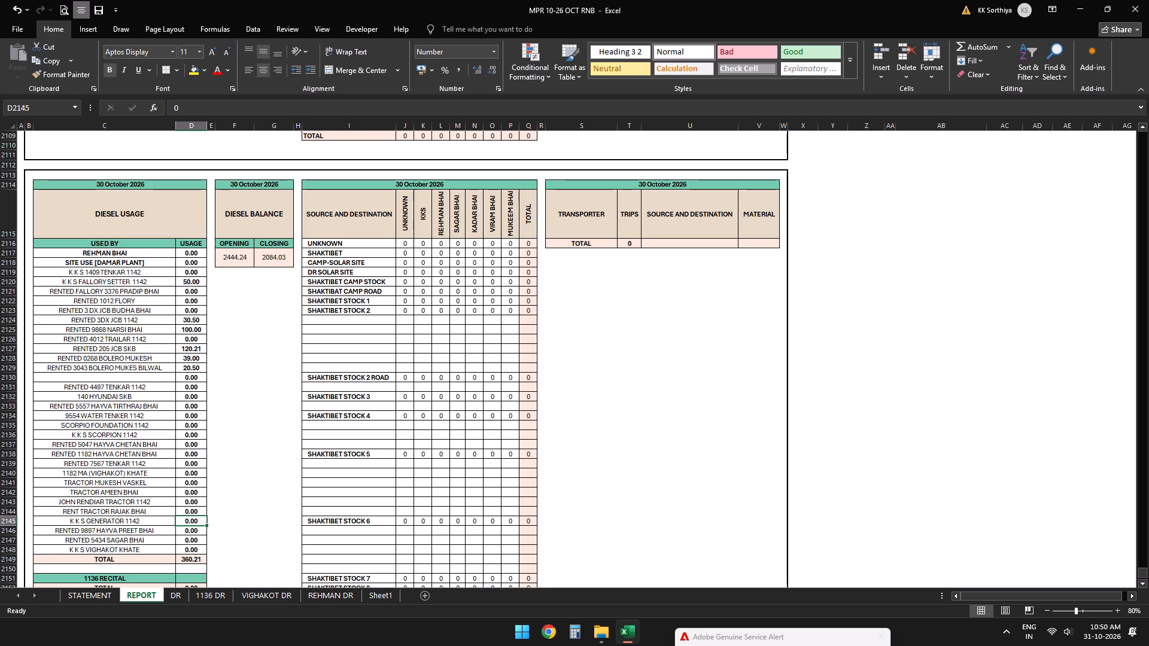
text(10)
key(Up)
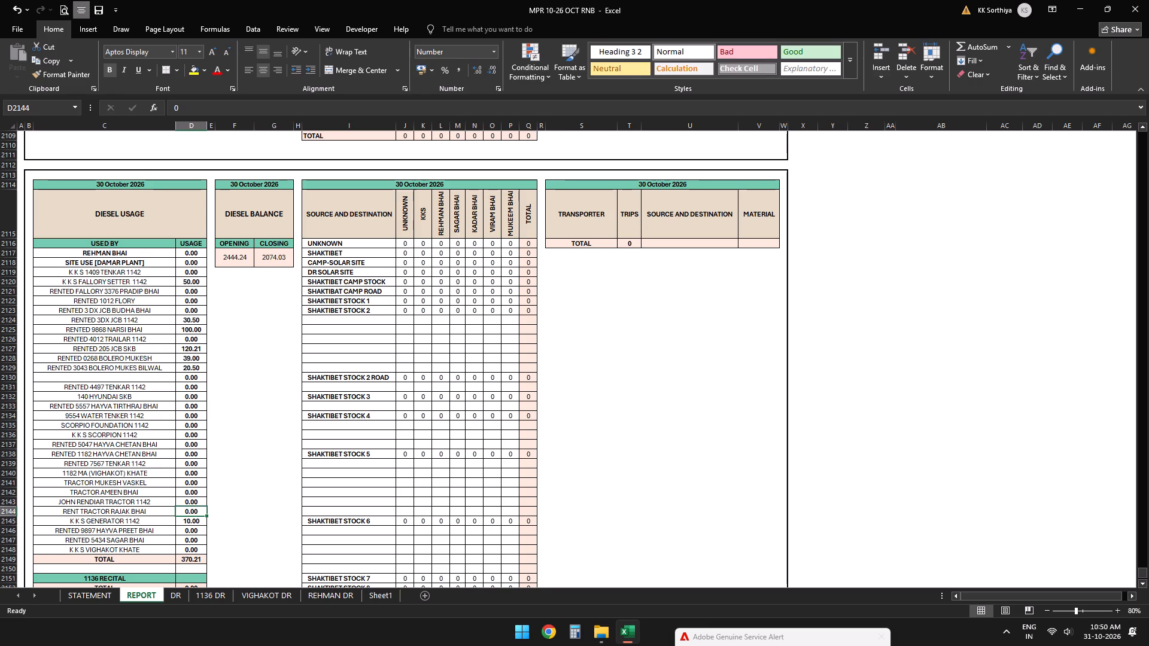
Enter 50.50 as the diesel usage for RENTED 7567 TENKAR 1142 in the 30 October 2026 block.
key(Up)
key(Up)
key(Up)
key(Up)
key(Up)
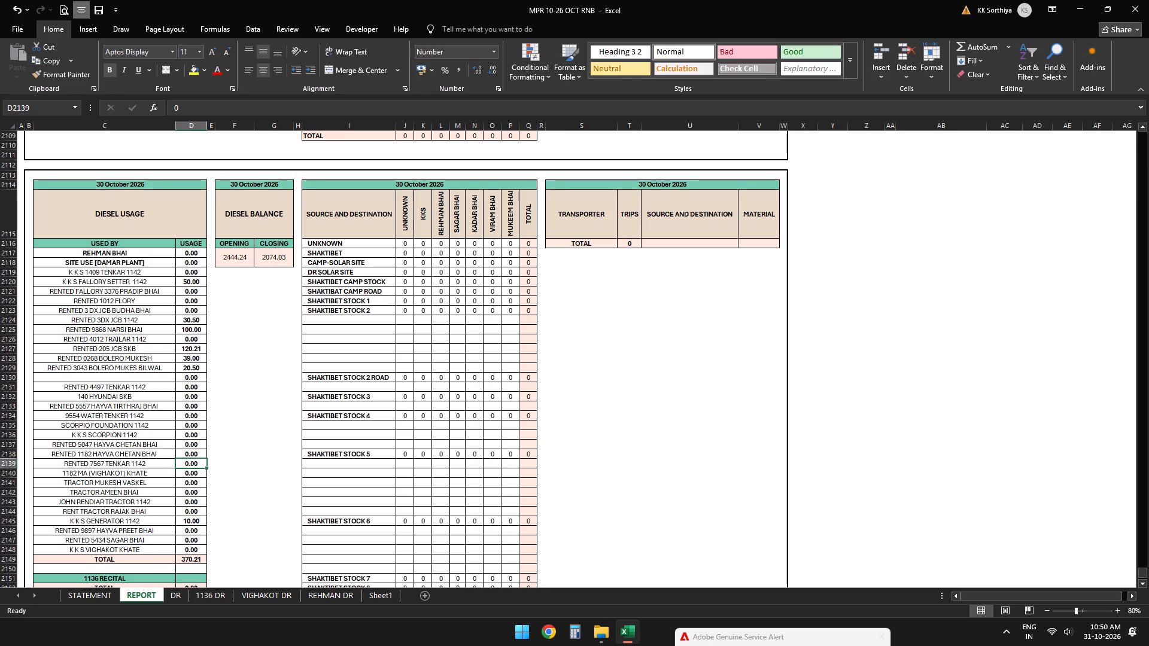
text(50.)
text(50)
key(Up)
Save the workbook.
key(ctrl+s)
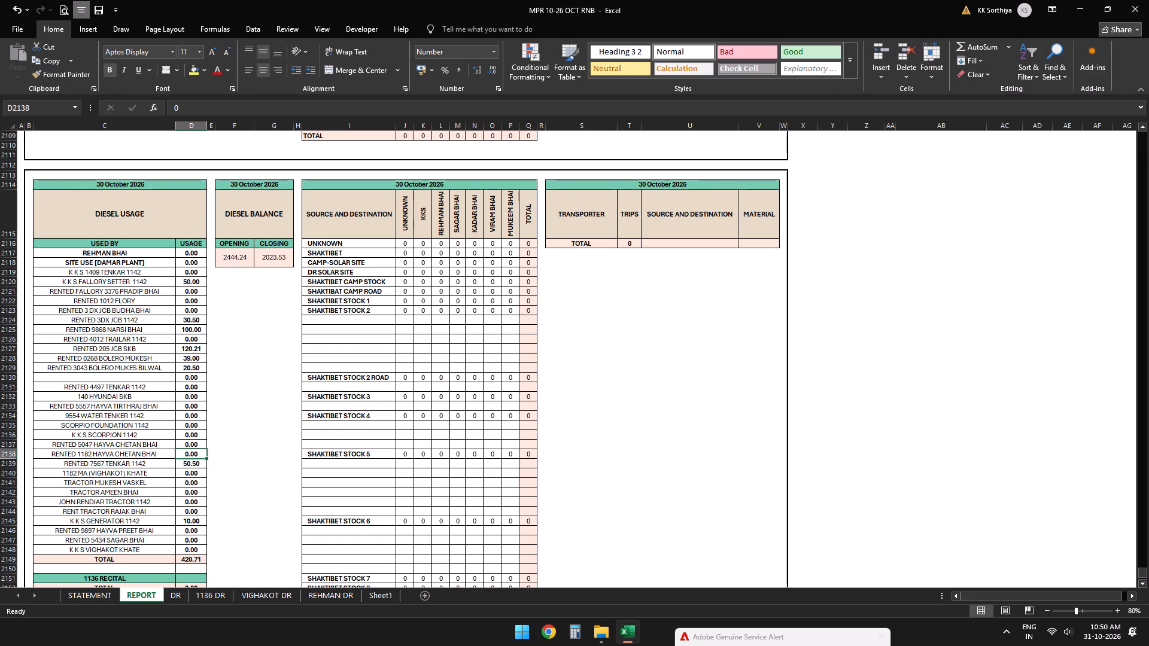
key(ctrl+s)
Copy the whole bordered 30 October 2026 block from B2113 to column W, row 2162, and paste it below at B2164.
click(33, 172)
key(shift+Right)
key(shift+Right)
key(shift+Right)
key(shift+Right)
key(shift+Right)
key(shift+Right)
key(shift+Right)
key(shift+Right)
key(shift+Right)
key(shift+Right)
key(shift+Right)
key(shift+Right)
key(shift+Right)
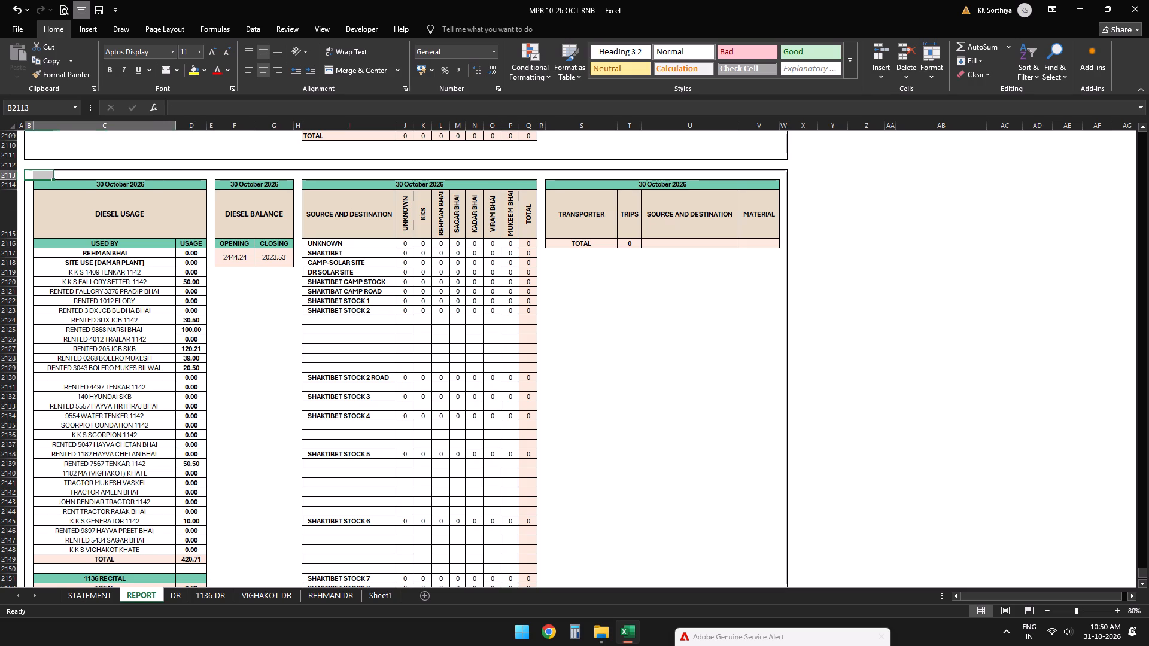
key(shift+Right)
key(shift+Right)
key(shift+Right)
key(shift+Right)
key(shift+Right)
key(shift+Right)
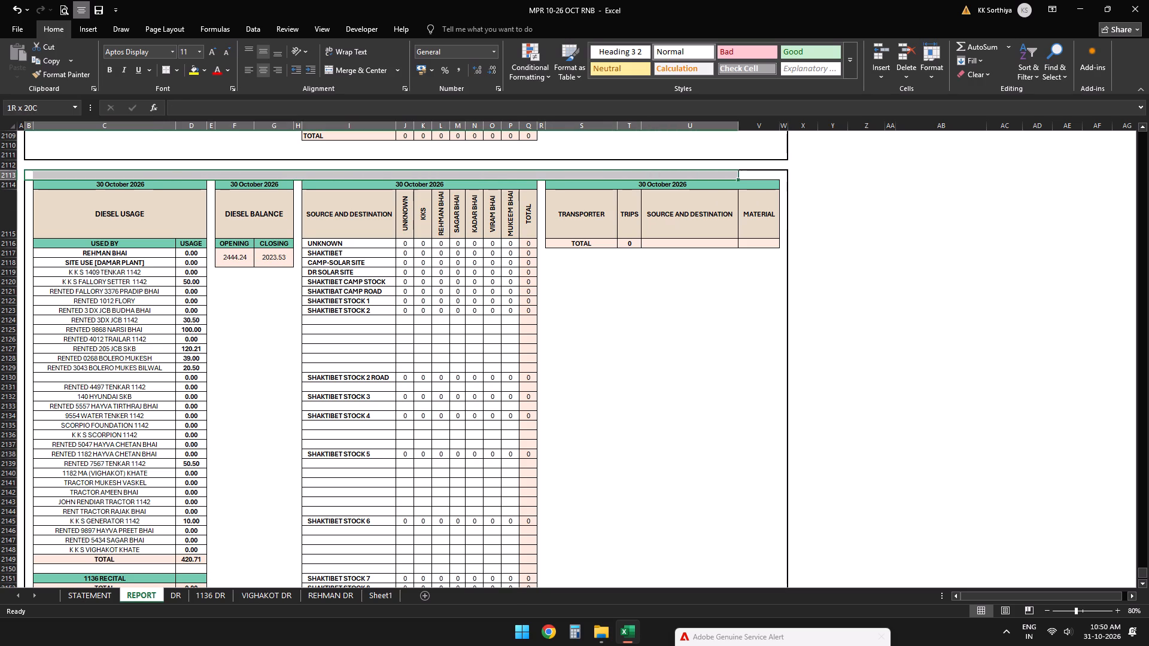
key(shift+Right)
key(shift+Right)
key(shift+Down)
key(shift+Down)
key(shift+Down)
key(shift+Down)
key(shift+Down)
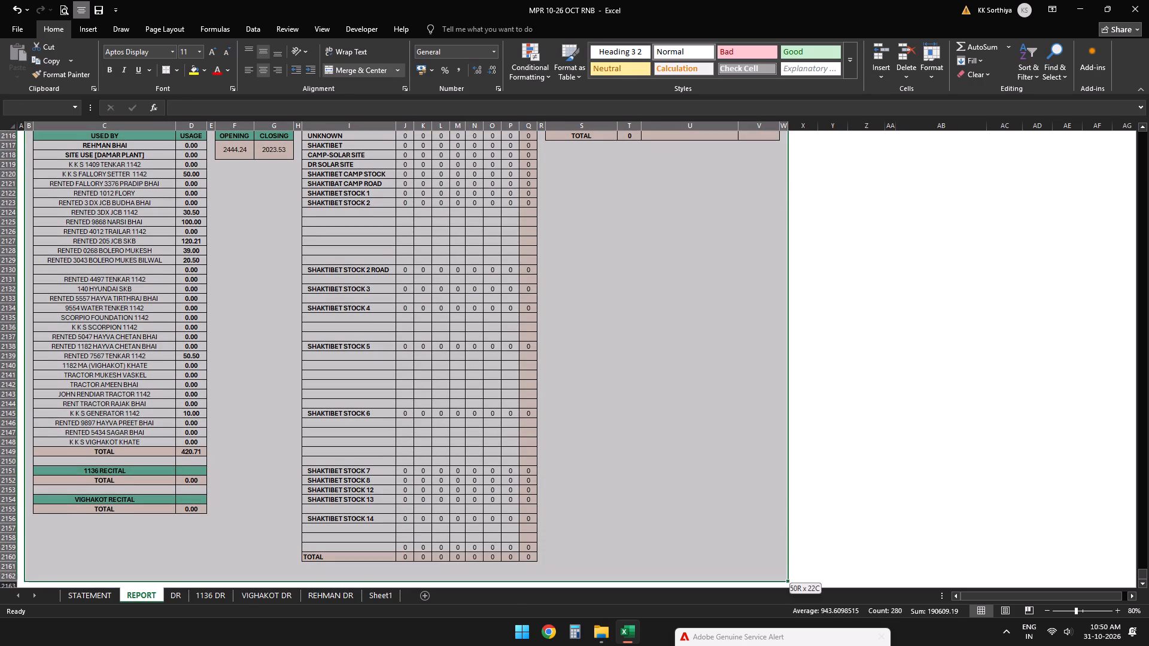
key(ctrl+c)
key(Down)
key(Down)
key(Down)
key(Down)
key(Down)
key(Down)
key(Down)
key(Down)
key(Down)
key(Down)
key(Down)
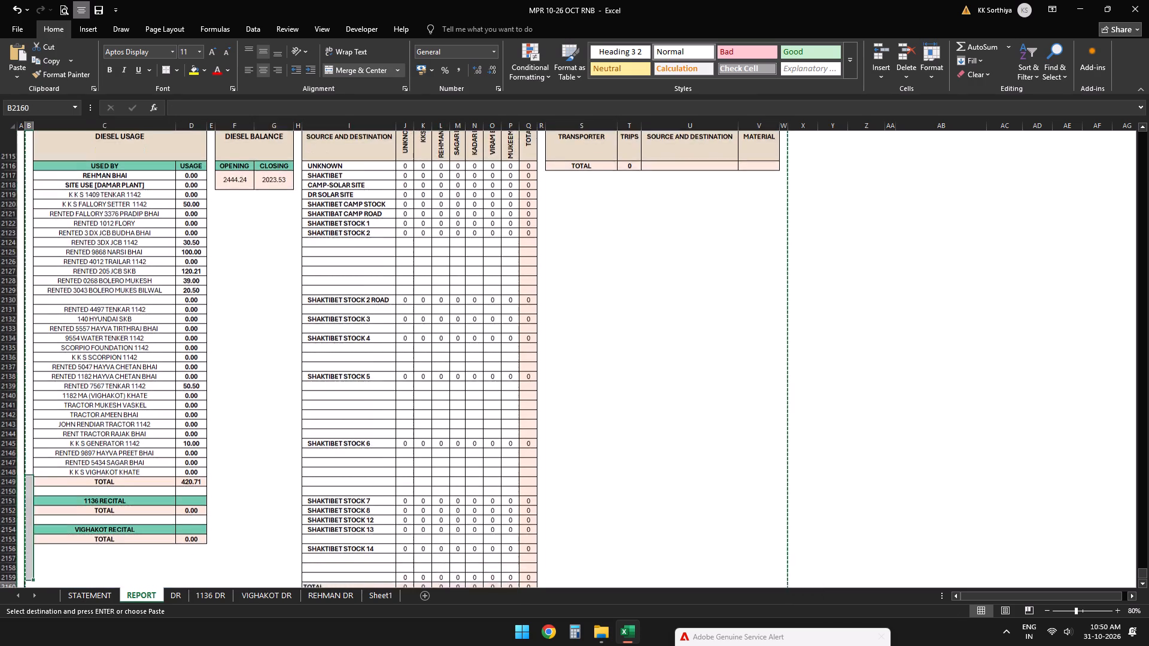
key(Up)
key(Up)
key(Up)
key(Up)
key(ctrl+v)
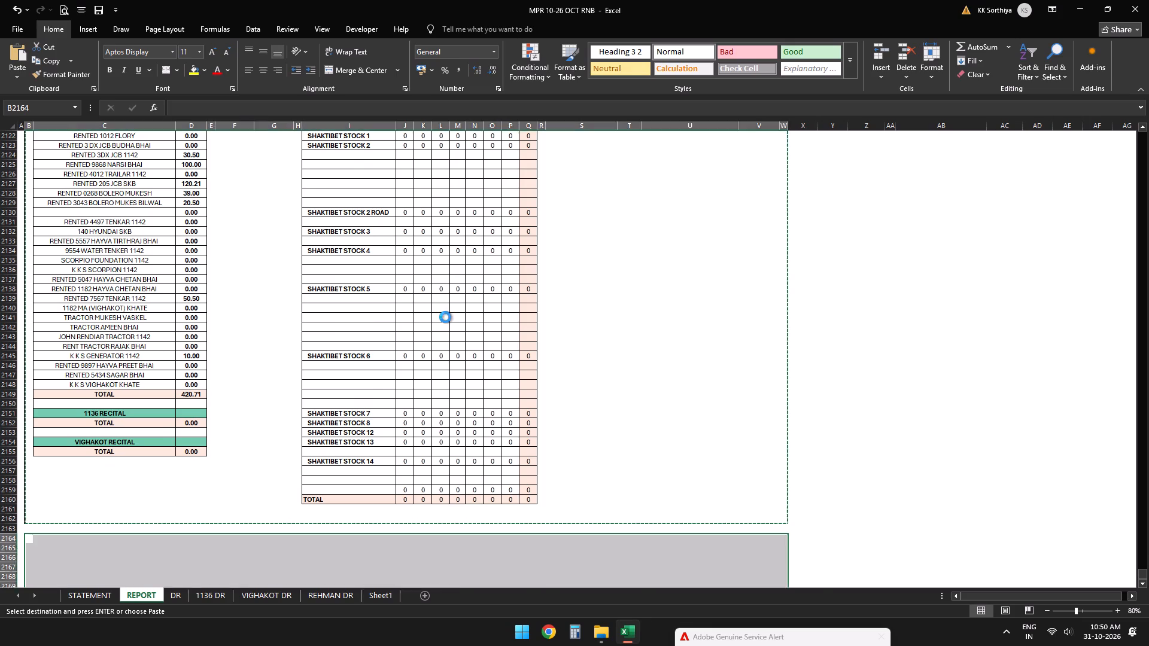
Set the diesel usage date of the pasted block in C2165 to 31-10-2026.
key(Down)
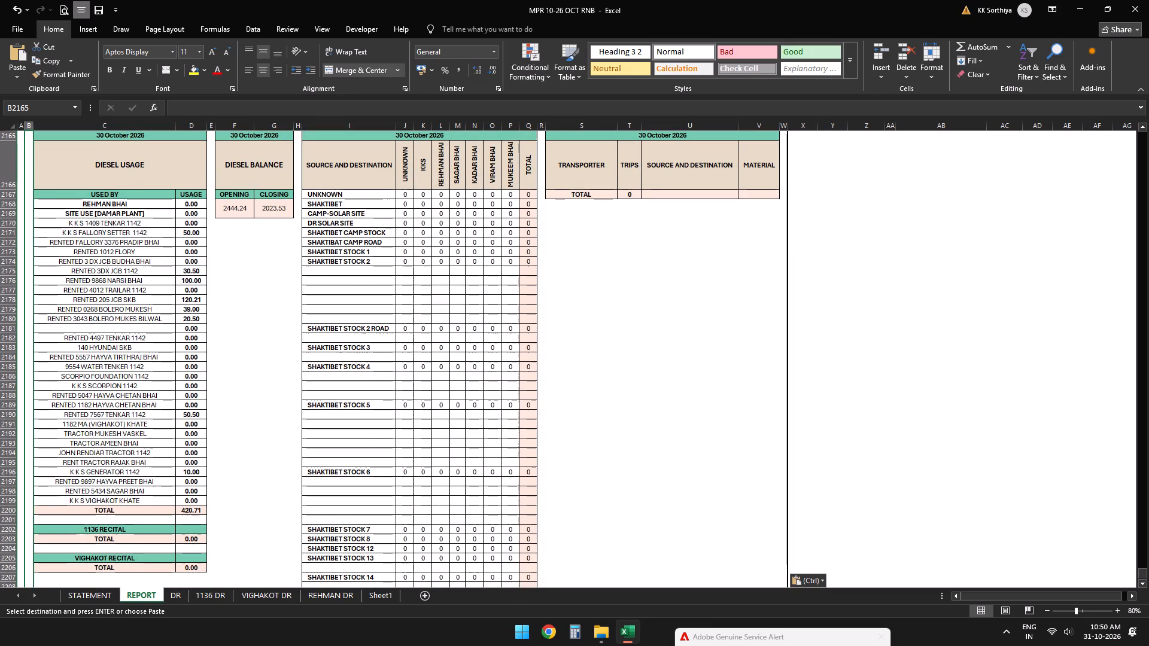
scroll(120, 152, up, 1)
click(113, 184)
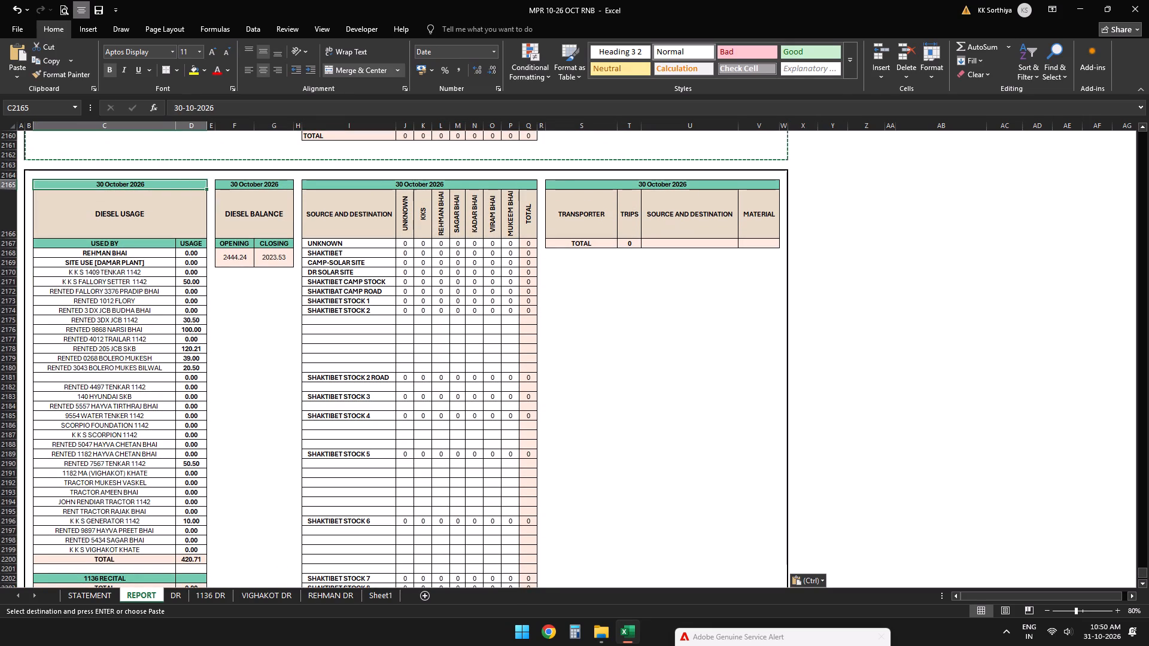
drag(178, 104, 178, 109)
key(Right)
key(BackSpace)
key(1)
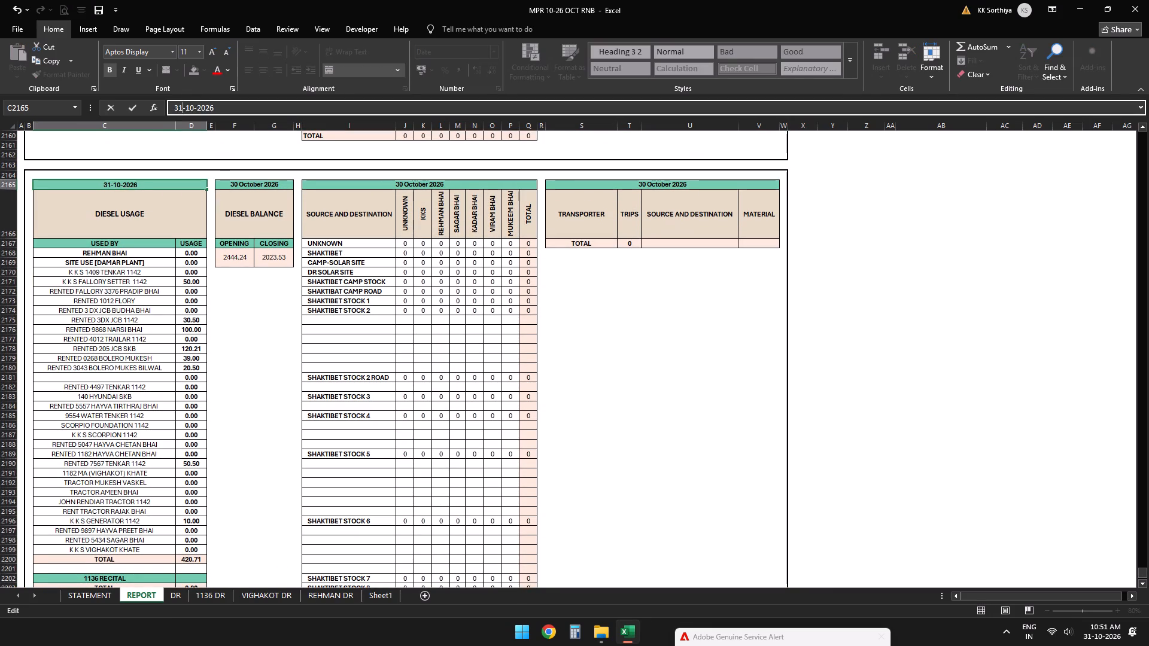
key(Return)
Fill the 0 usage value of REHMAN BHAI down the diesel usage column of the 31 October 2026 block.
click(193, 251)
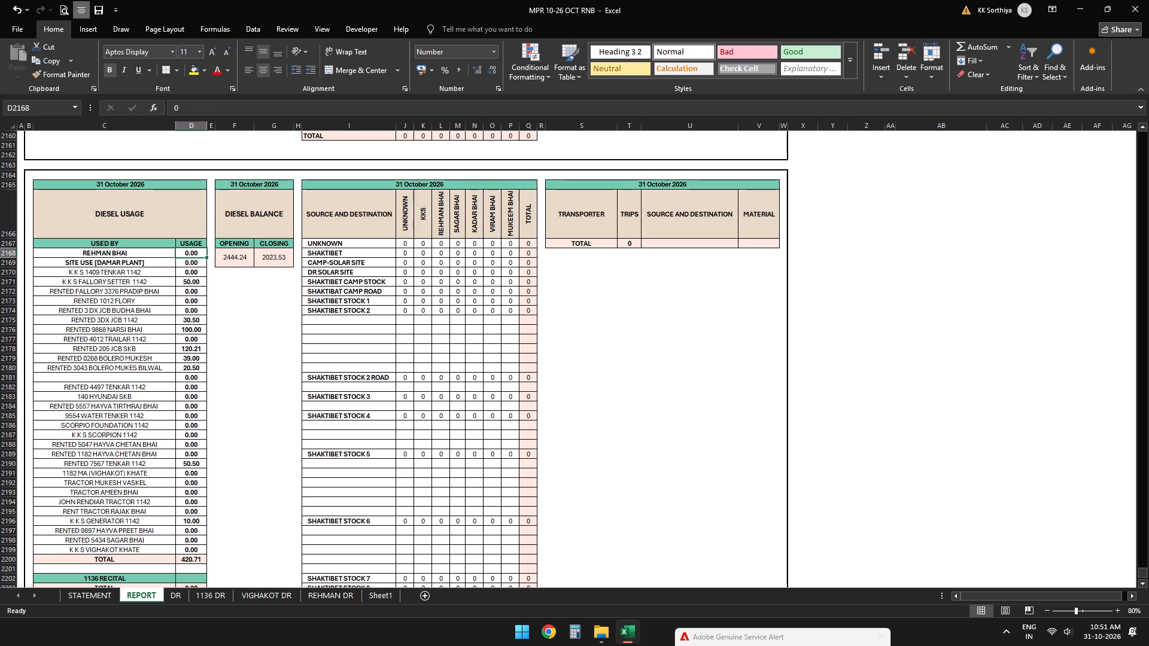
double_click(206, 258)
Set the opening diesel balance of the 31 October 2026 block to 2023.53, leaving the cell beneath it empty.
click(239, 261)
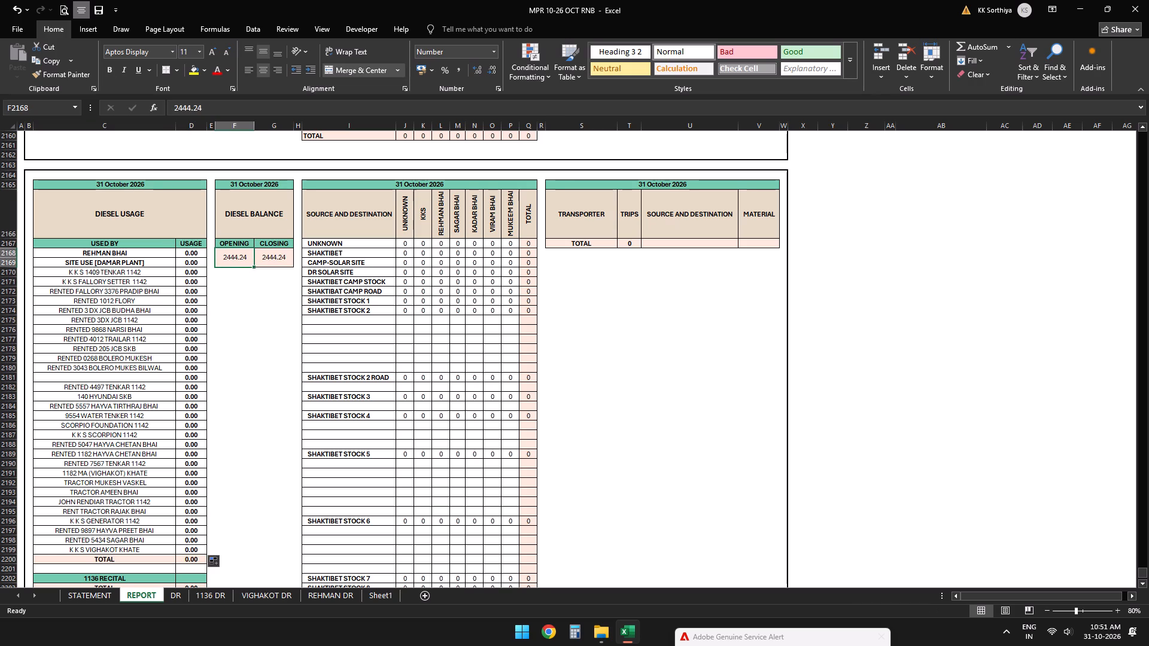
click(212, 114)
key(BackSpace)
key(BackSpace)
key(BackSpace)
key(BackSpace)
key(BackSpace)
key(BackSpace)
key(BackSpace)
key(BackSpace)
key(BackSpace)
key(BackSpace)
key(BackSpace)
key(BackSpace)
key(BackSpace)
key(BackSpace)
key(BackSpace)
key(BackSpace)
key(BackSpace)
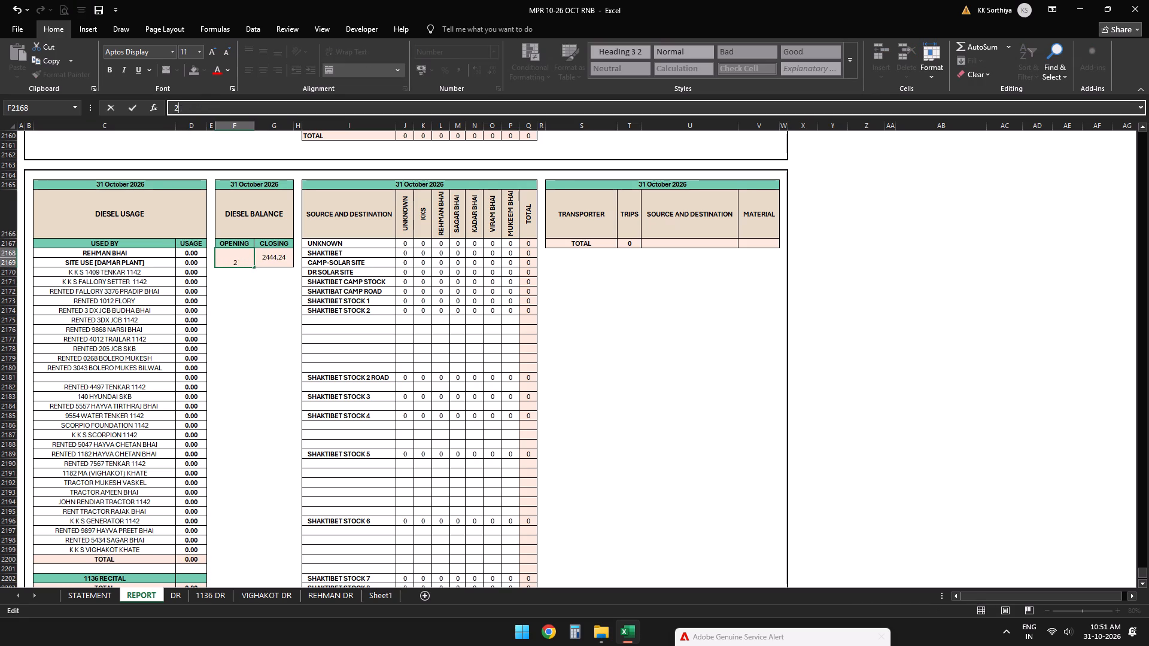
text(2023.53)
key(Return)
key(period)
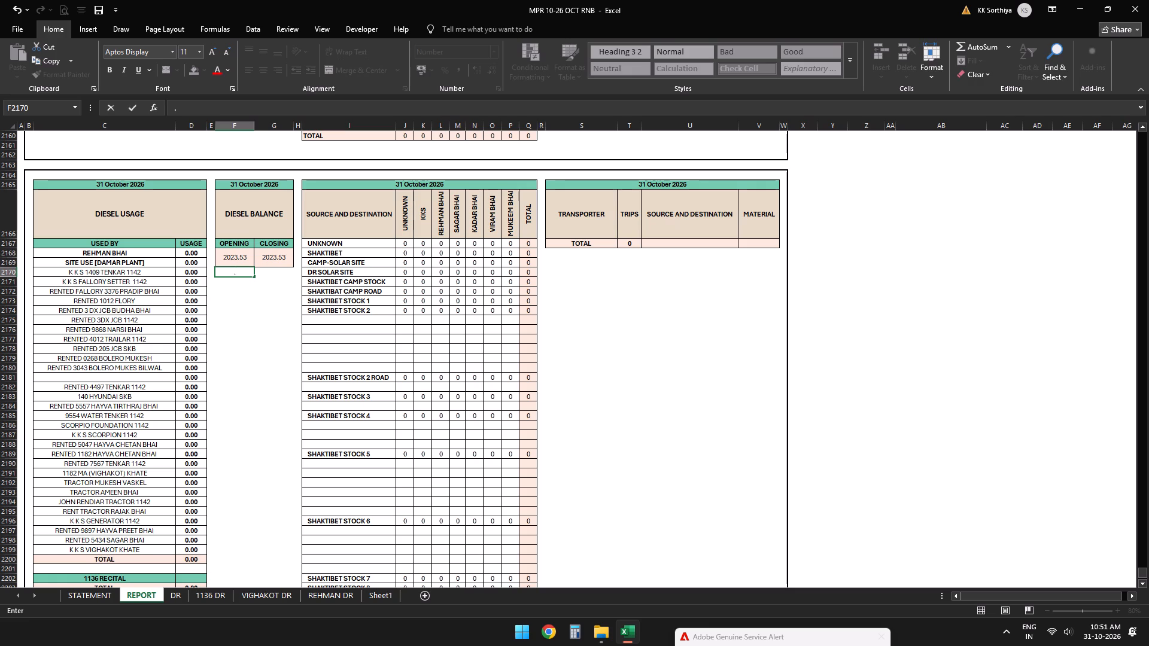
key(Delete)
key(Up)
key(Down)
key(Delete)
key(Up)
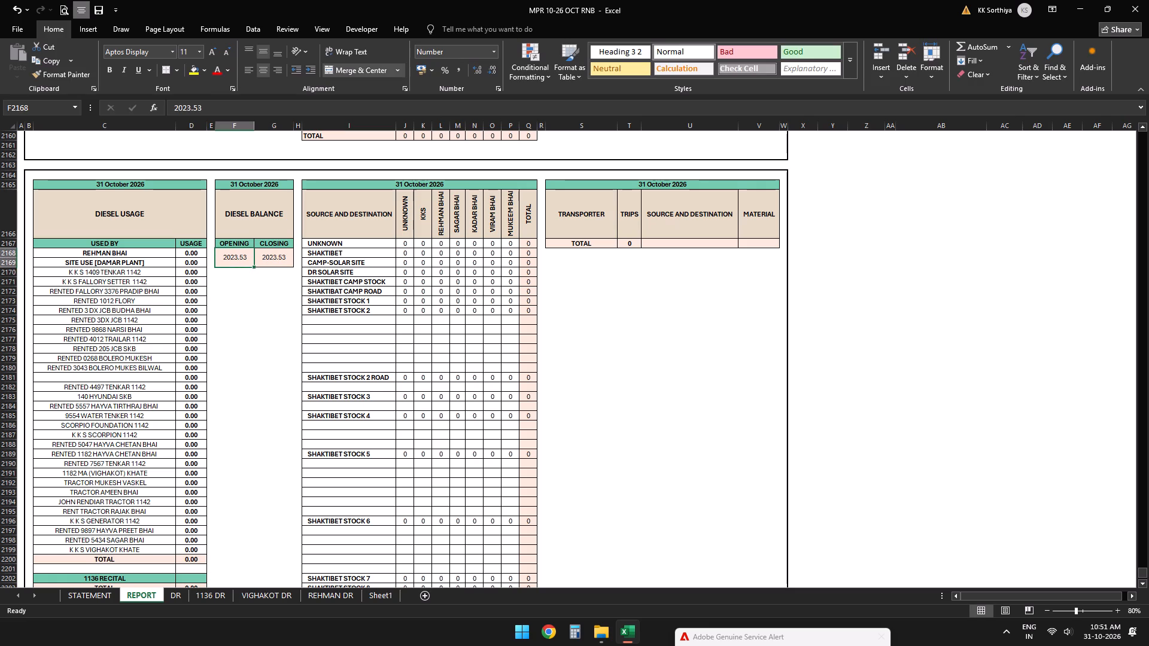
Save the workbook.
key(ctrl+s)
Set the printout to cover only the 28 October 2026 diesel usage and diesel balance tables, from the date row through TOTAL.
scroll(336, 453, up, 1)
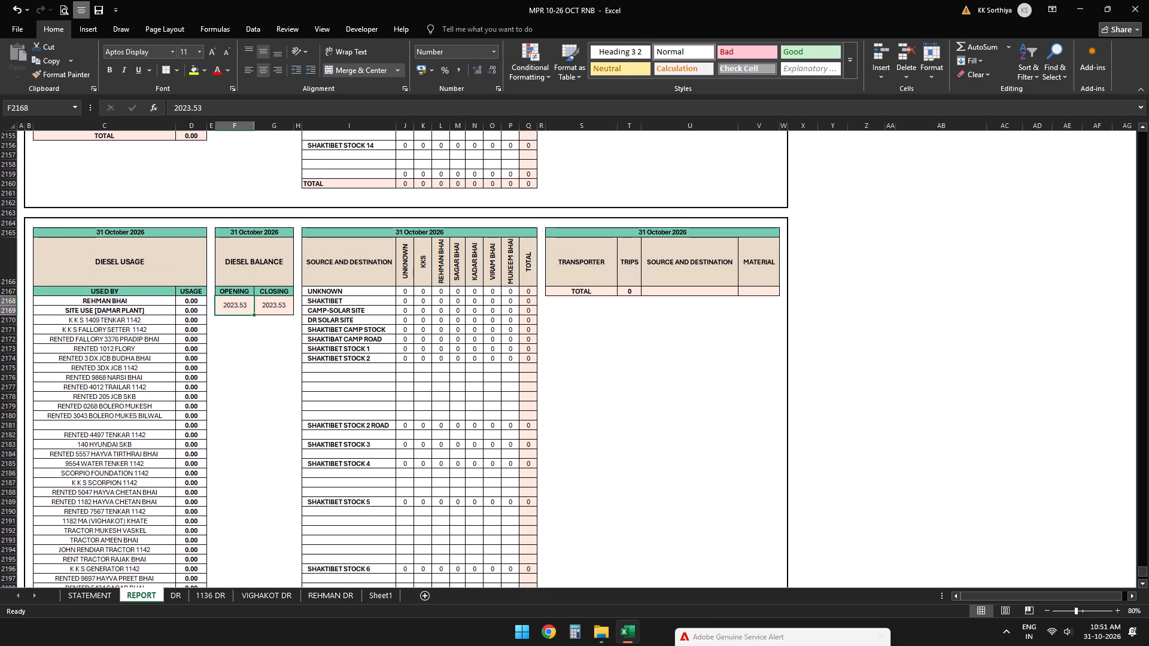
scroll(329, 487, up, 2)
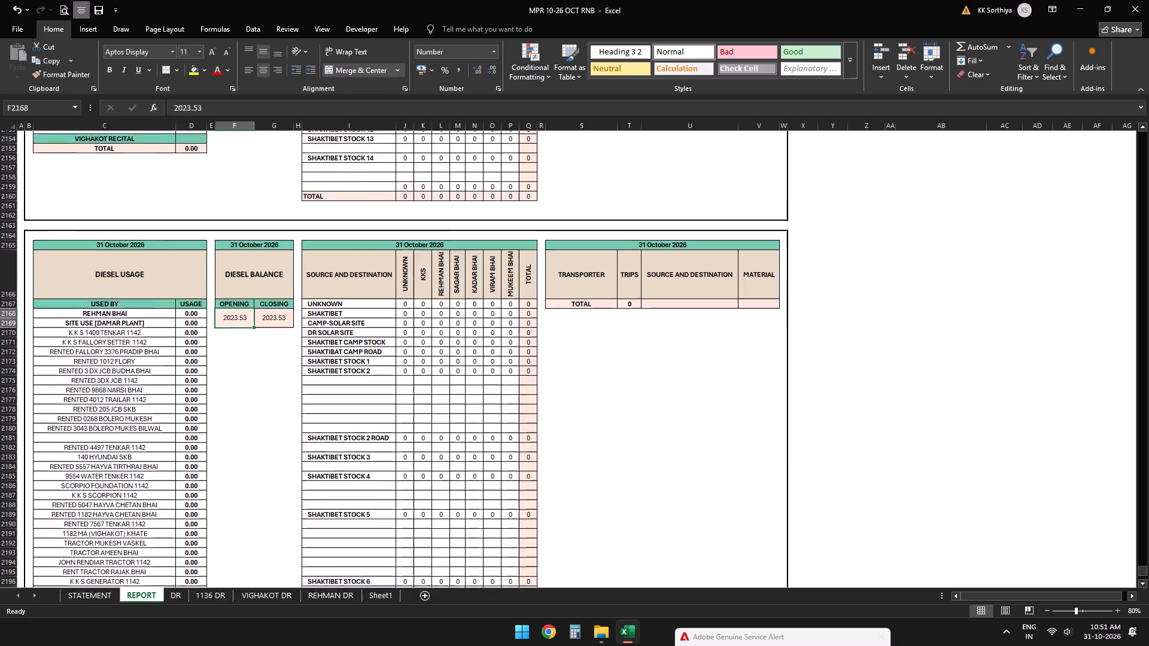
scroll(326, 487, up, 20)
scroll(318, 481, up, 8)
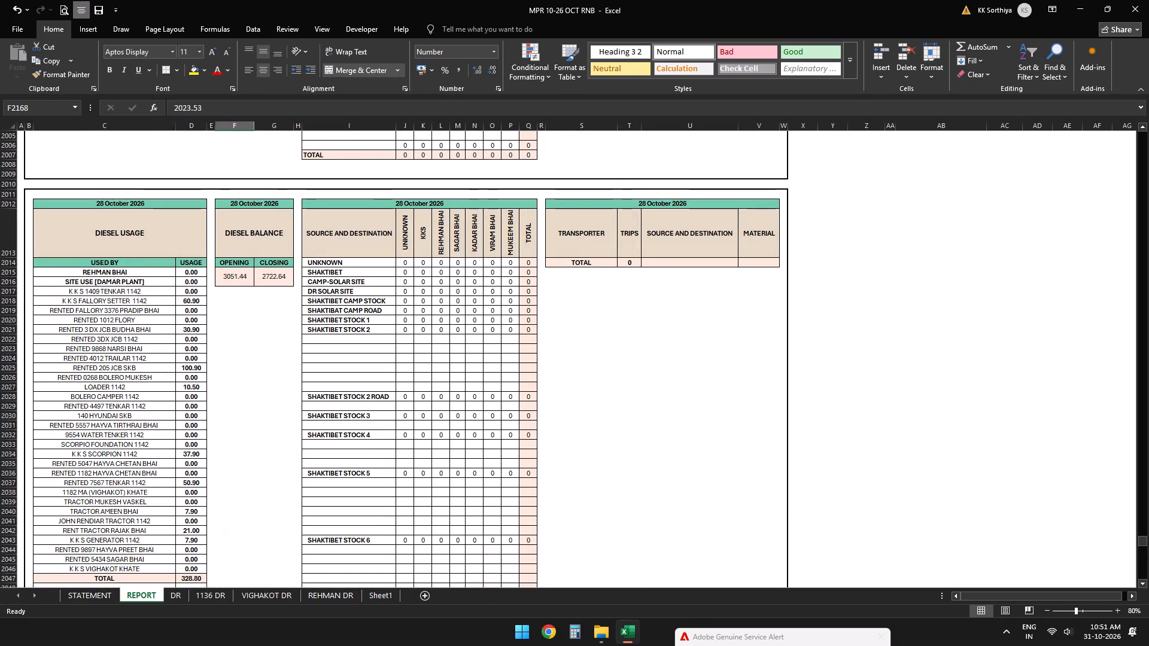
click(41, 207)
drag(41, 206, 51, 209)
drag(70, 216, 107, 218)
drag(193, 228, 205, 228)
drag(211, 228, 217, 229)
drag(218, 229, 162, 229)
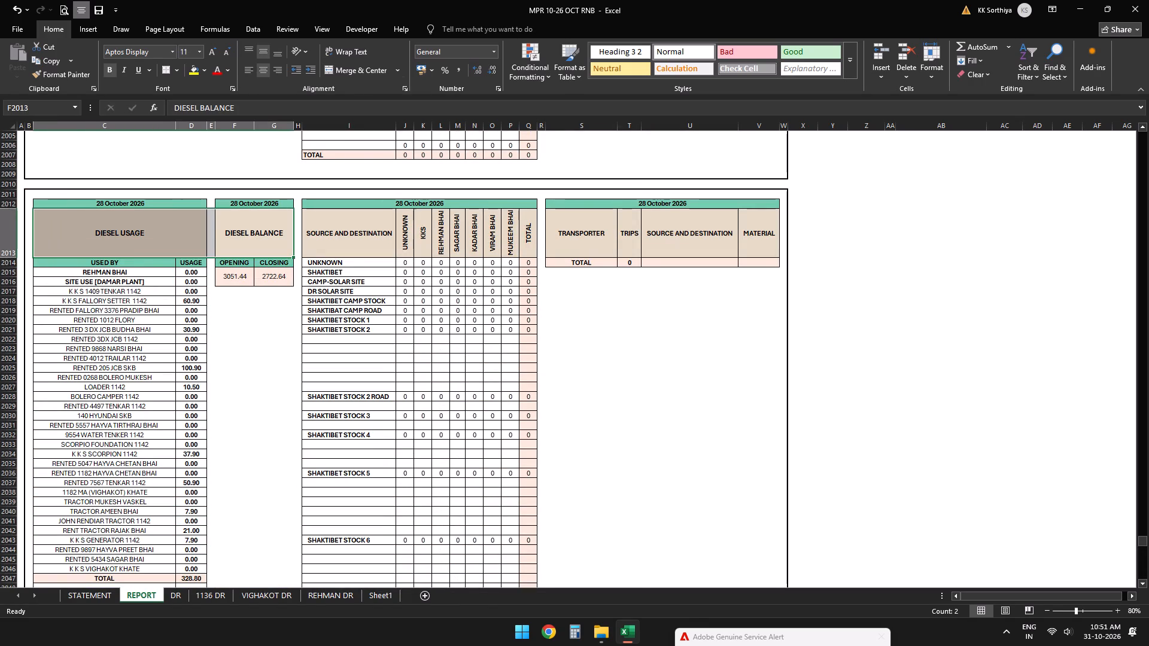
click(107, 205)
key(shift+Right)
key(shift+Down)
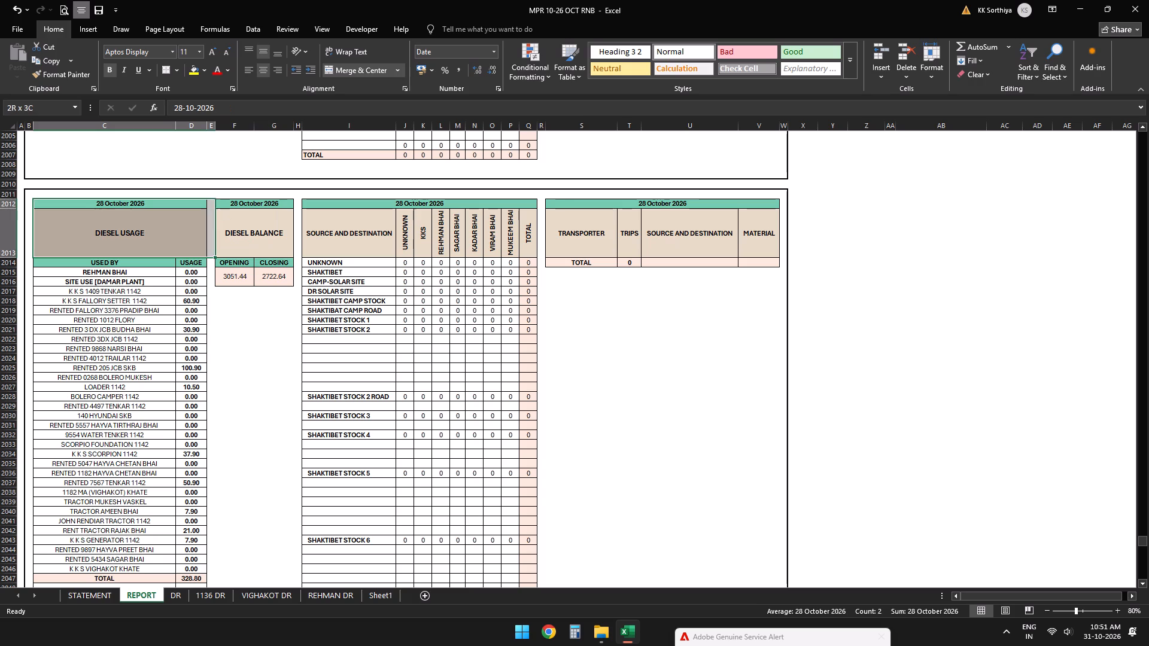
key(shift+Right)
key(shift+Down)
key(shift+Down)
key(shift+Down)
key(shift+Down)
key(shift+Down)
key(shift+Down)
key(shift+Down)
key(shift+Down)
key(shift+Down)
key(shift+Down)
key(shift+Down)
key(shift+Down)
key(shift+Down)
key(shift+Down)
key(shift+Down)
key(shift+Down)
key(shift+Down)
key(shift+Down)
key(shift+Down)
key(shift+Down)
key(shift+Down)
key(shift+Down)
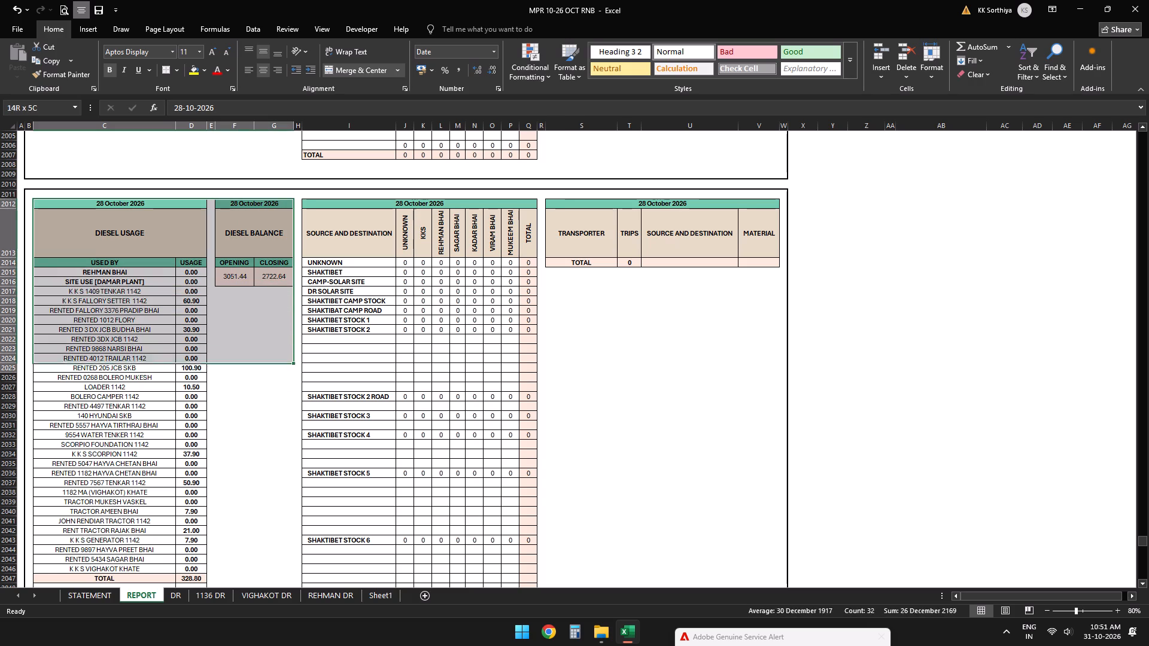
key(shift+Up)
key(shift+Up)
key(shift+Up)
key(shift+Up)
key(shift+Up)
key(shift+Up)
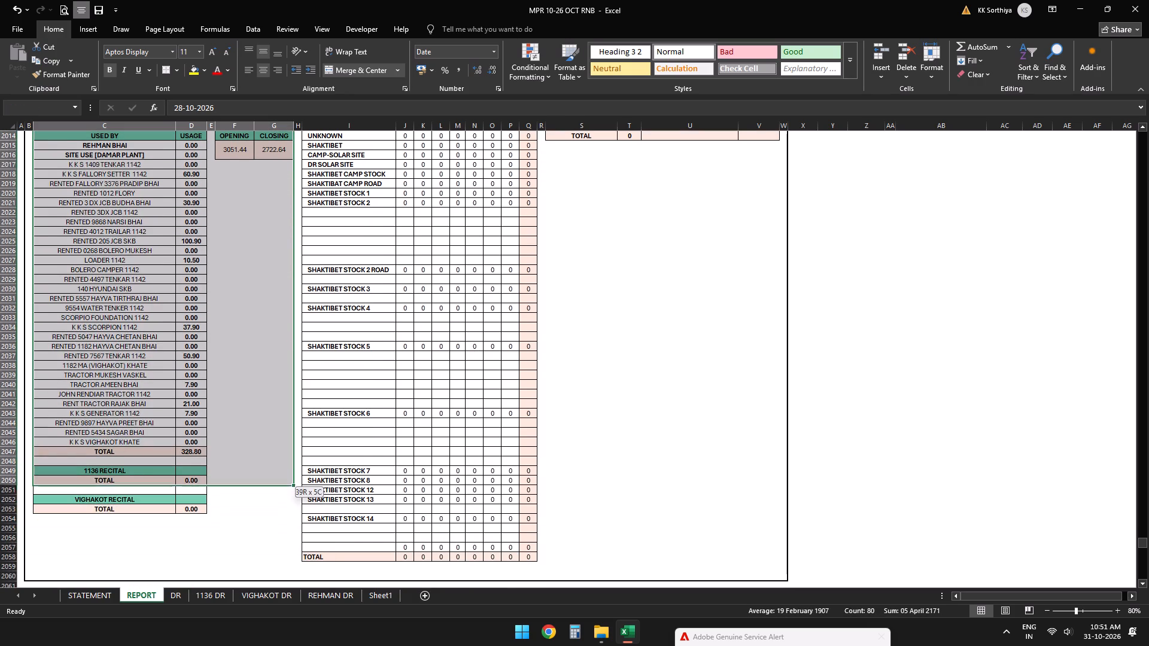
key(shift+Up)
key(shift+Up)
key(shift+Up)
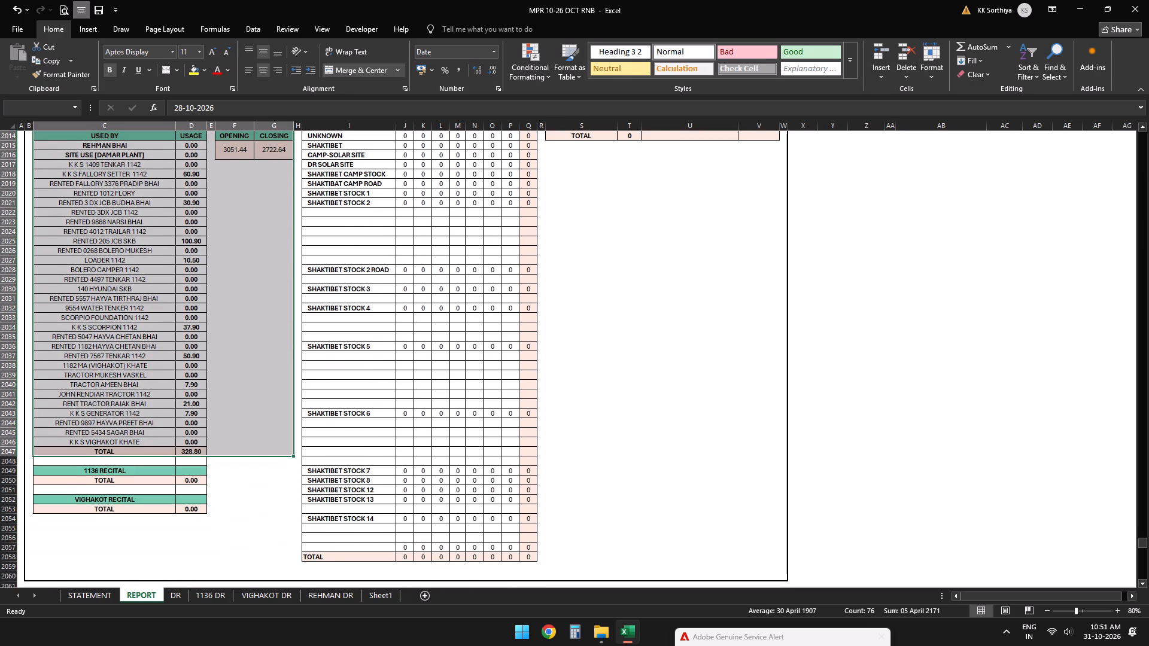
key(ctrl+p)
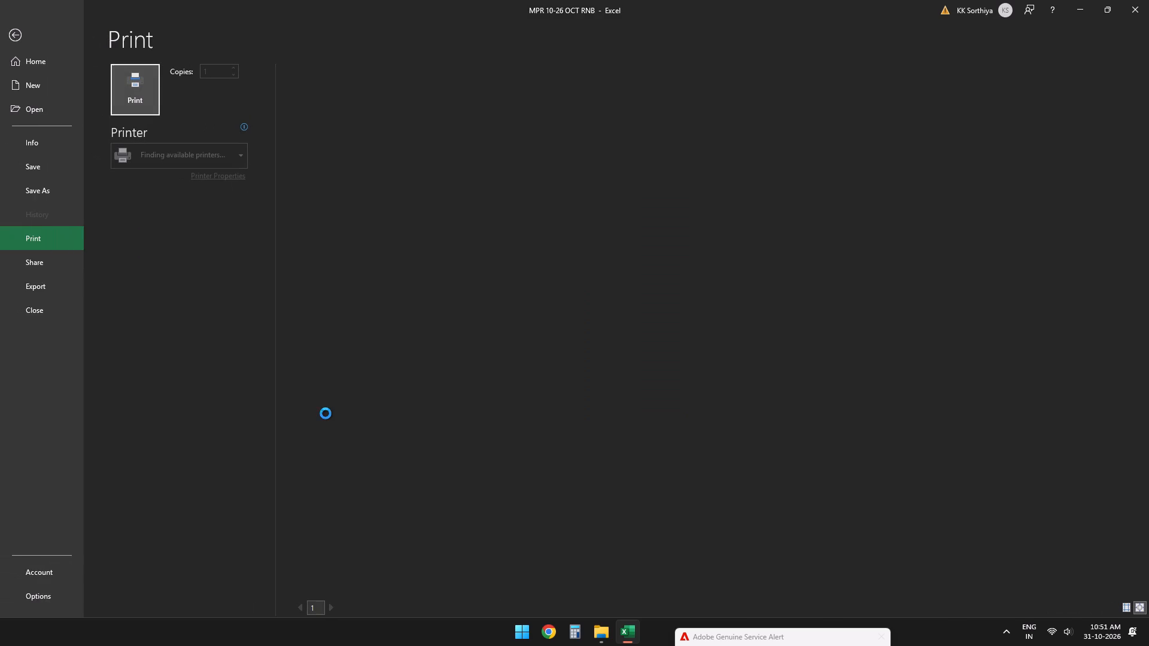
click(112, 218)
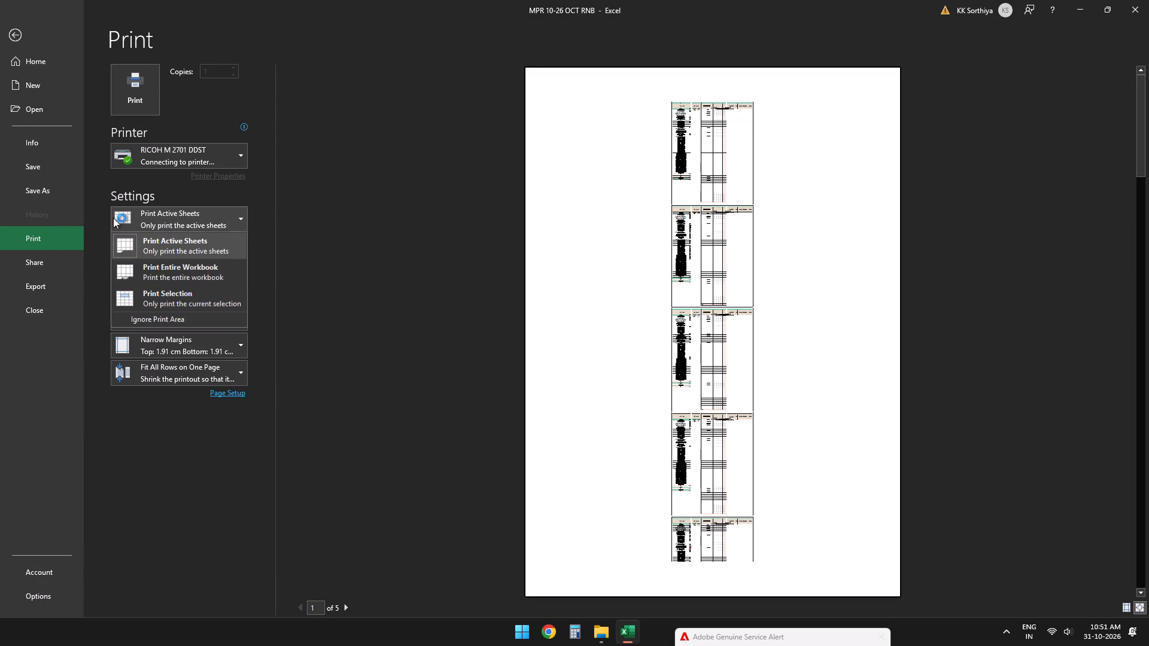
click(150, 301)
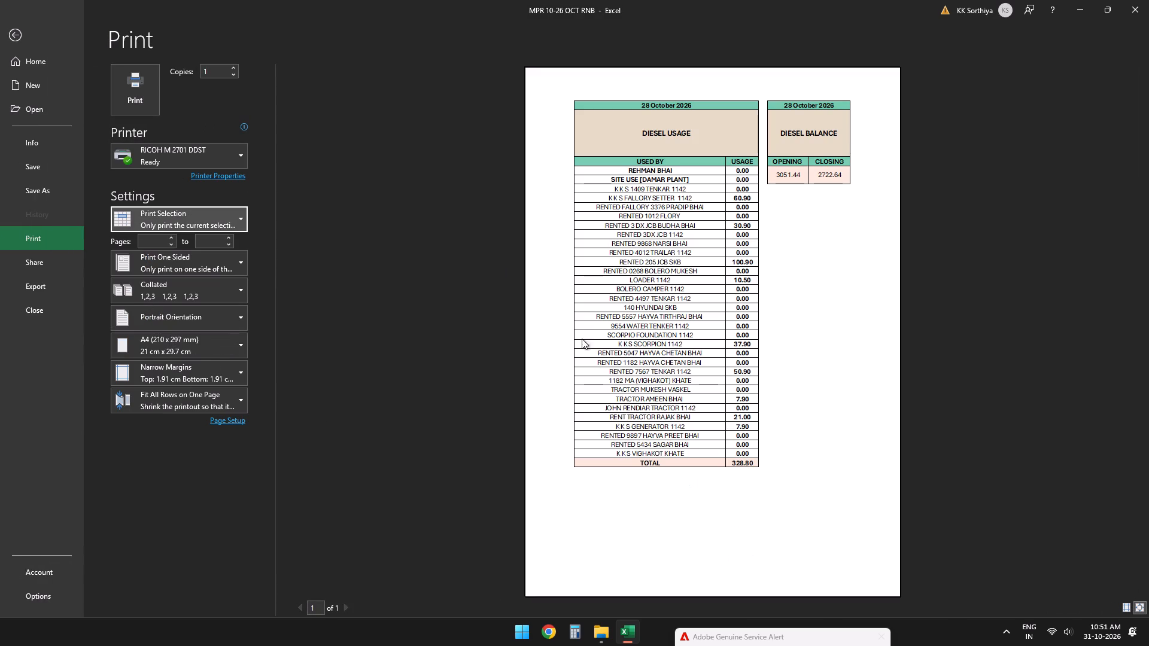
Print the 28 October selection with Microsoft Print to PDF, saving it in Downloads as 28-10.
double_click(206, 160)
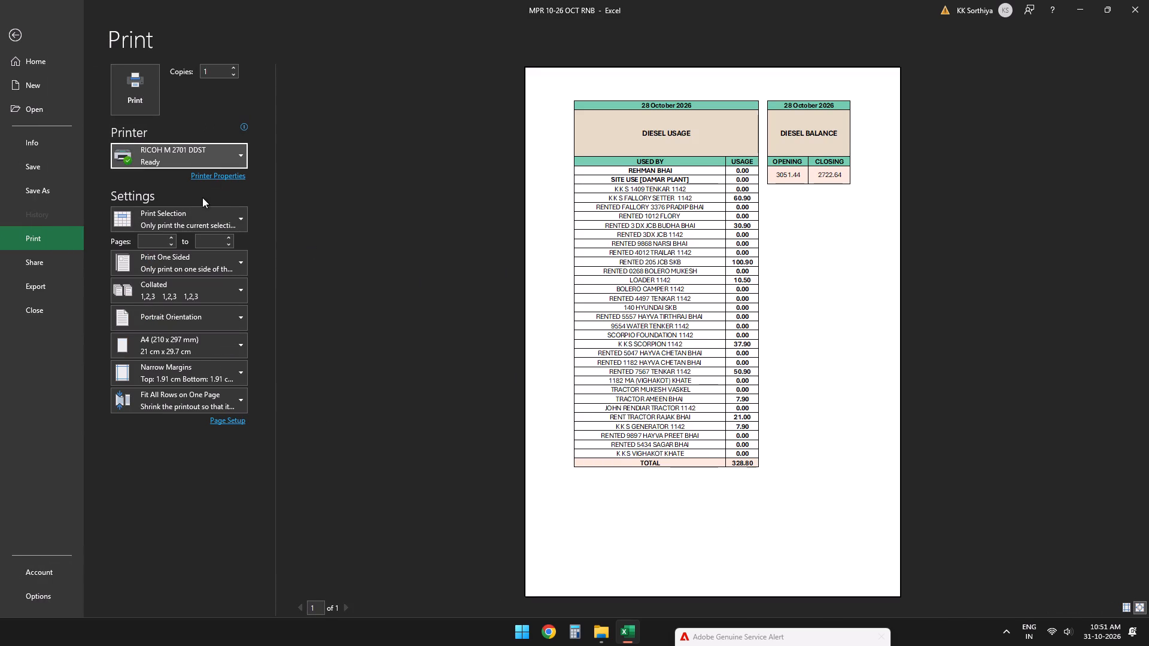
double_click(194, 150)
click(194, 150)
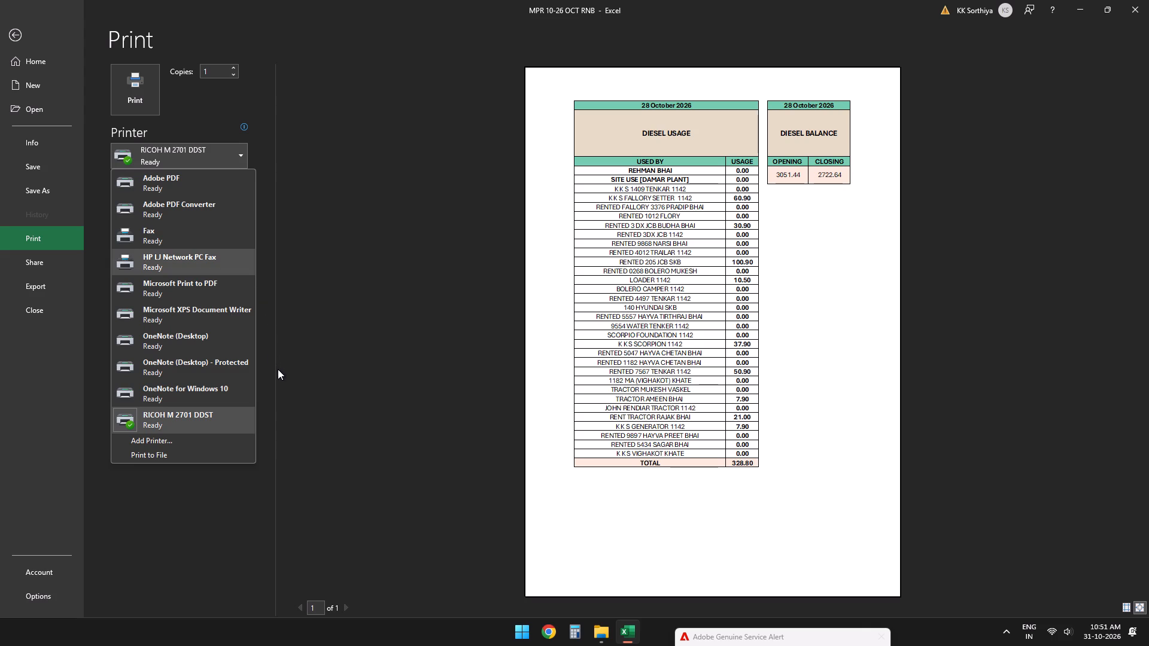
click(209, 290)
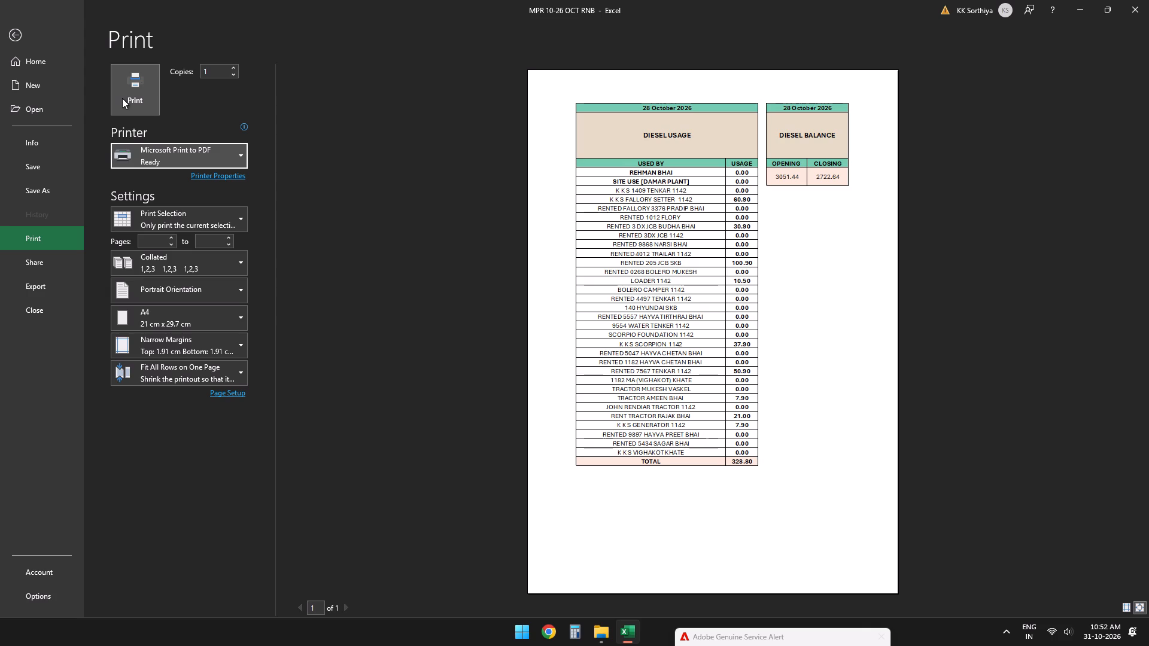
scroll(123, 97, up, 1)
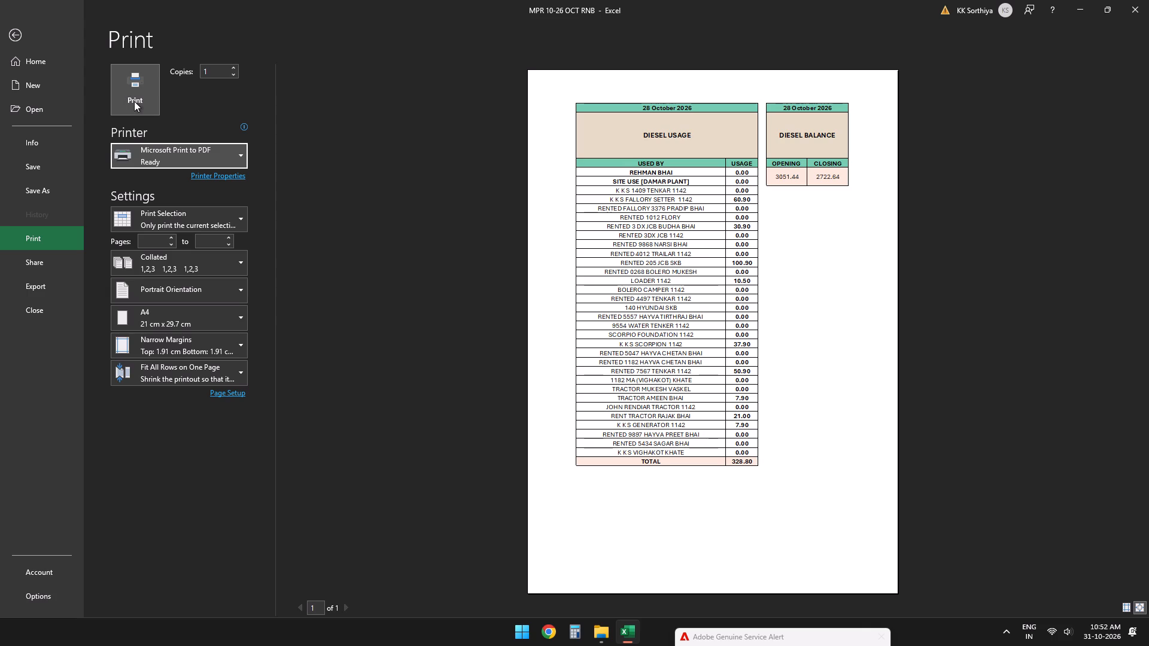
click(134, 101)
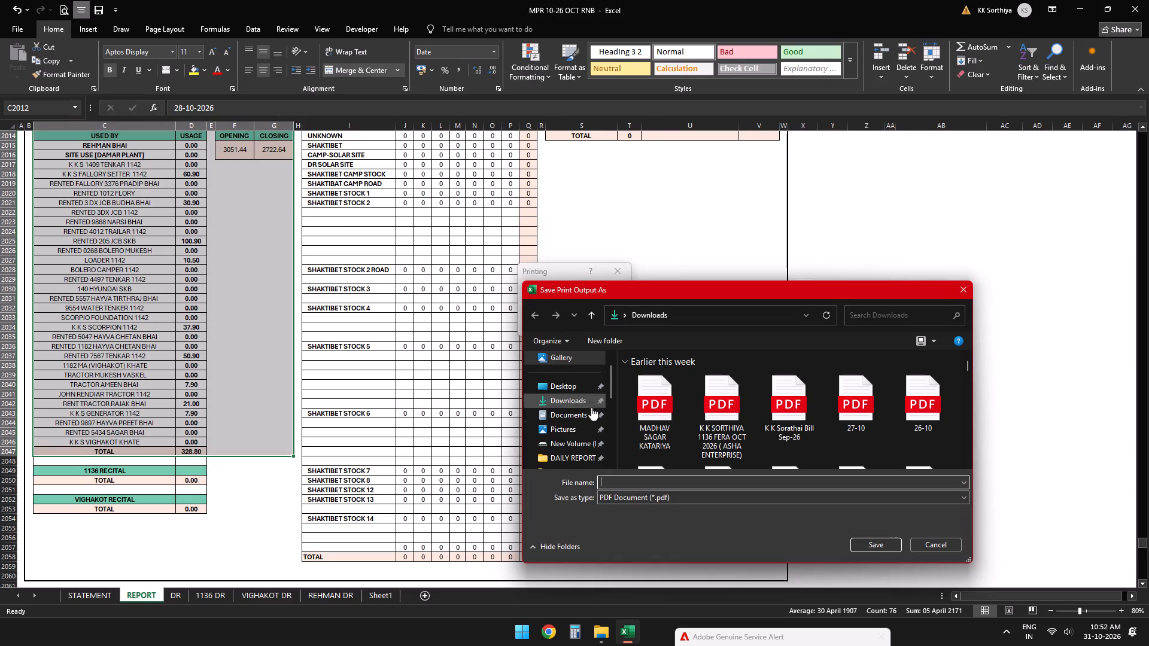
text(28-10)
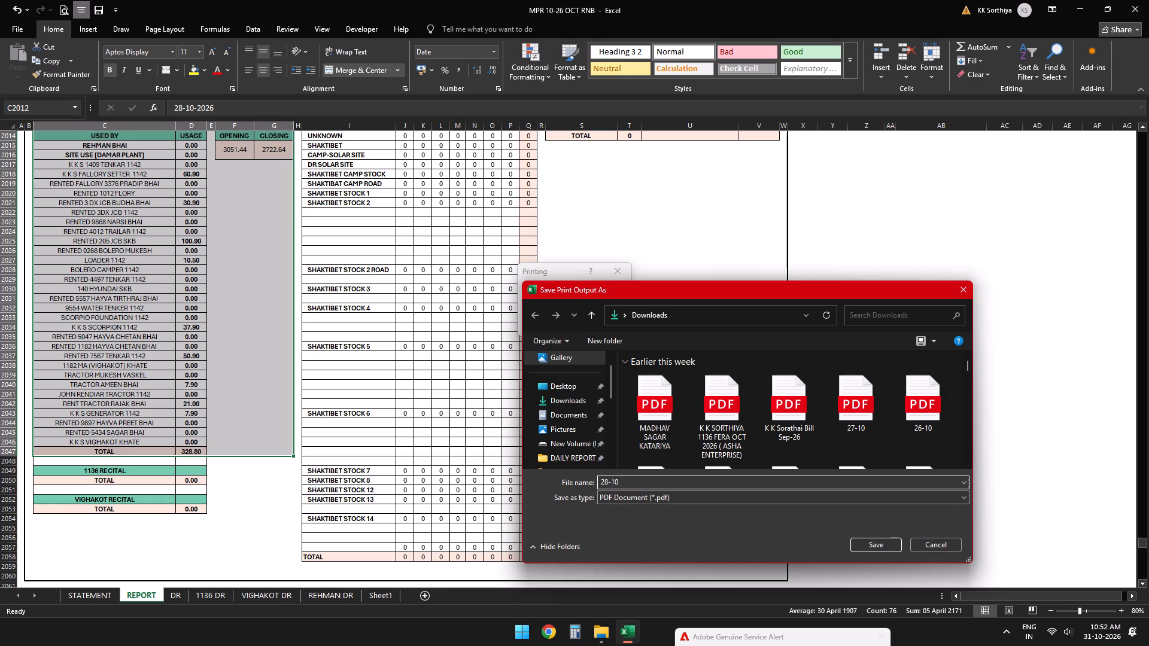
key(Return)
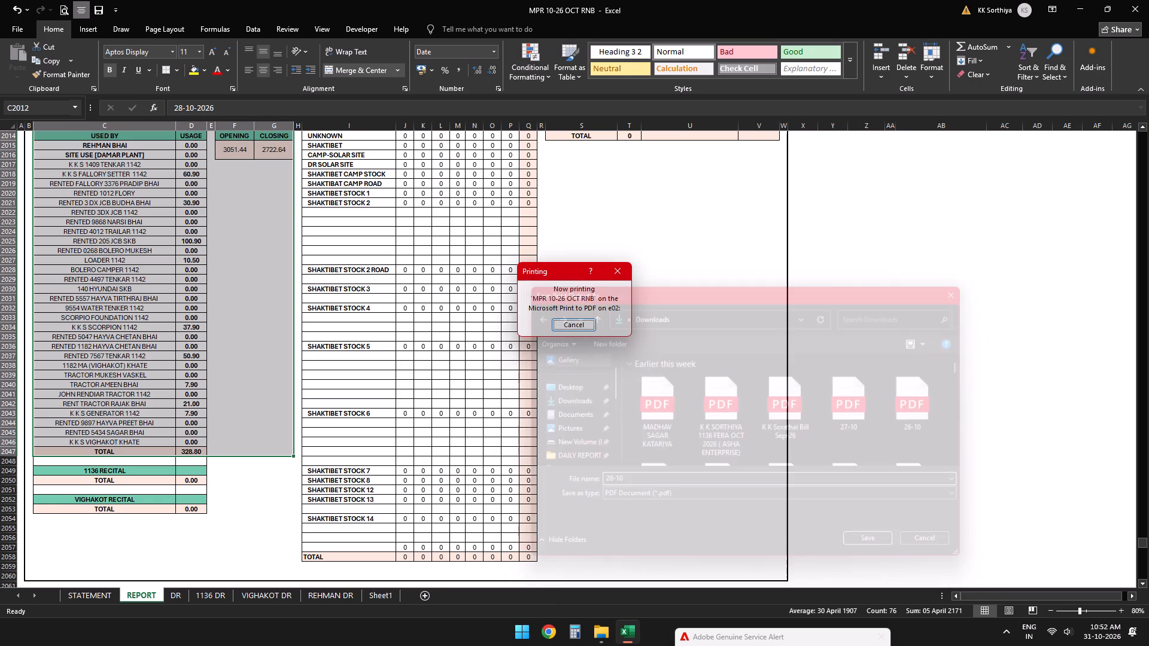
Print the 29 October 2026 diesel usage and balance tables, through the row beneath TOTAL, to a PDF named 29-10.
scroll(472, 404, down, 7)
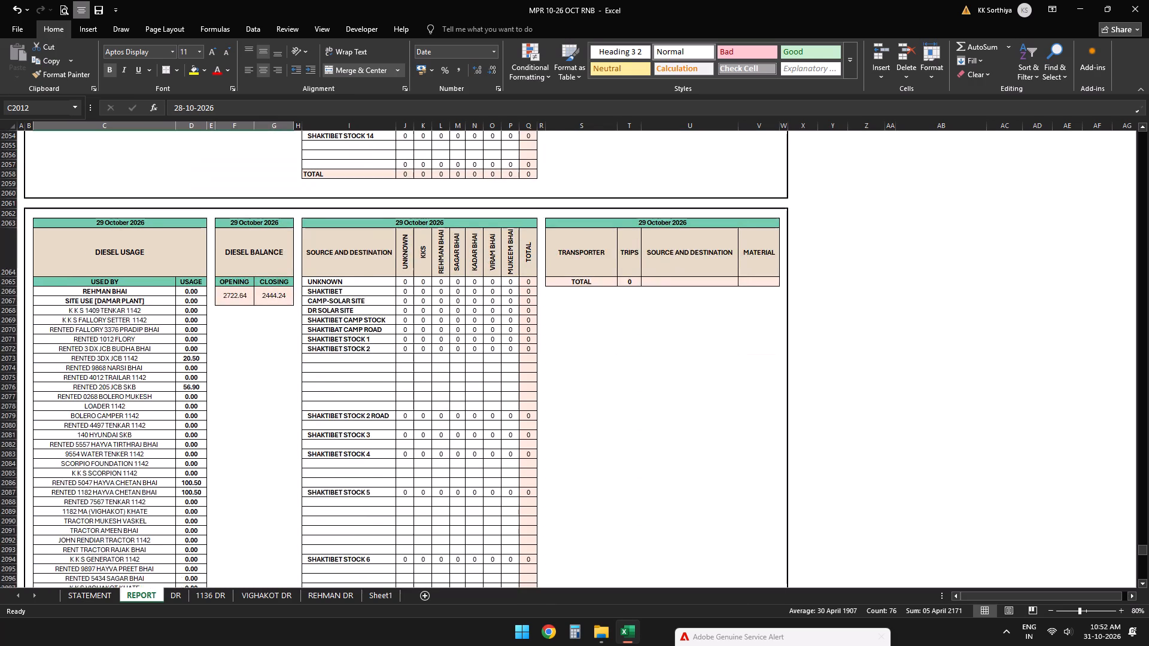
scroll(472, 400, down, 2)
click(92, 176)
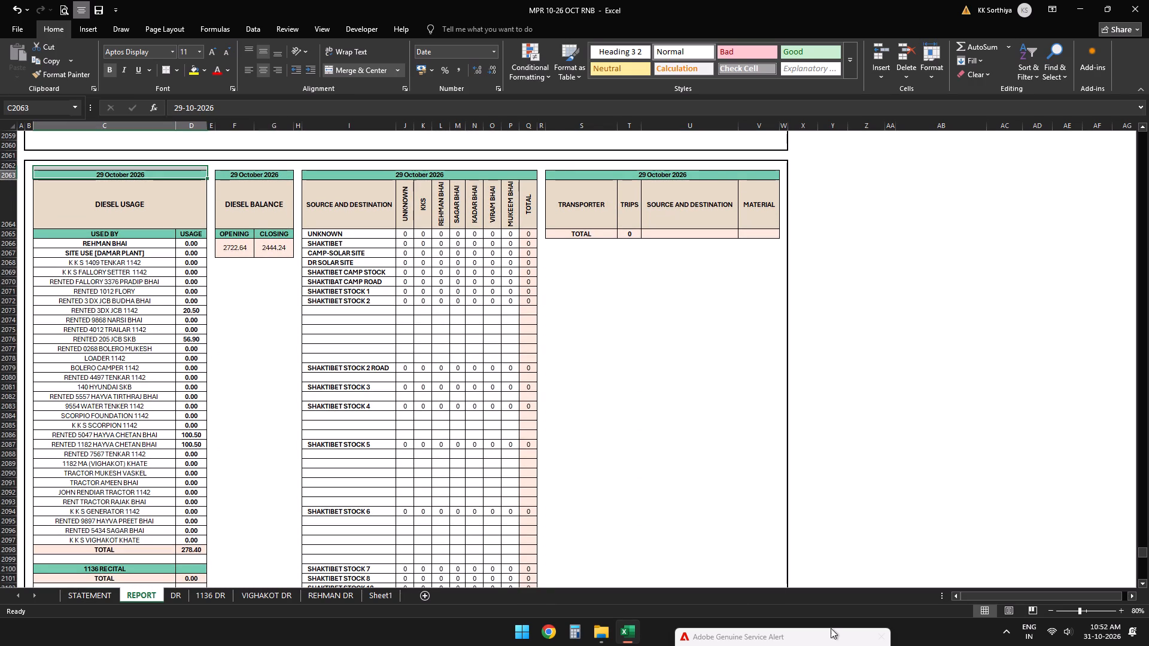
key(shift+Right)
key(shift+Right)
key(shift+Down)
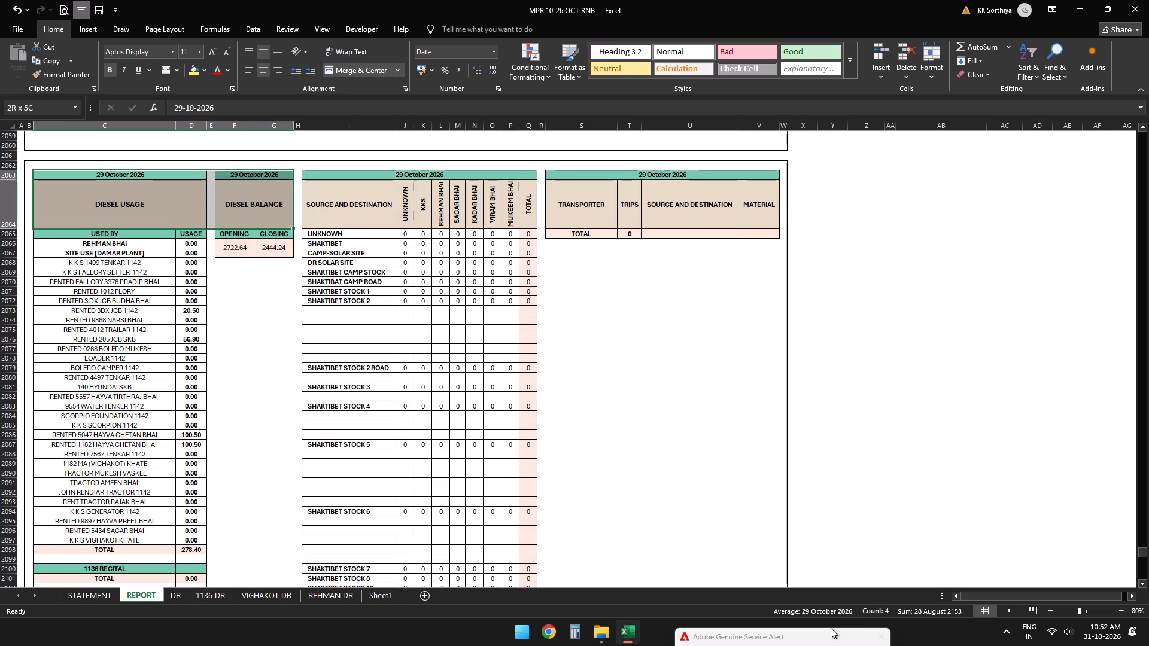
key(shift+Down)
key(shift+Down)
key(shift+Down)
key(shift+Down)
key(shift+Down)
key(shift+Down)
key(shift+Down)
key(shift+Down)
key(shift+Down)
key(shift+Down)
key(shift+Down)
key(shift+Down)
key(shift+Down)
key(shift+Down)
key(shift+Down)
key(shift+Down)
key(shift+Down)
key(shift+Down)
key(shift+Down)
key(shift+Down)
key(shift+Down)
key(shift+Down)
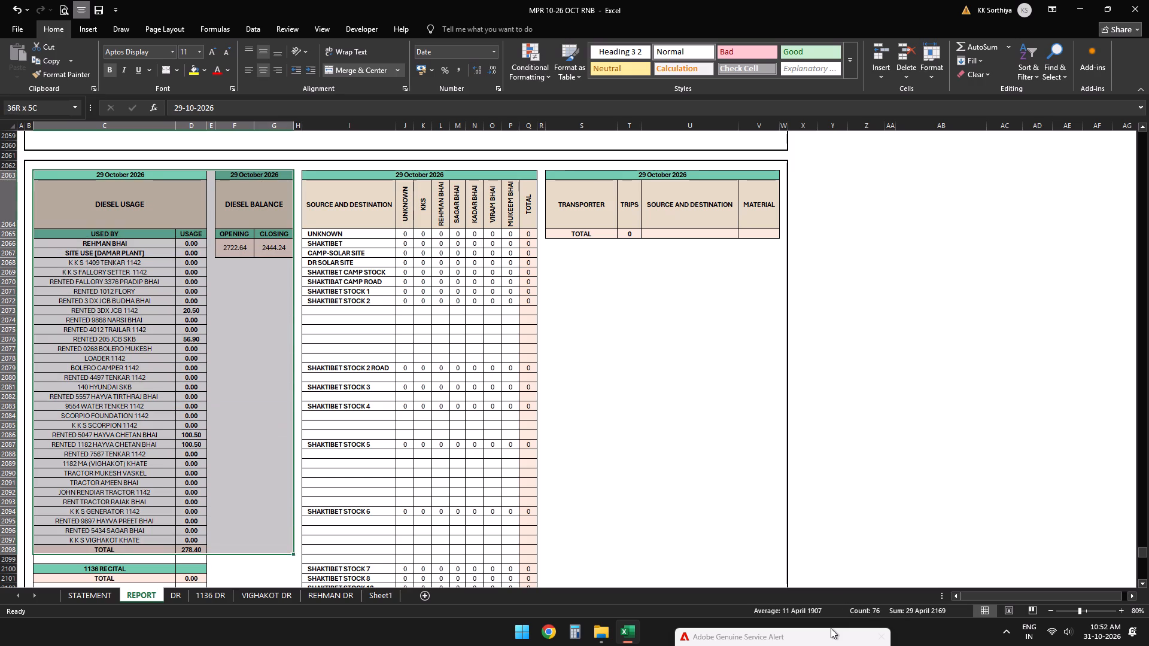
key(ctrl+p)
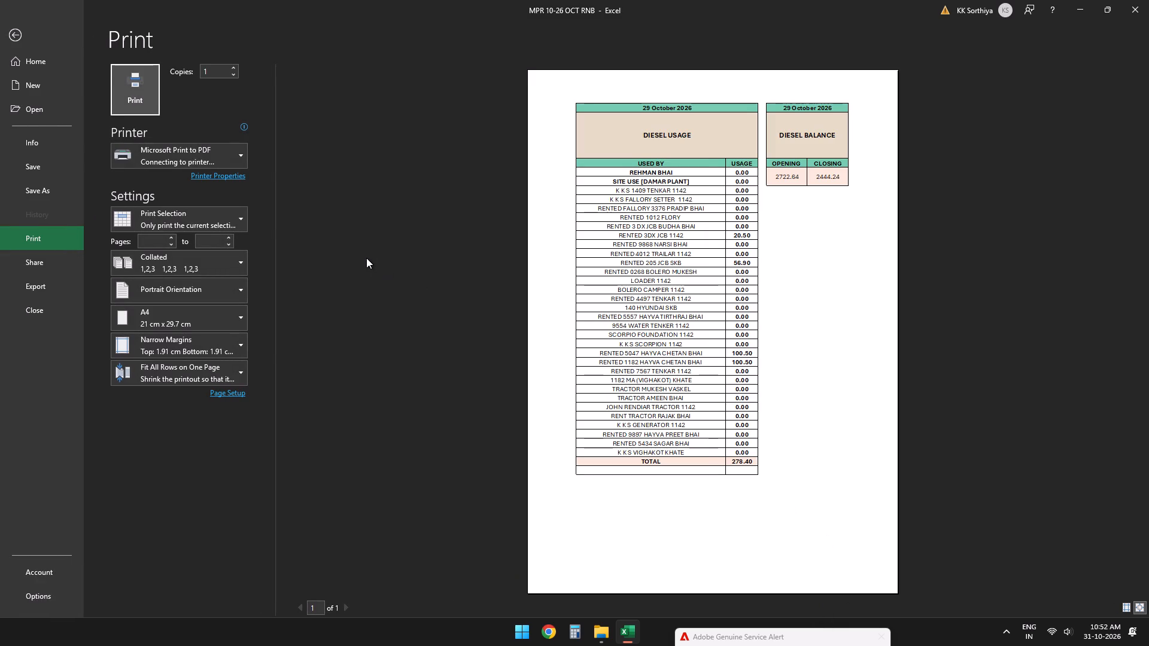
click(146, 92)
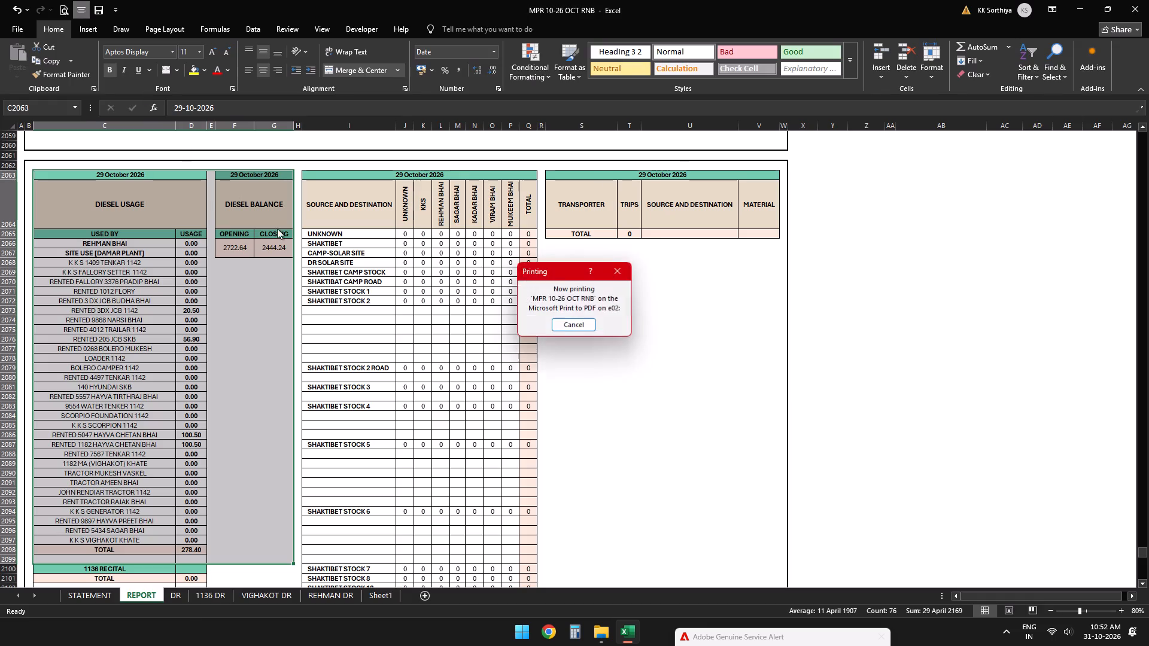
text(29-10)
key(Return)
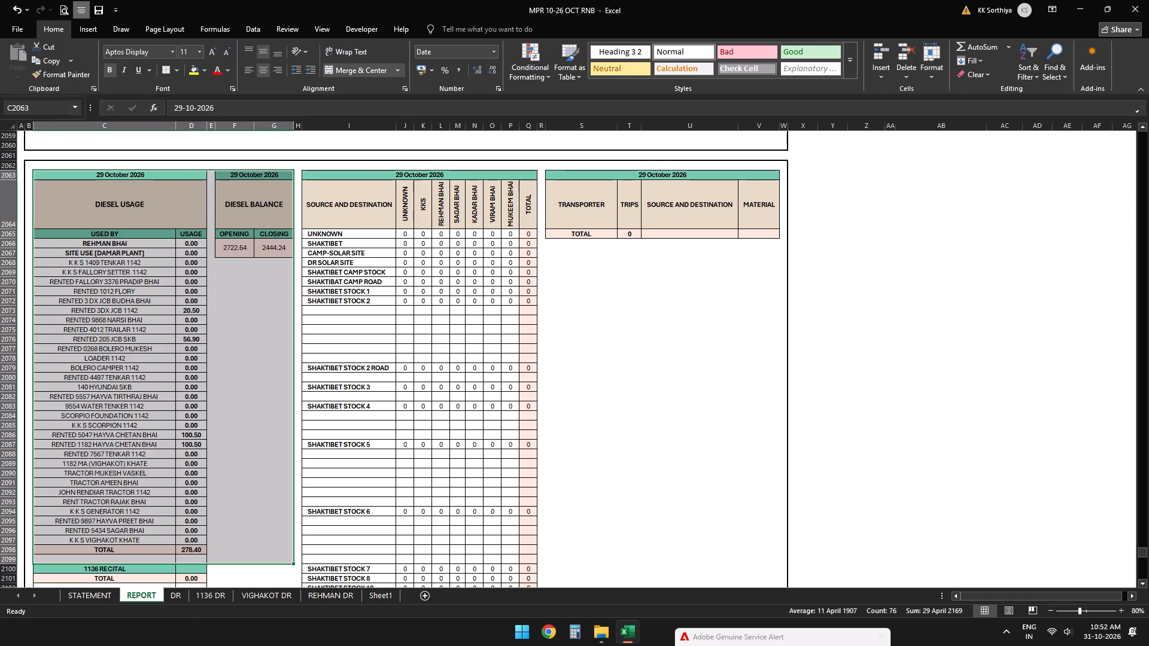
Print the 30 October 2026 diesel usage and balance tables, through the row beneath TOTAL, to a PDF named 30-10.
scroll(242, 416, down, 8)
click(101, 275)
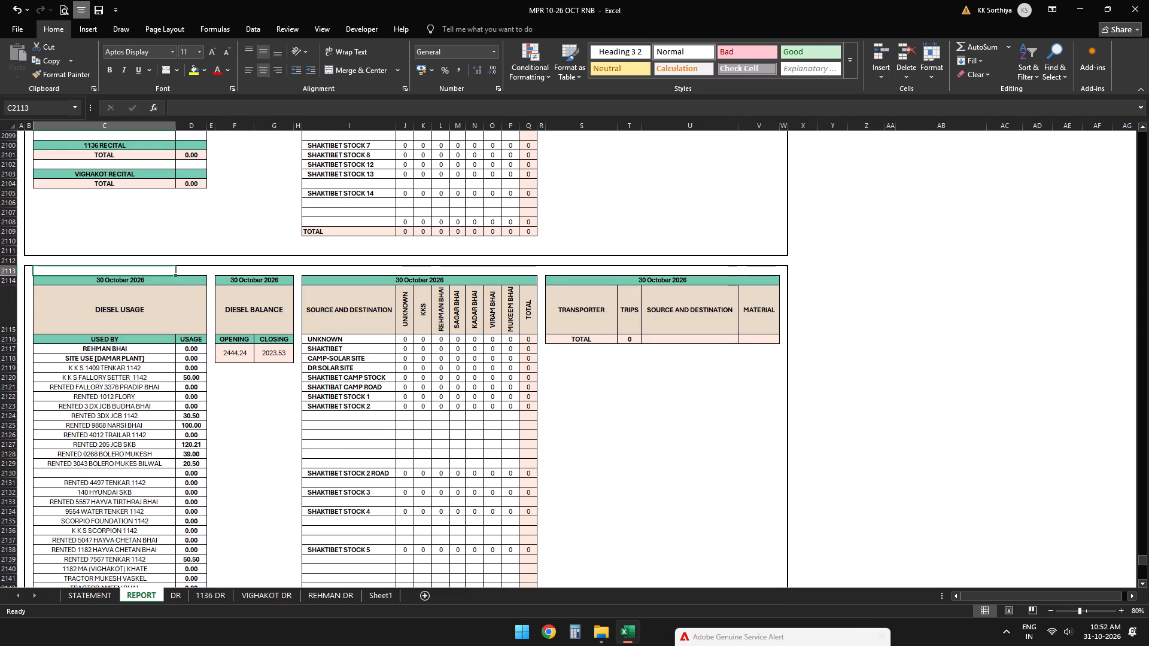
scroll(347, 397, down, 2)
key(Down)
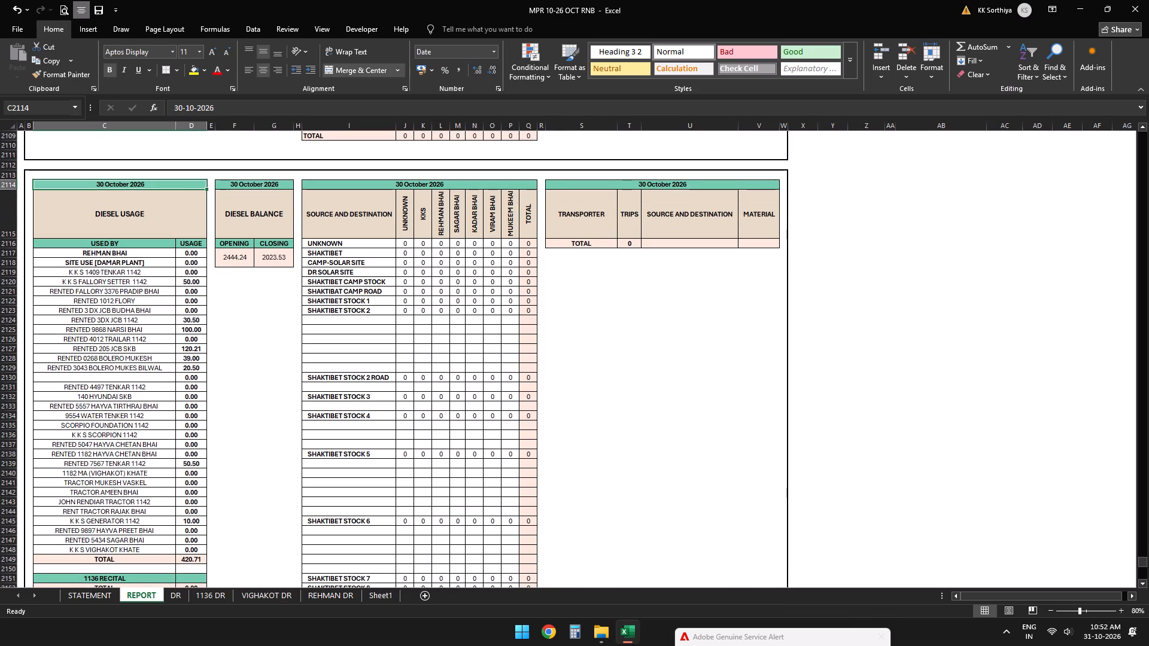
key(shift+Right)
key(shift+Right)
key(shift+Right)
key(shift+Left)
key(shift+Down)
key(shift+Down)
key(shift+Down)
key(shift+Down)
key(shift+Down)
key(shift+Down)
key(shift+Down)
key(shift+Down)
key(shift+Down)
key(shift+Down)
key(shift+Down)
key(shift+Down)
key(shift+Down)
key(shift+Down)
key(shift+Down)
key(shift+Down)
key(shift+Down)
key(shift+Down)
key(shift+Down)
key(shift+Down)
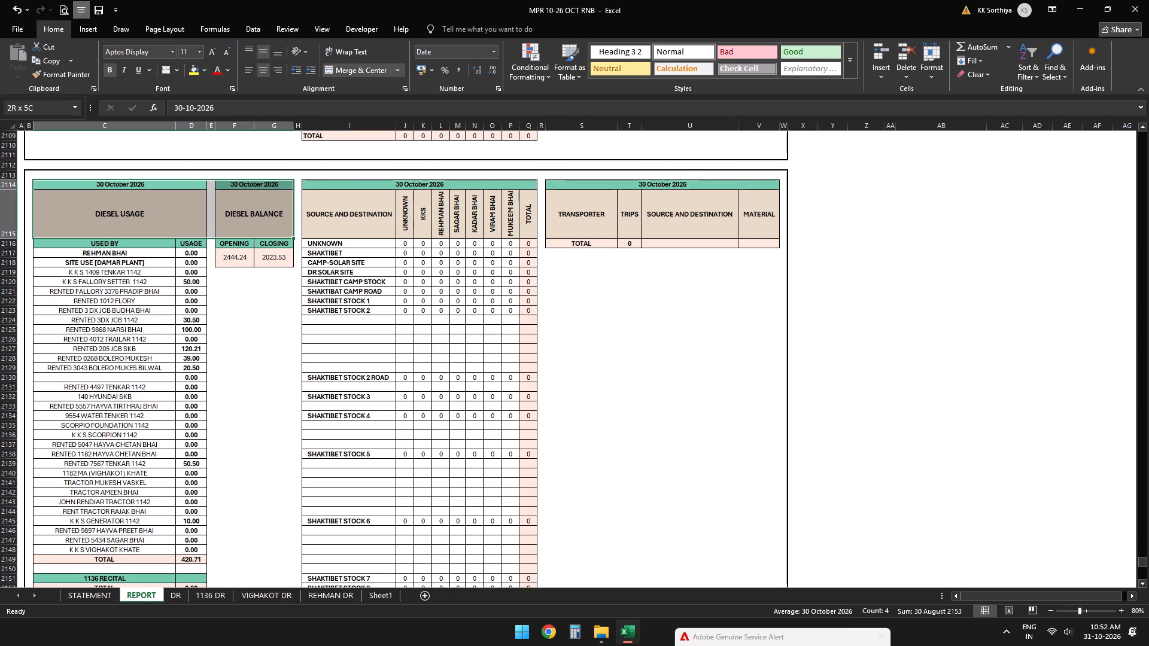
key(shift+Down)
key(shift+Down)
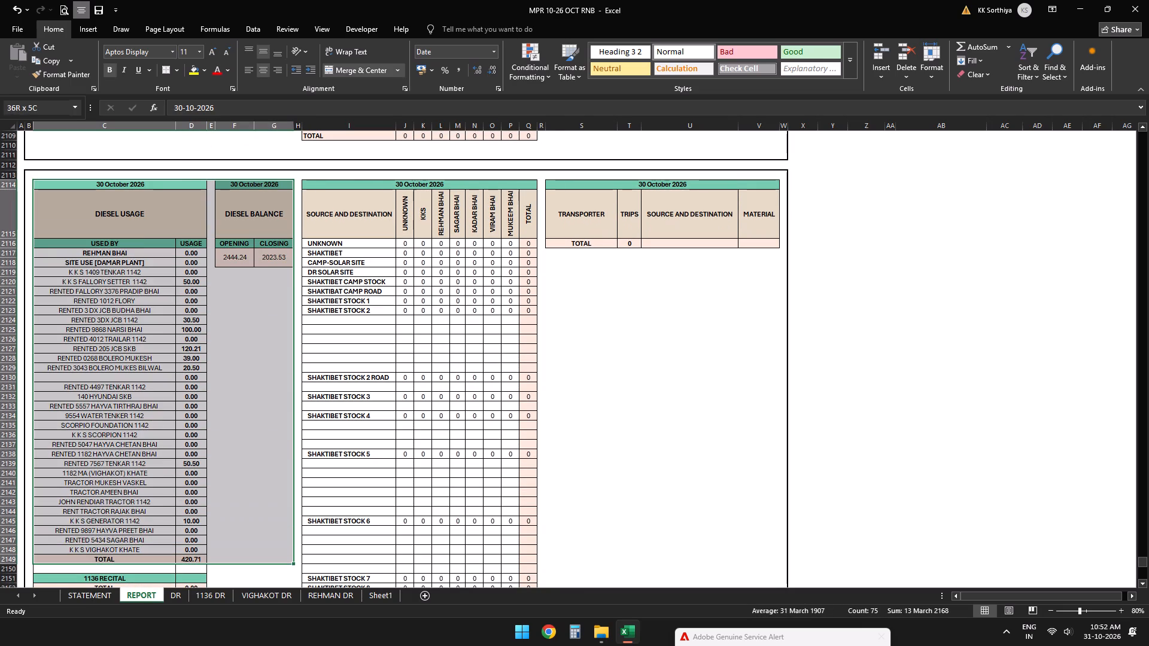
key(shift+Down)
key(ctrl+p)
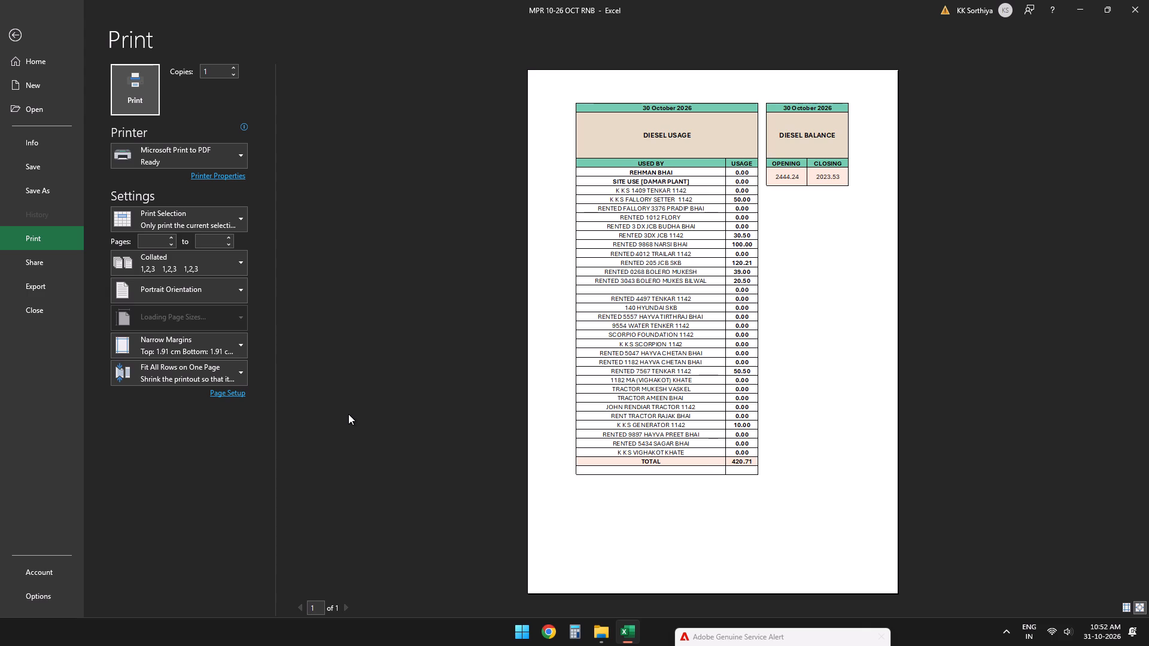
click(146, 92)
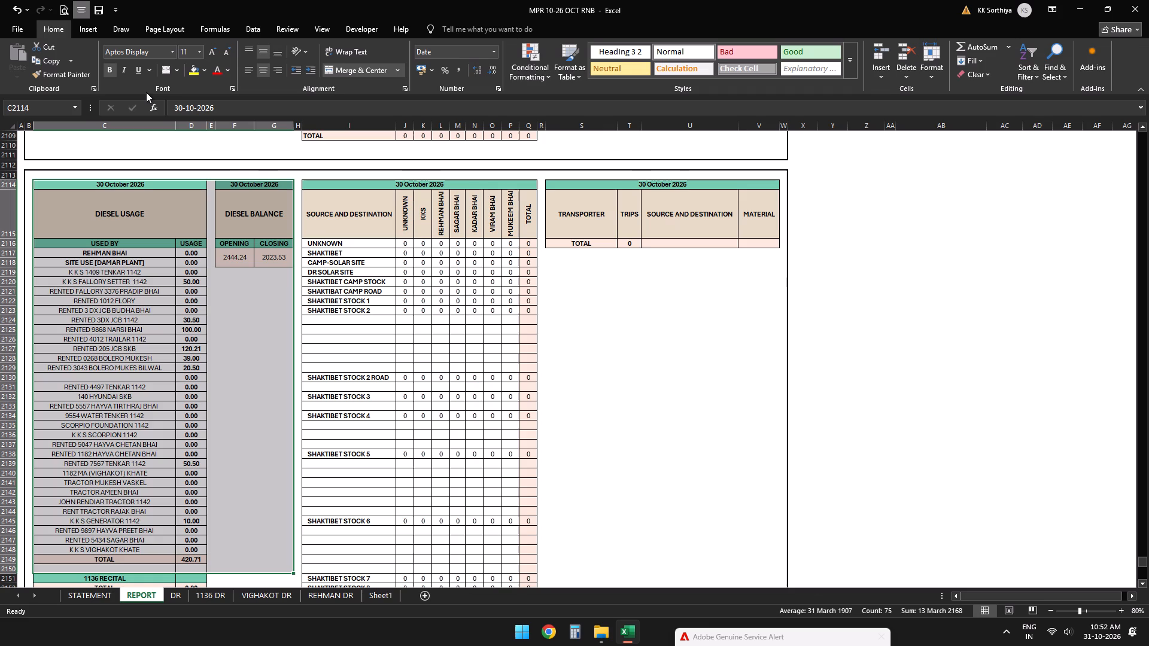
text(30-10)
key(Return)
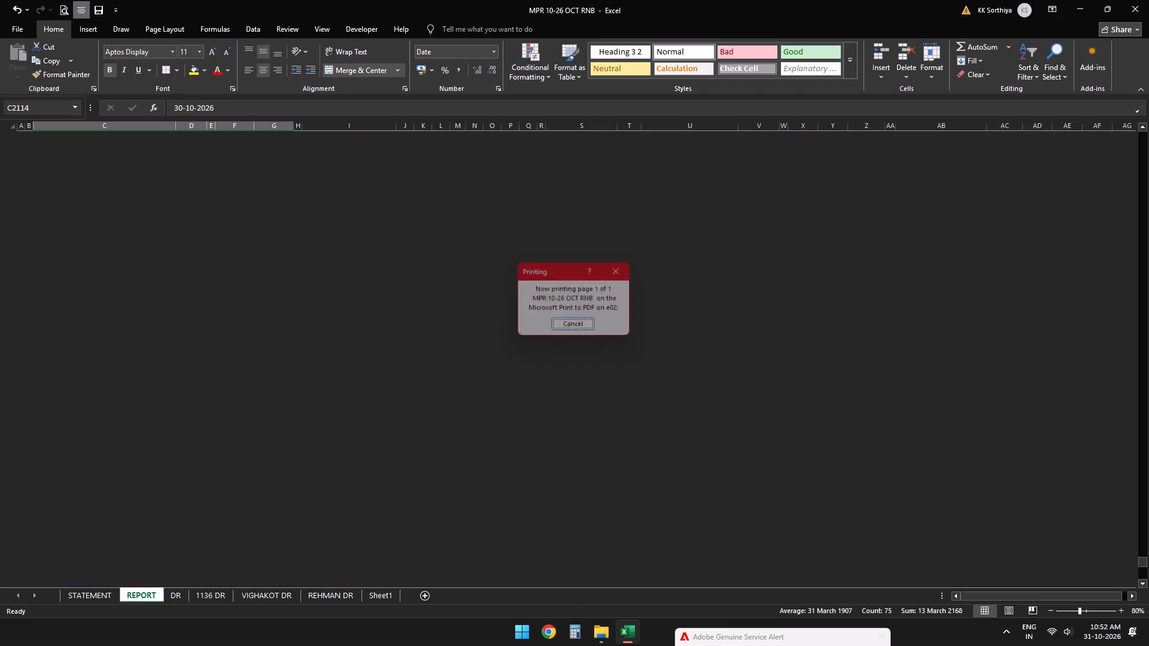
In the DR sheet, enter October usage of 328.8 for the 28th, 278.4 for the 29th and 420.71 for the 30th.
scroll(508, 362, down, 5)
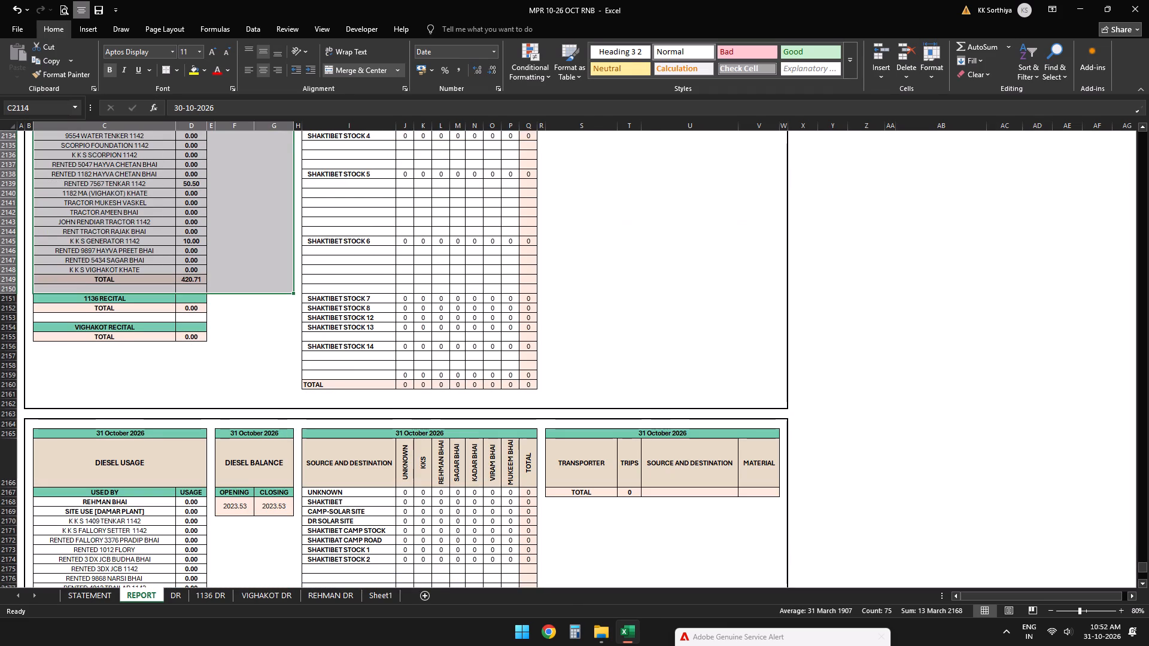
click(177, 593)
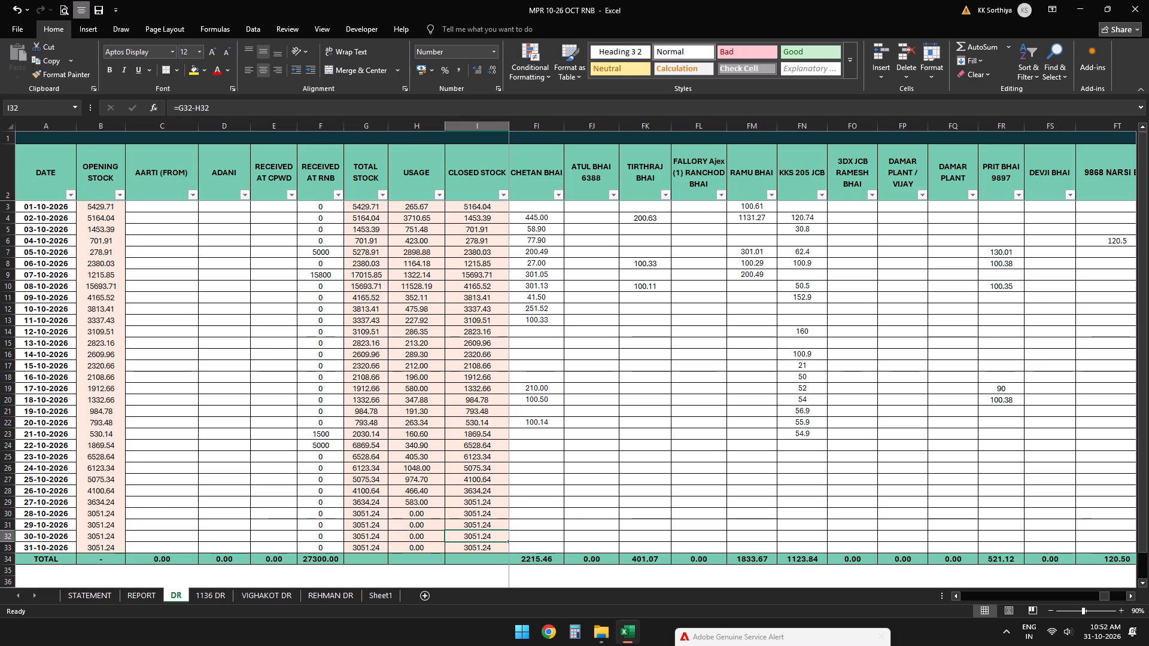
click(420, 514)
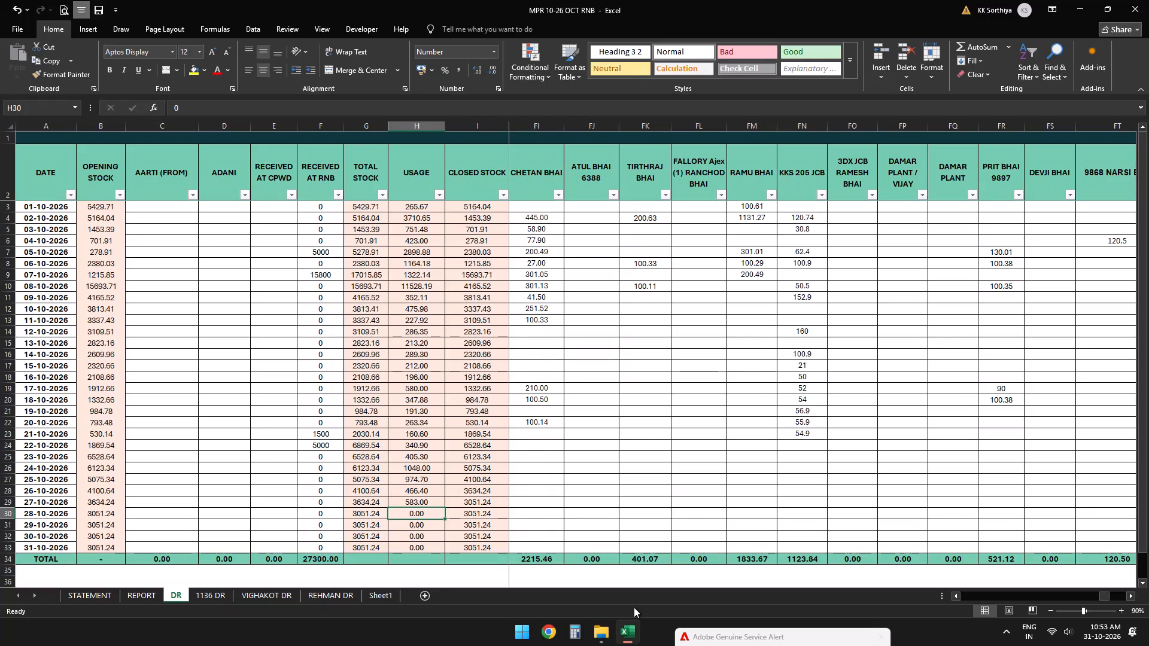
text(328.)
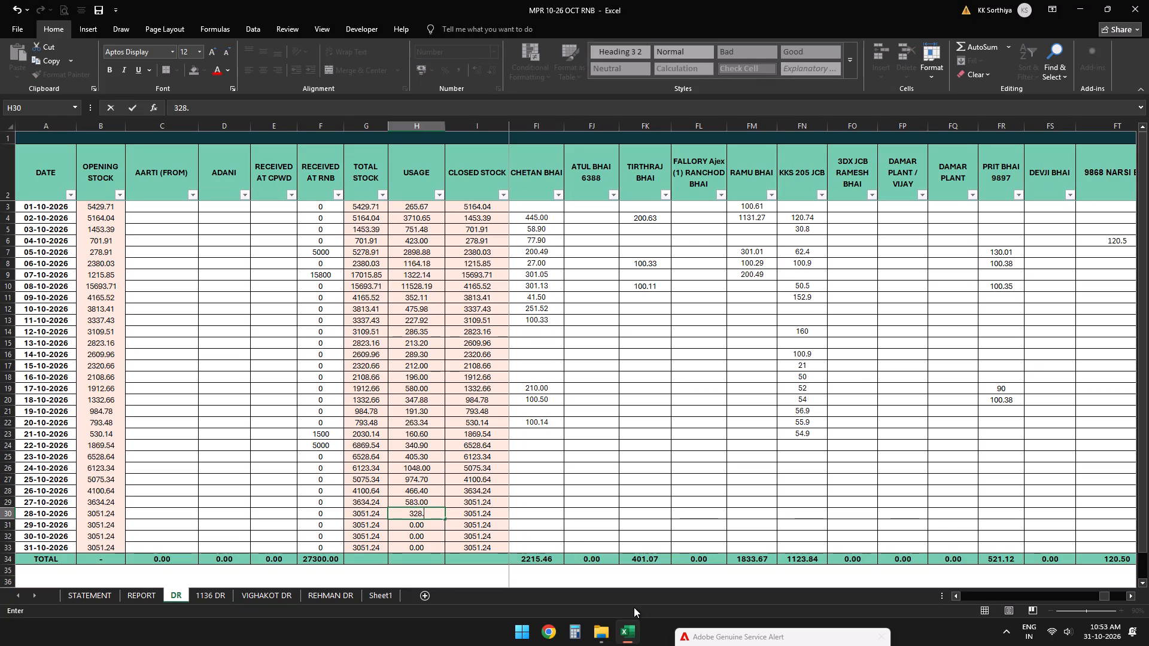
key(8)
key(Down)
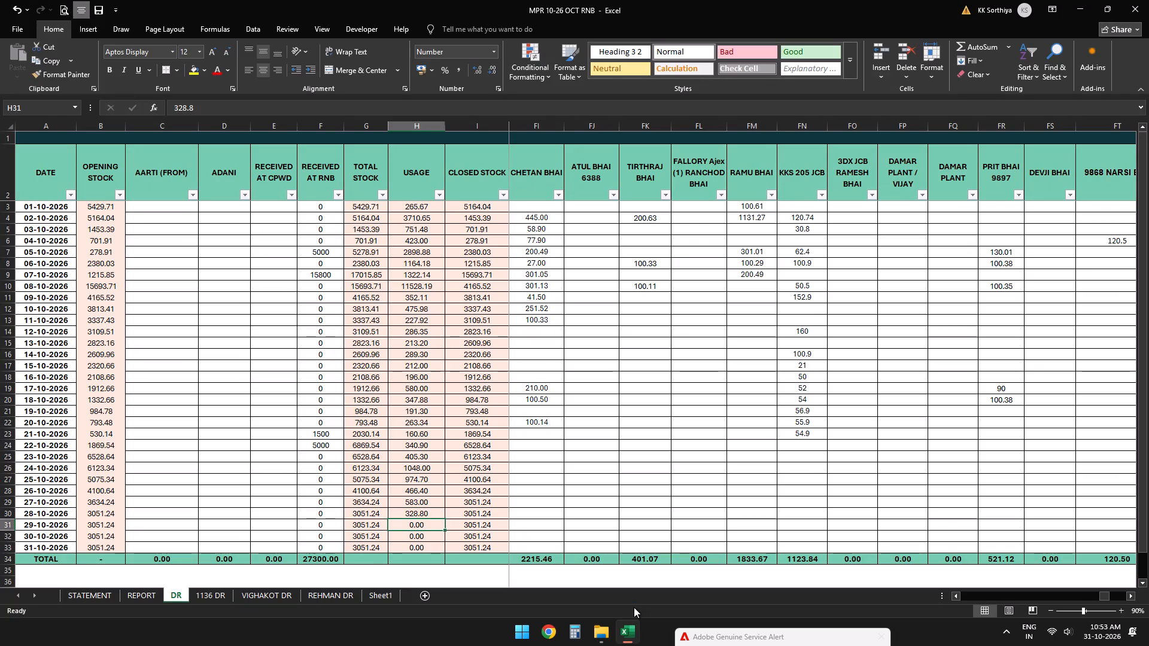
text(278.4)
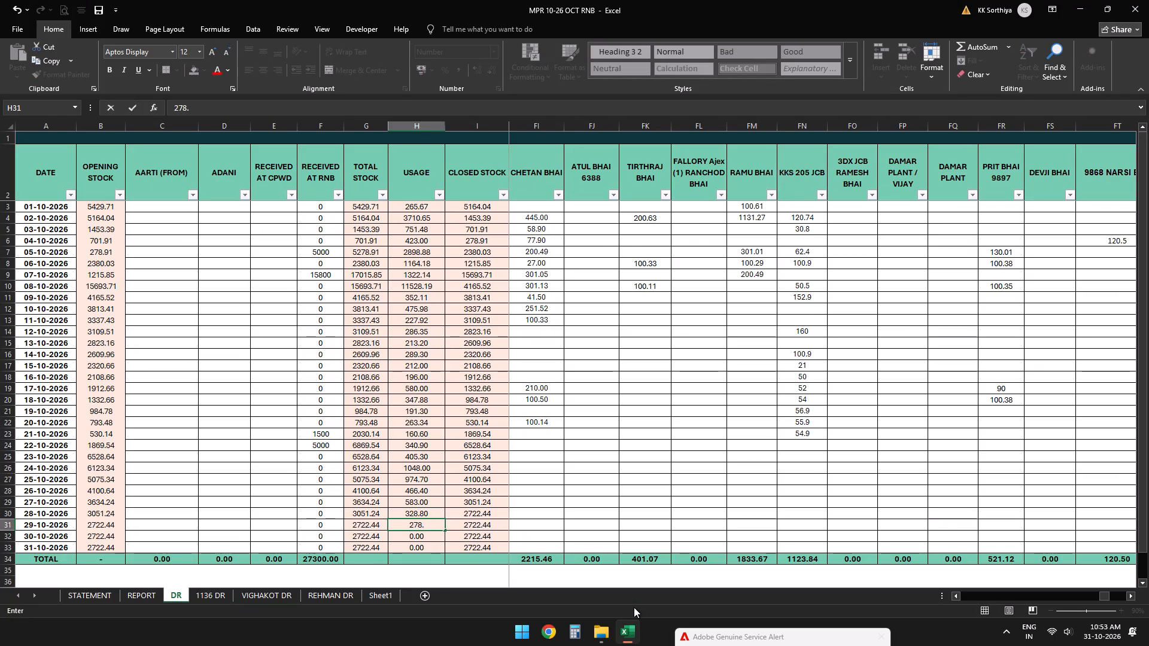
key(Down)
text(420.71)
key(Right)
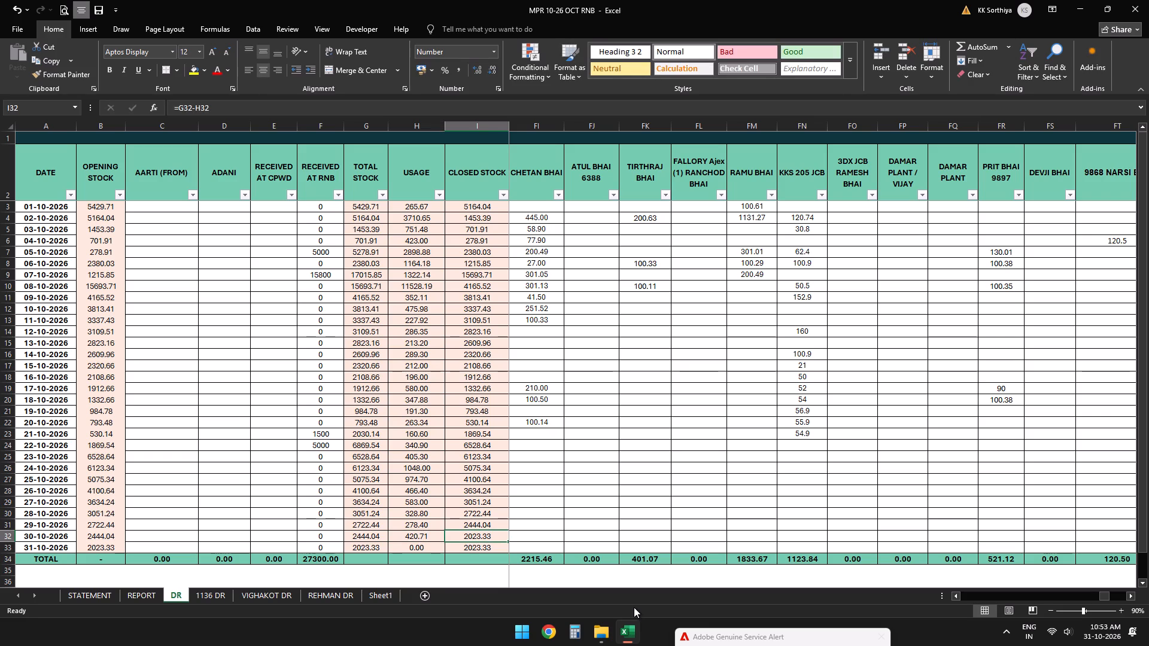
Review the daily USAGE figures in the DR sheet from 30 October back to 18 October 2026.
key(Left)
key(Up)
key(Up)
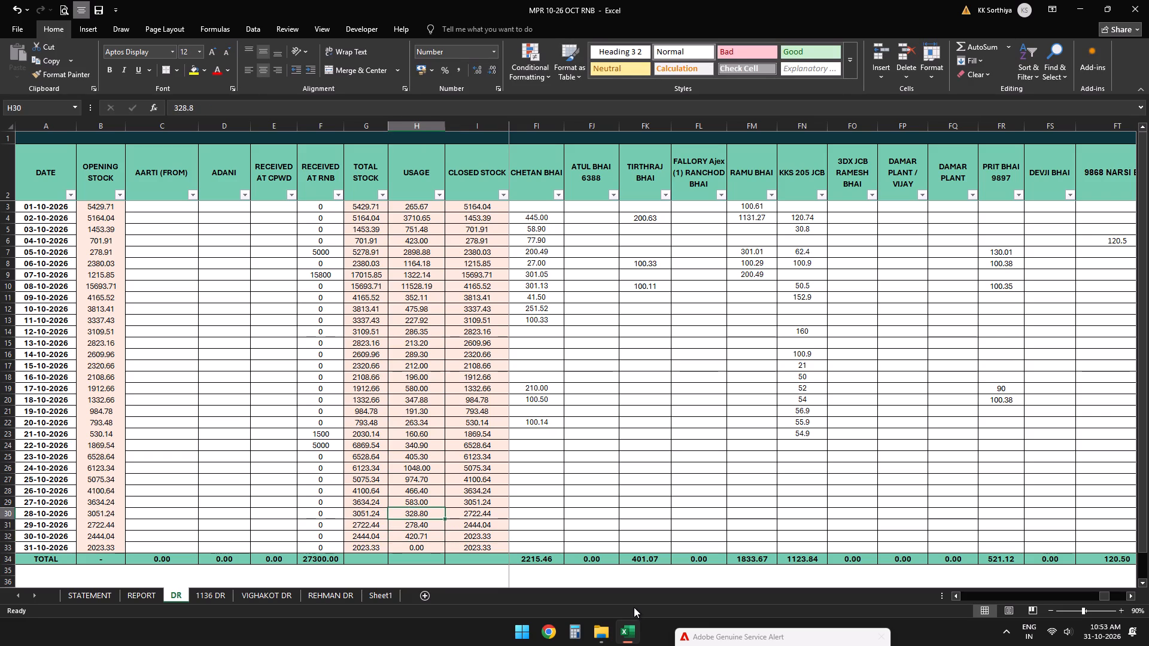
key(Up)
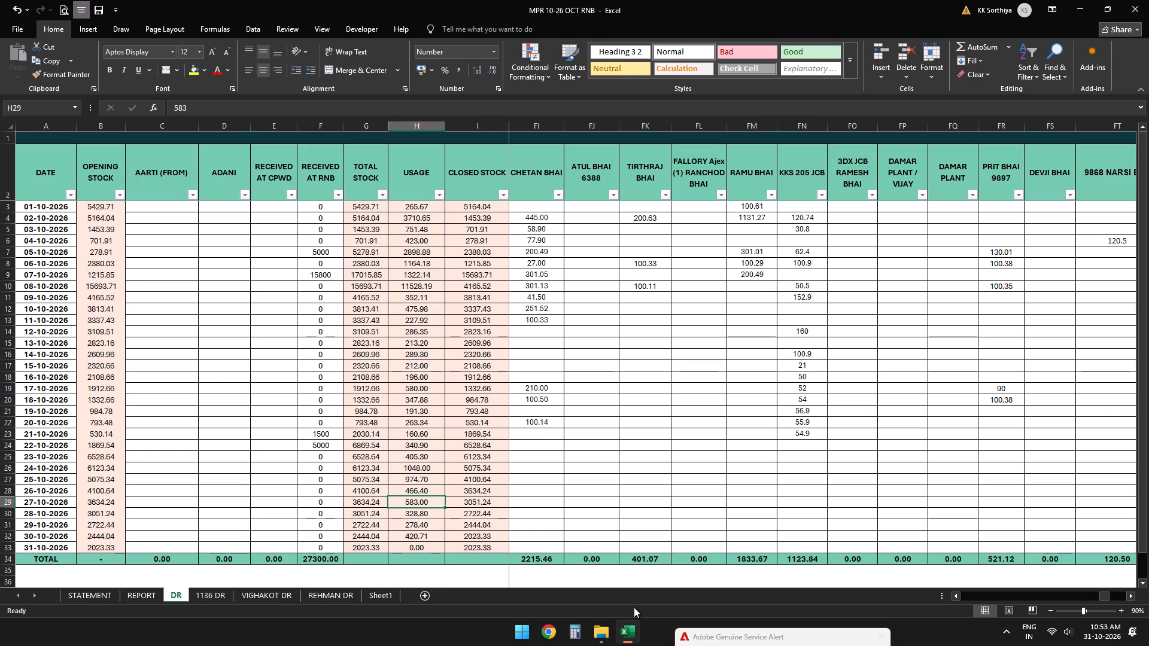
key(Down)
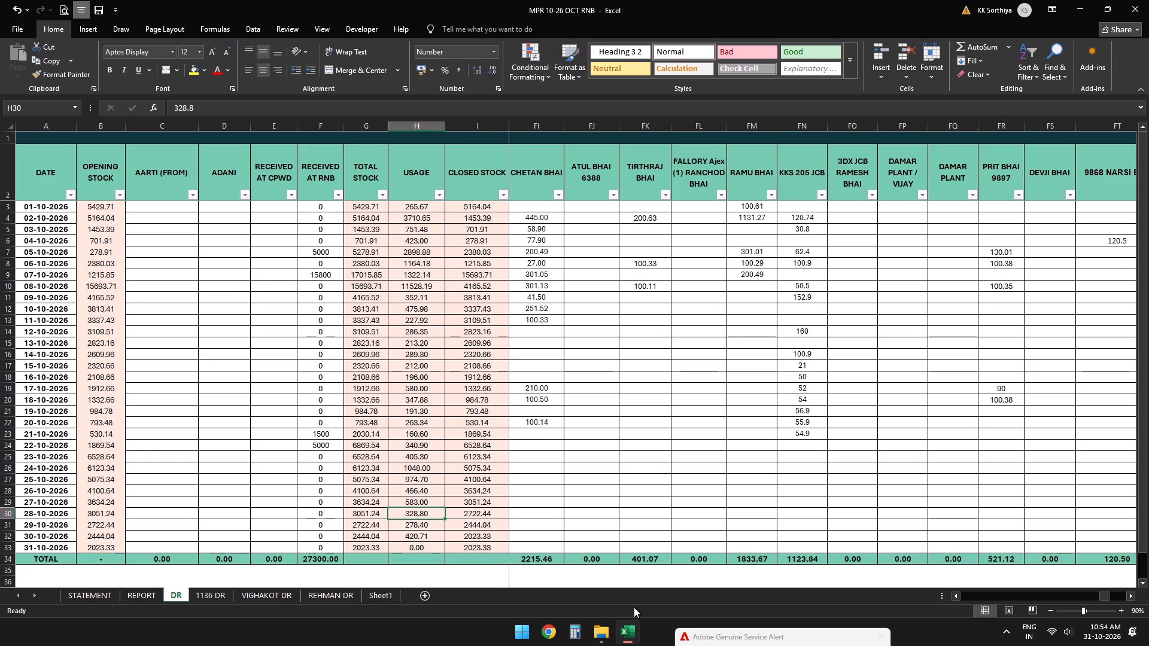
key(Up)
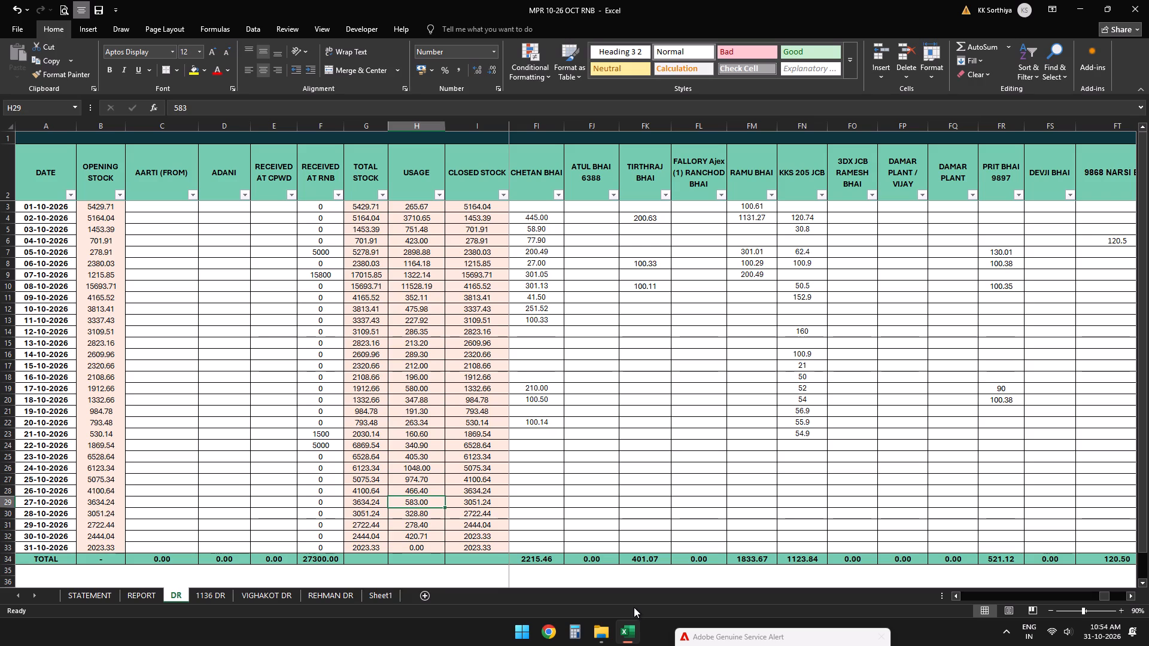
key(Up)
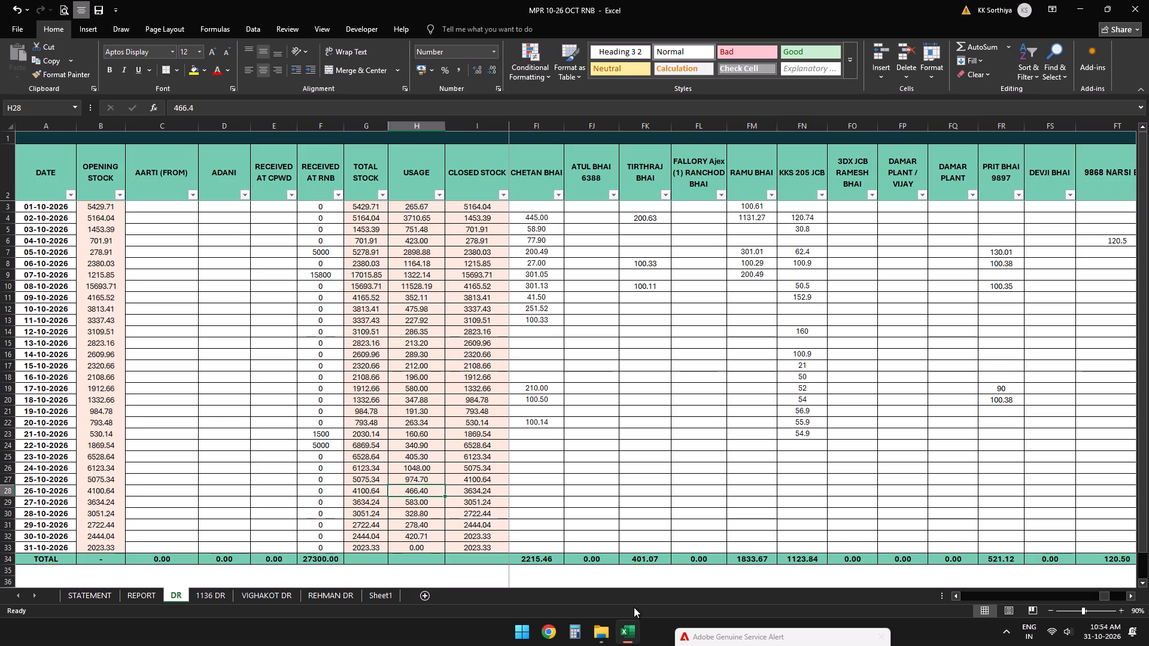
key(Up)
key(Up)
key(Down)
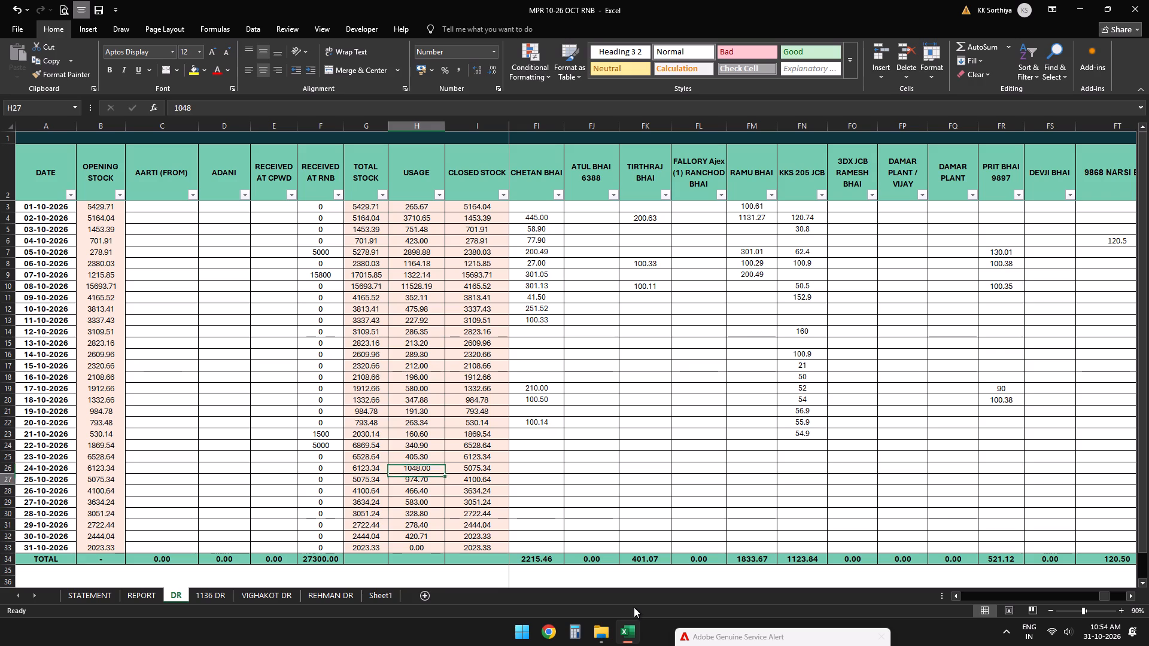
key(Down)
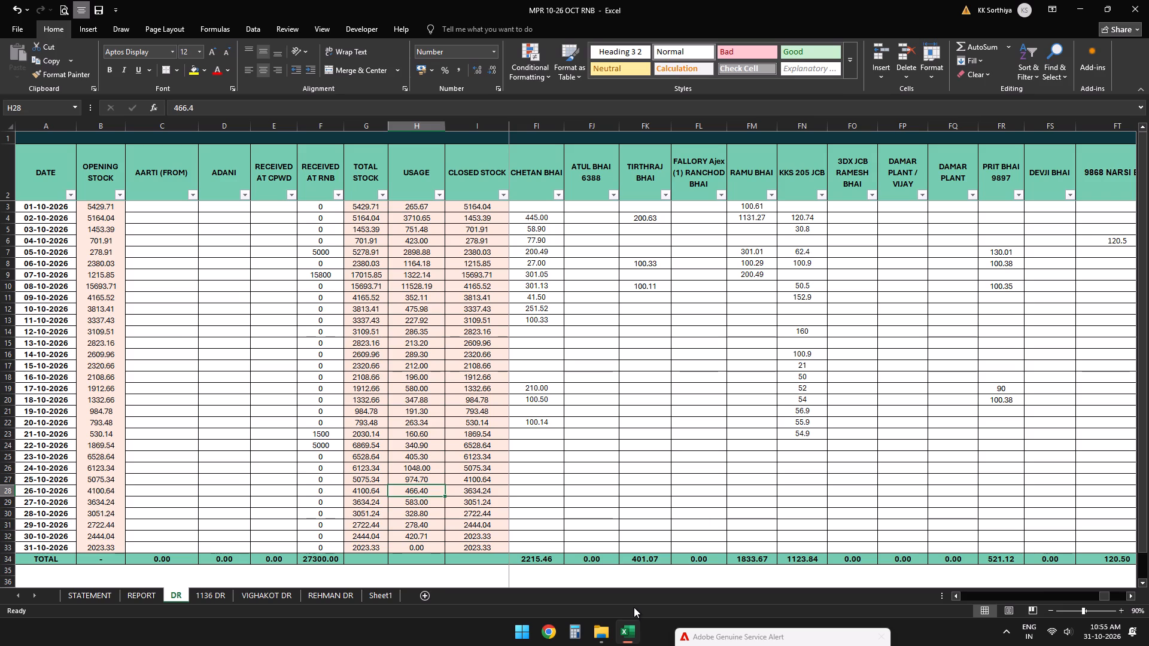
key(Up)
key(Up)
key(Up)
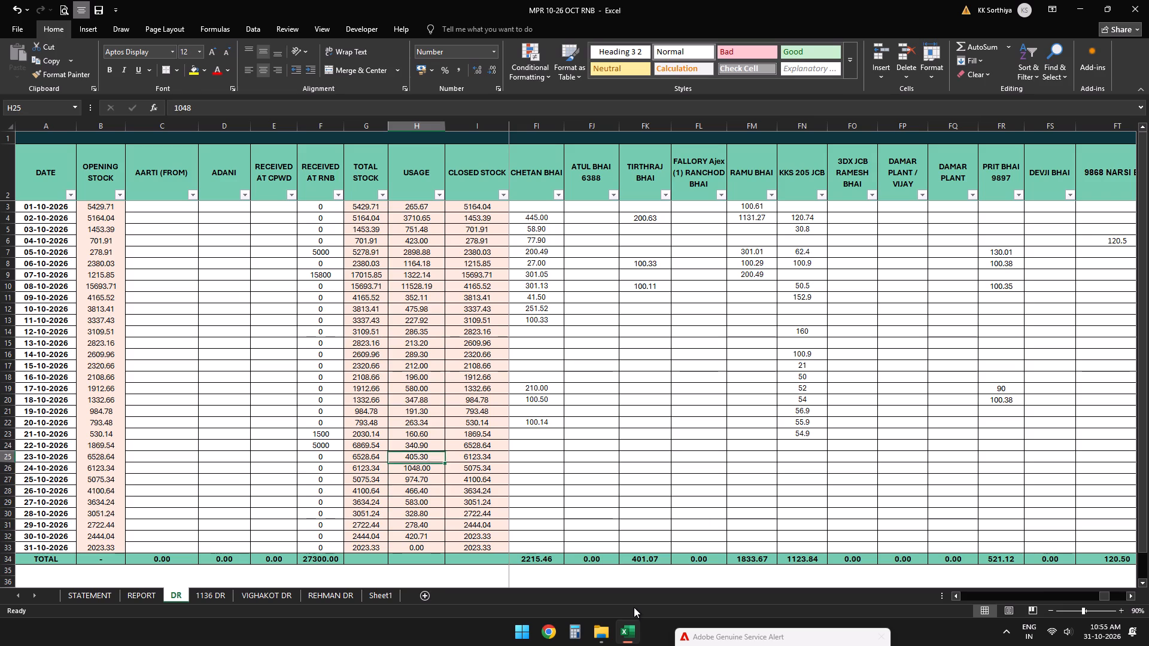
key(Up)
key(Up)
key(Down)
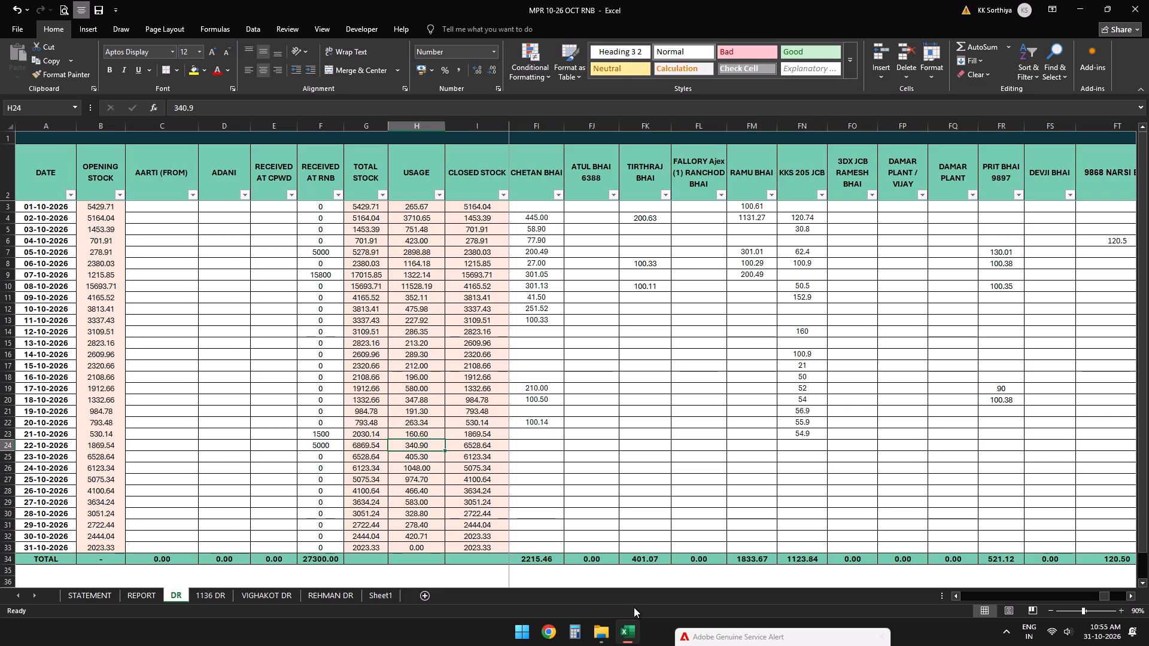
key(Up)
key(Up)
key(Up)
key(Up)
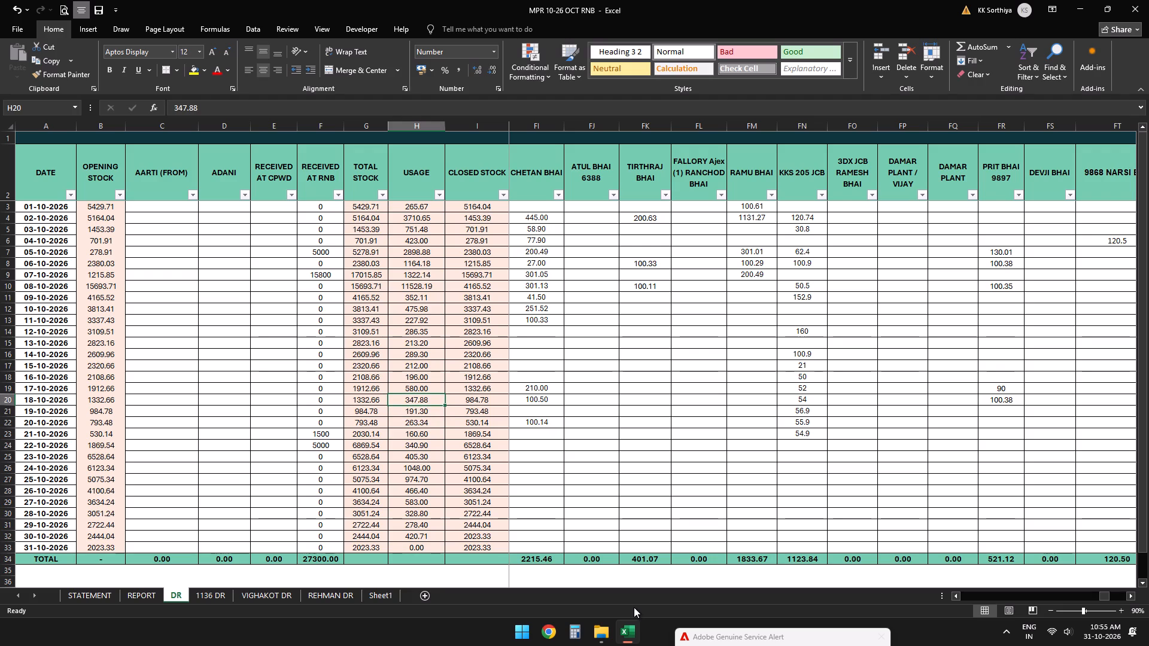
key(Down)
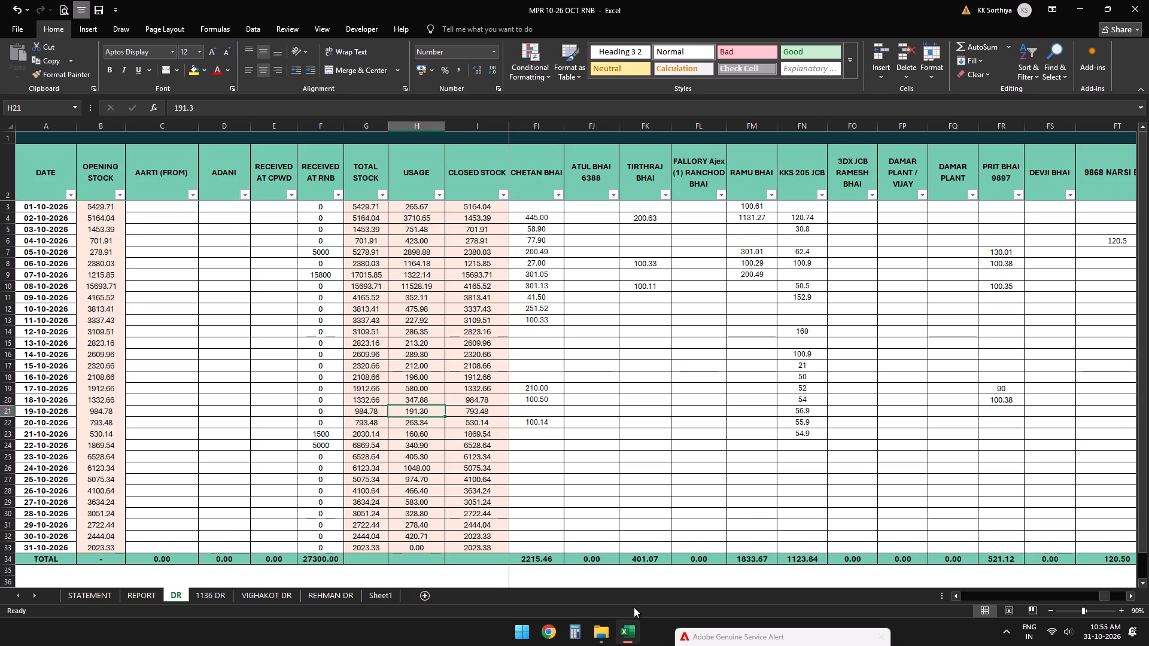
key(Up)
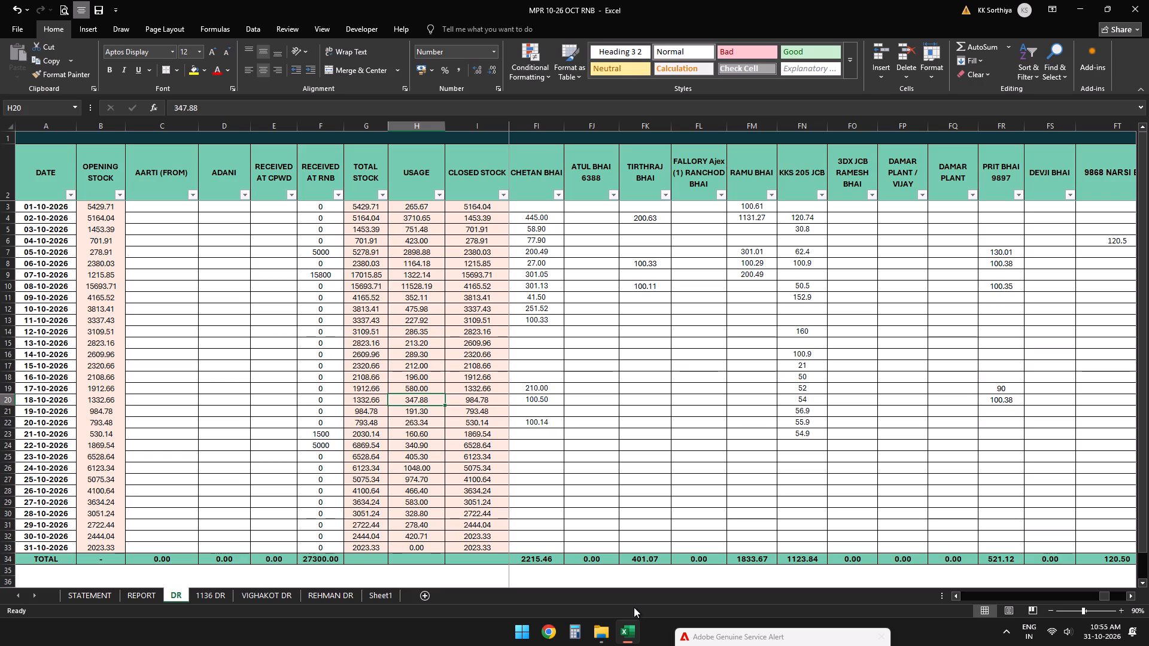
Save the MPR 10-26 OCT RNB workbook.
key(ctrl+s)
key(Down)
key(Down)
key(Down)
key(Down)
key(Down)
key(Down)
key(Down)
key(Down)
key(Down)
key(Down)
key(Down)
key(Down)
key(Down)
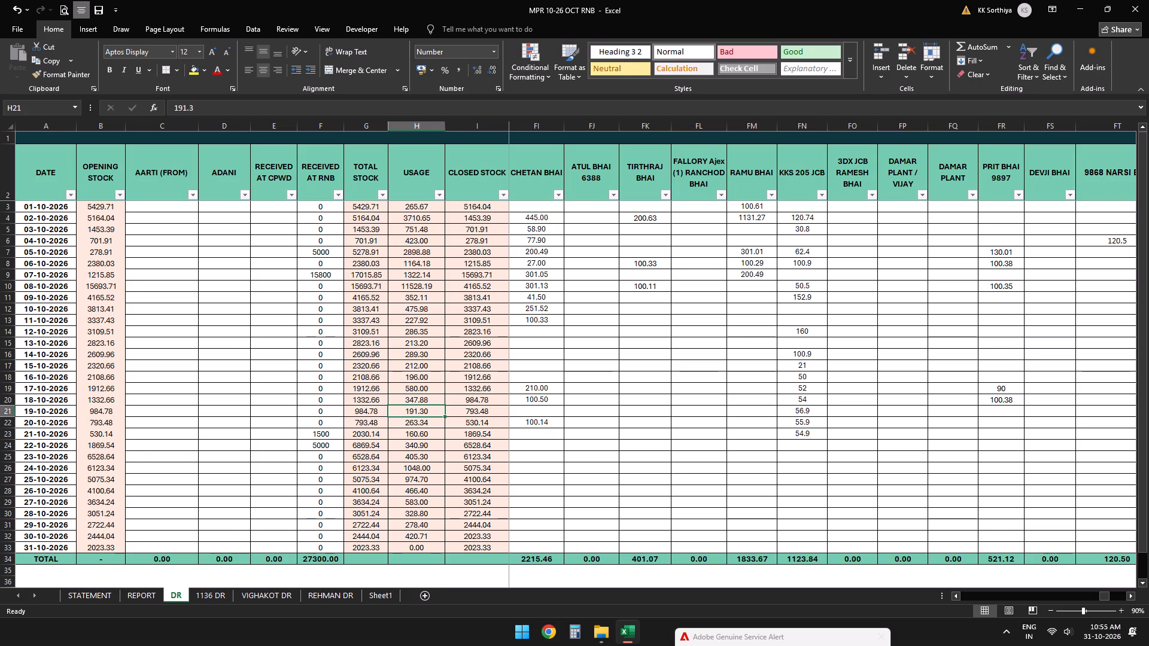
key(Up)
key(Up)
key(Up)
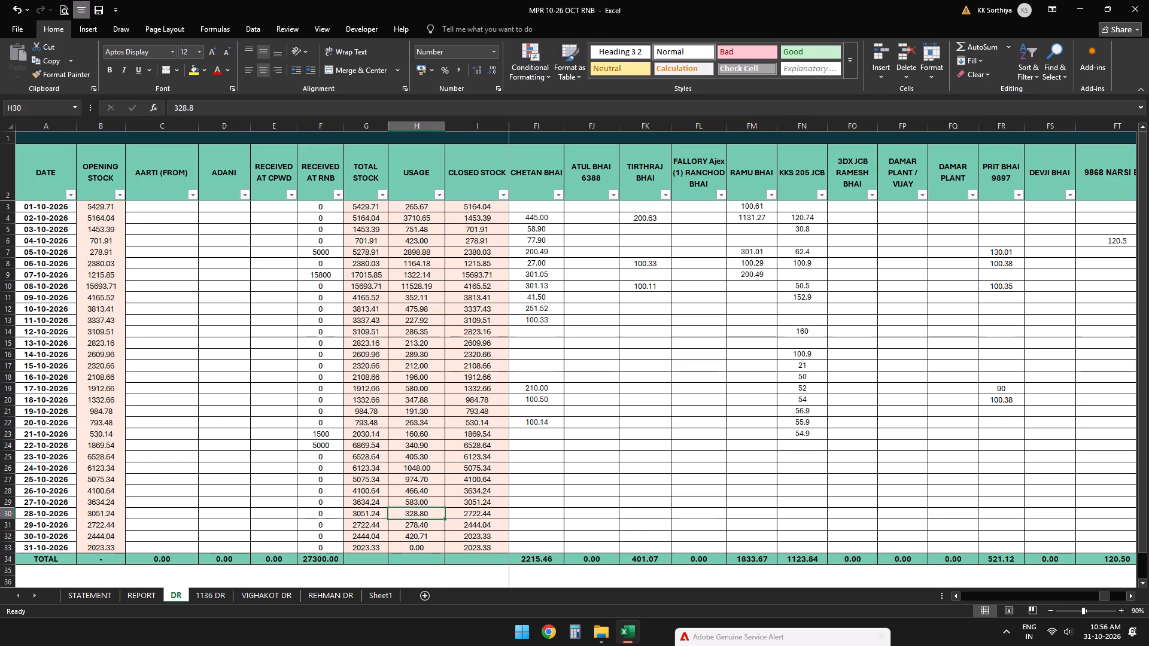
Close the workbook and open the Downloads folder in File Explorer, where the exported daily PDFs are stored.
click(1148, 0)
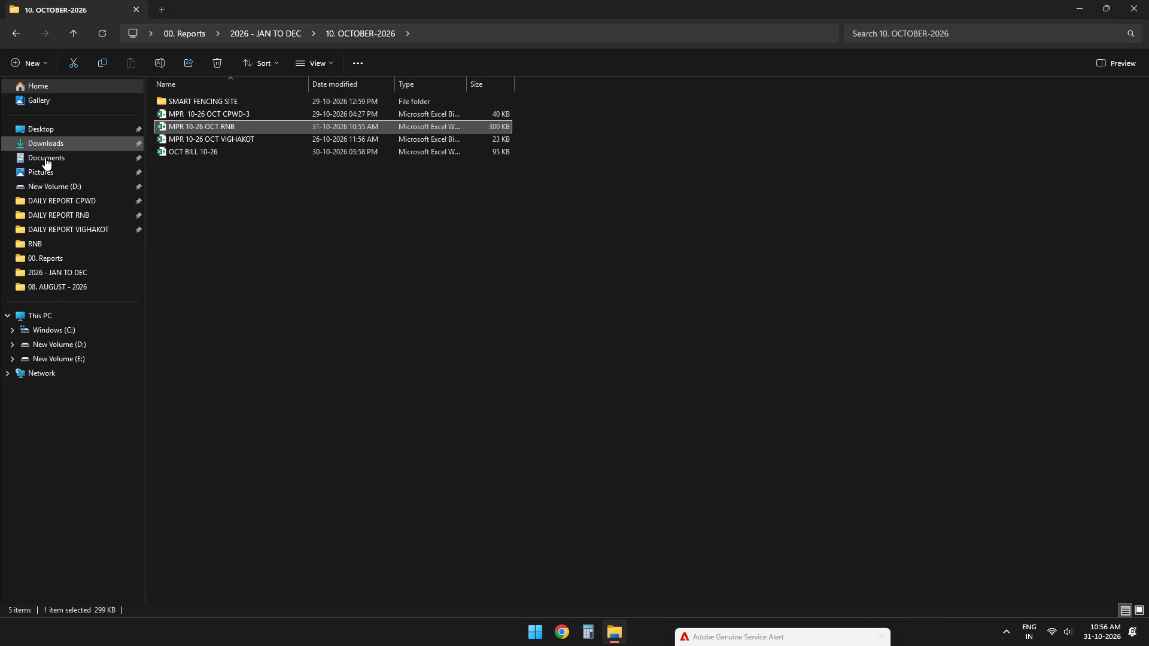
click(50, 144)
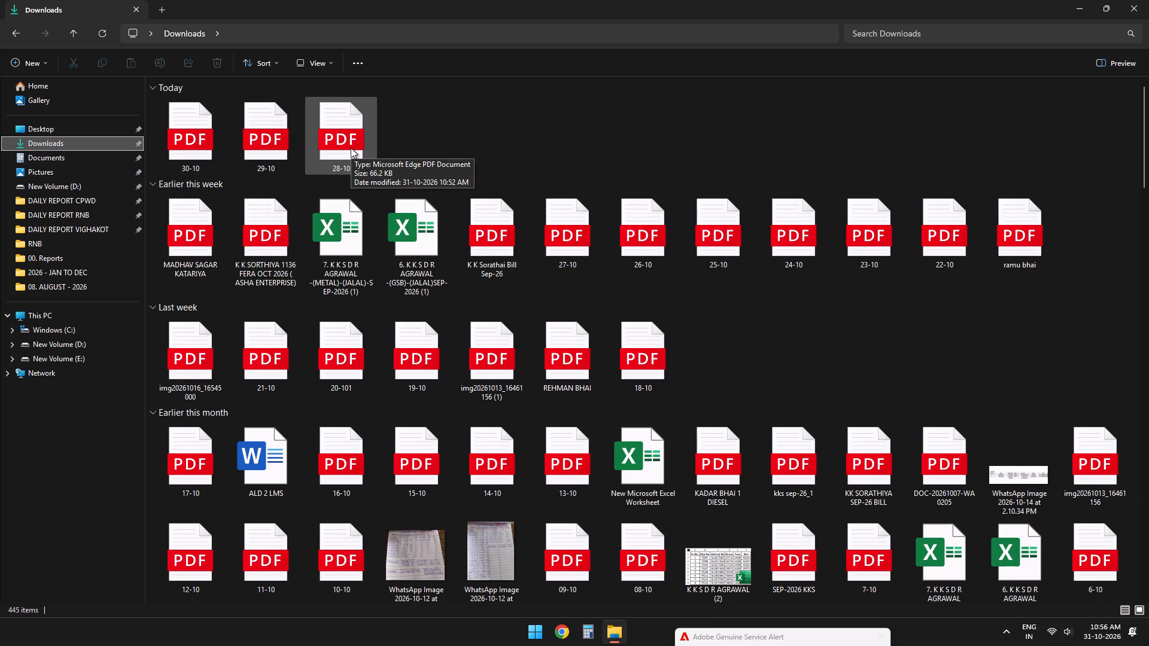
Switch from the Downloads folder to the Google Chrome browser.
click(566, 645)
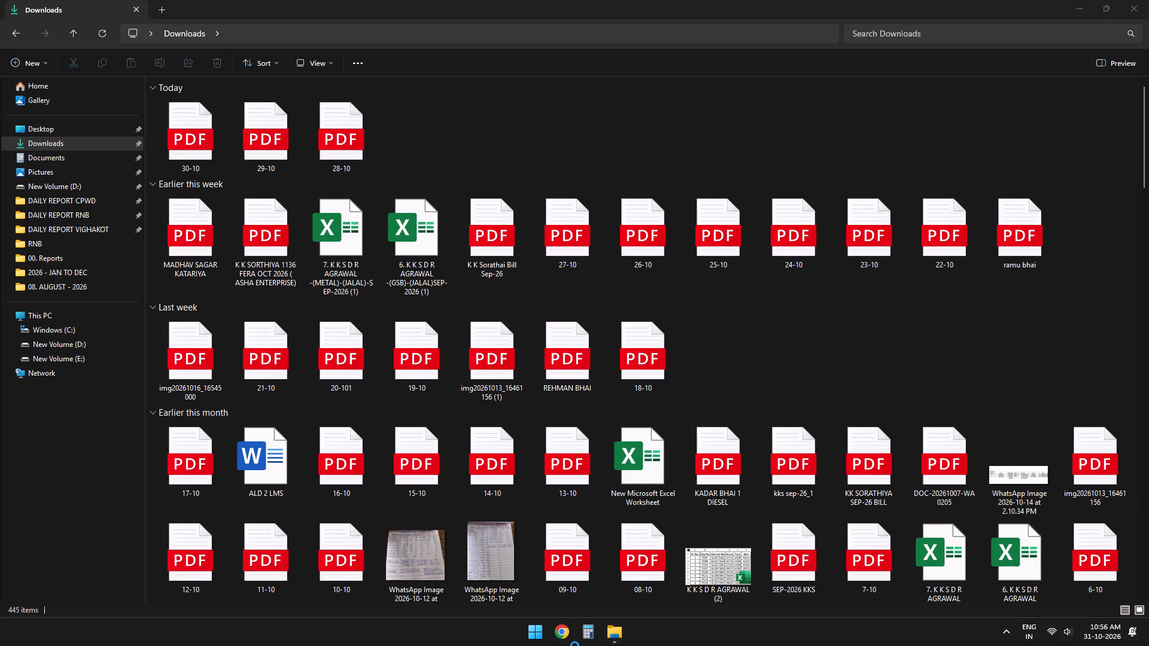
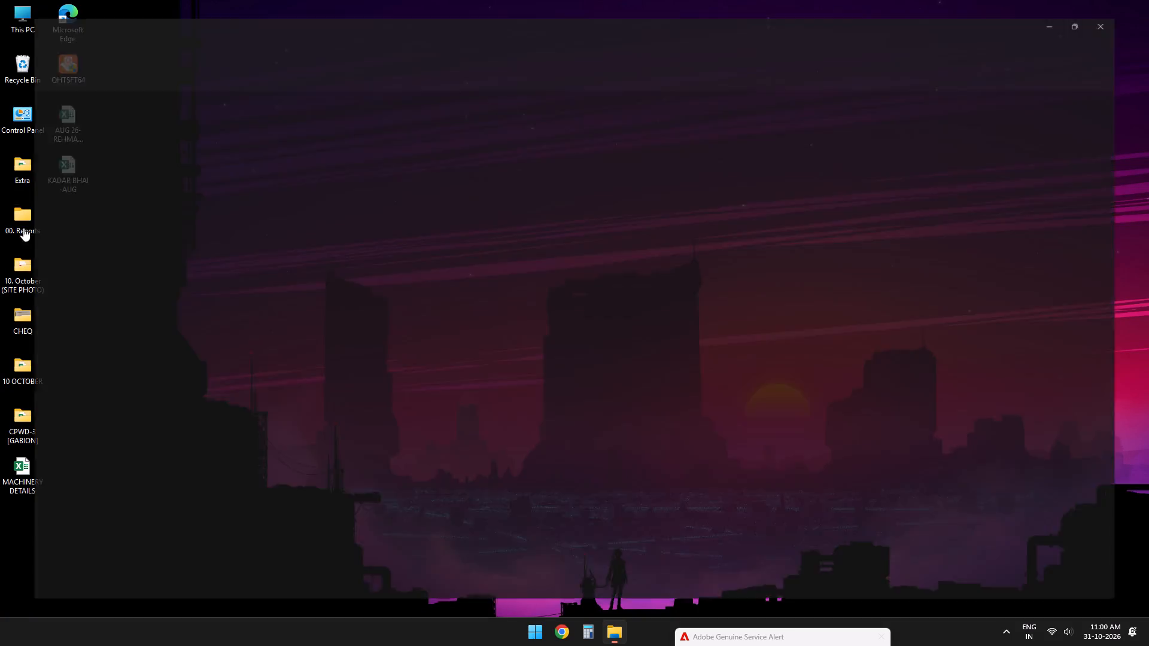
Open the MPR 10-26 OCT RNB workbook from the 10. OCTOBER-2026 folder inside 2026 - JAN TO DEC in 00. Reports.
click(183, 145)
double_click(183, 145)
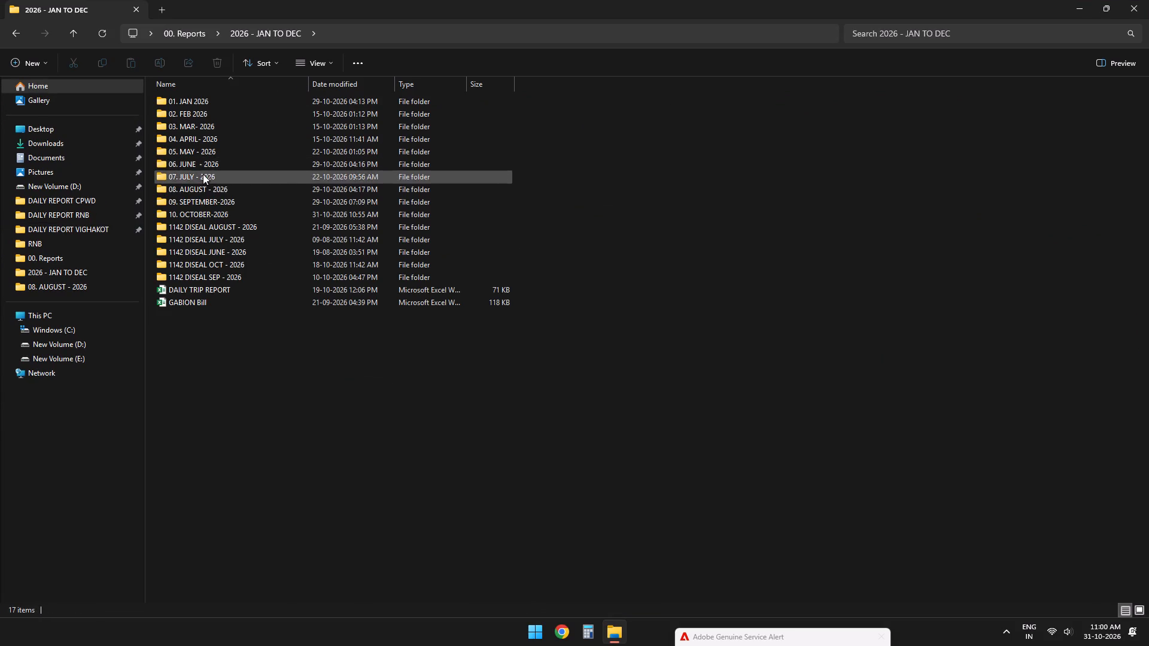
double_click(214, 214)
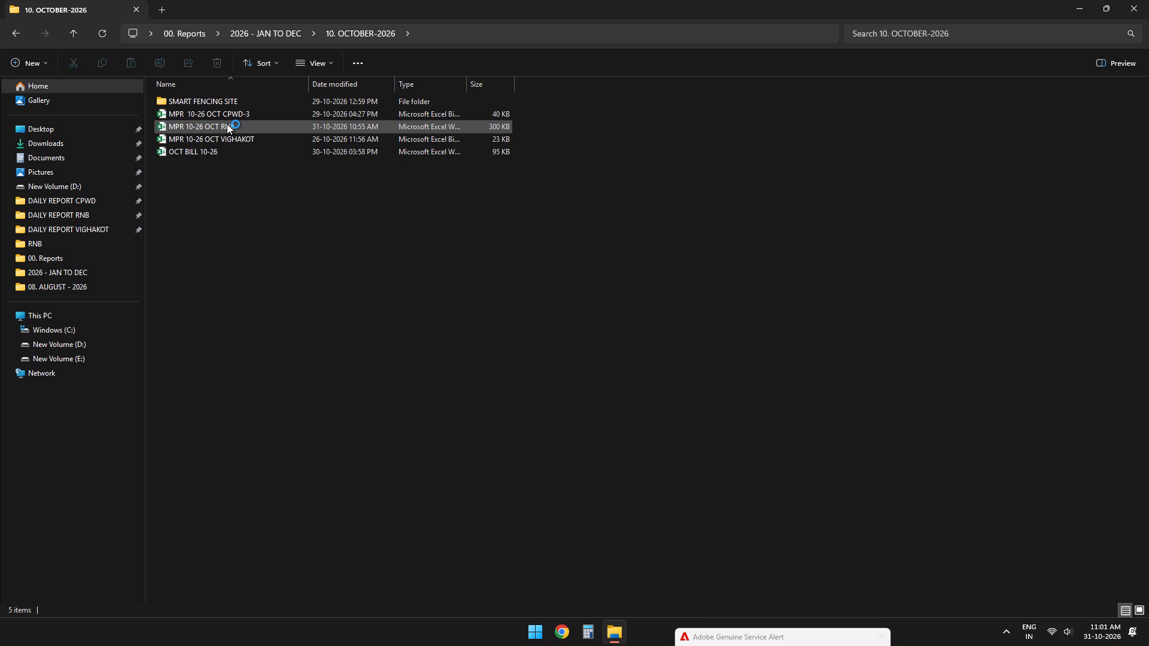
double_click(227, 124)
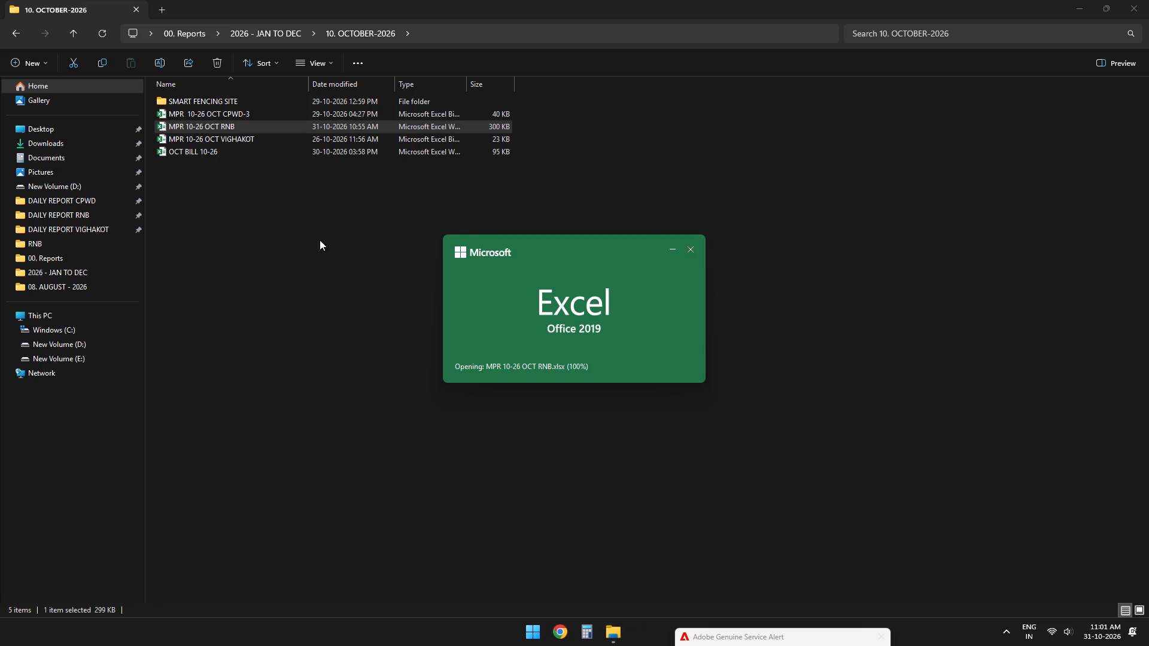
Check the latest entries on the STATEMENT sheet of the MPR 10-26 OCT RNB workbook and close the workbook.
click(101, 588)
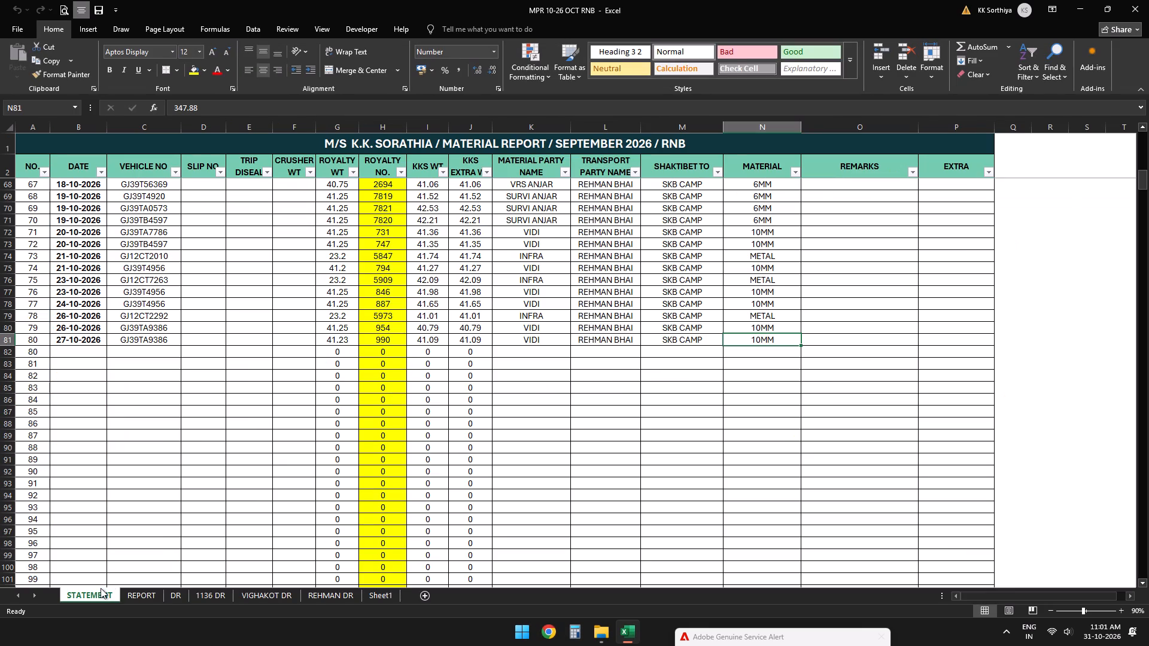
click(1148, 0)
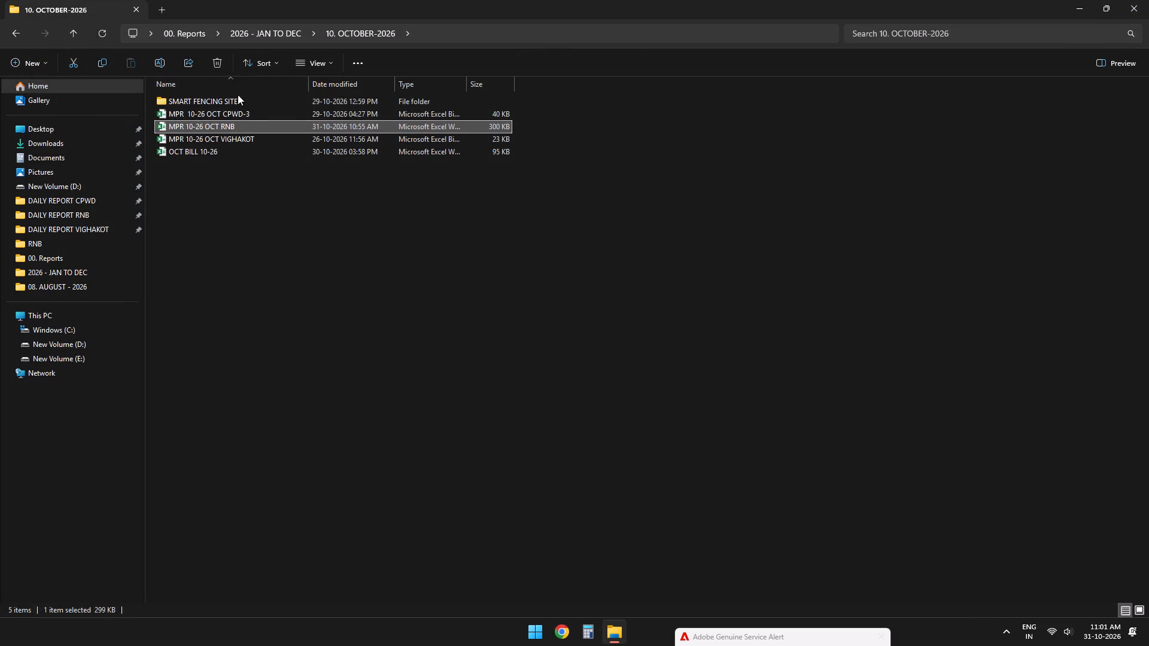
Open the MPR 10-26 OCT CPWD-3 workbook and set the TRANSPORT PARTY NAME filter to show all parties.
double_click(237, 114)
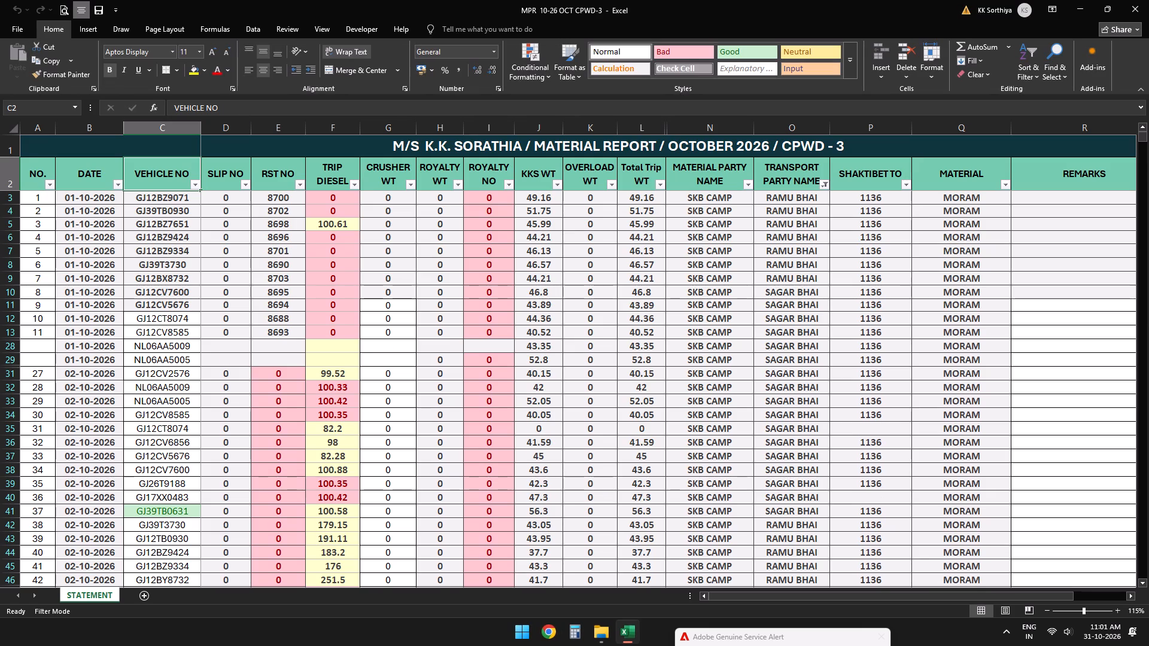
scroll(154, 436, down, 13)
scroll(156, 434, up, 1)
scroll(156, 434, down, 2)
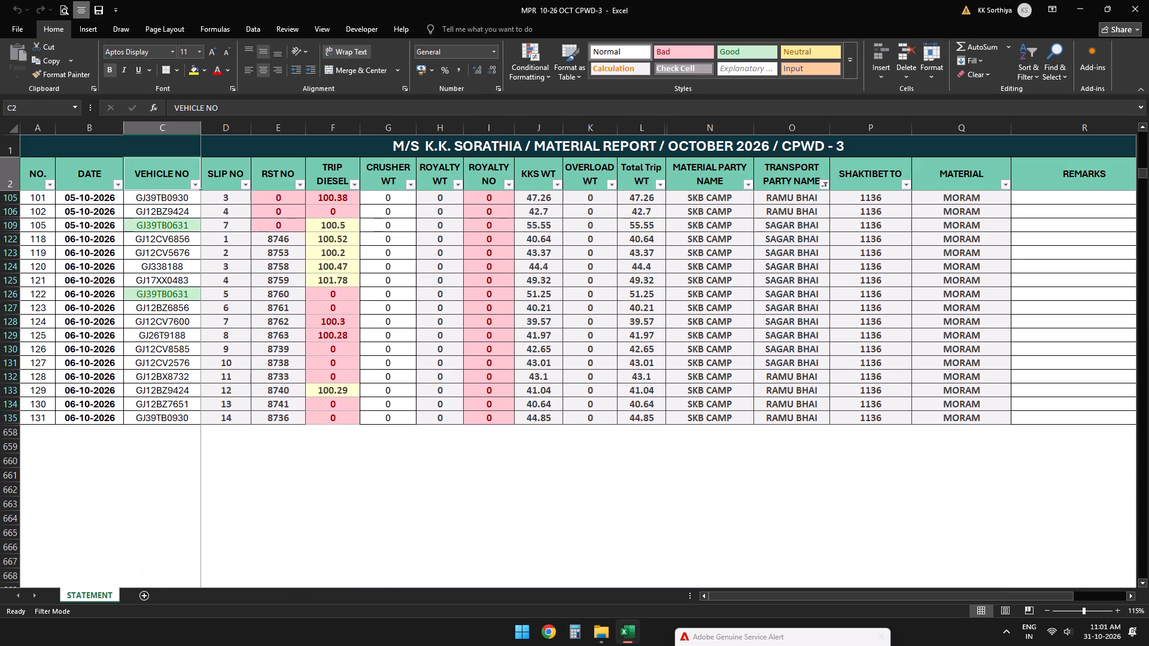
double_click(824, 186)
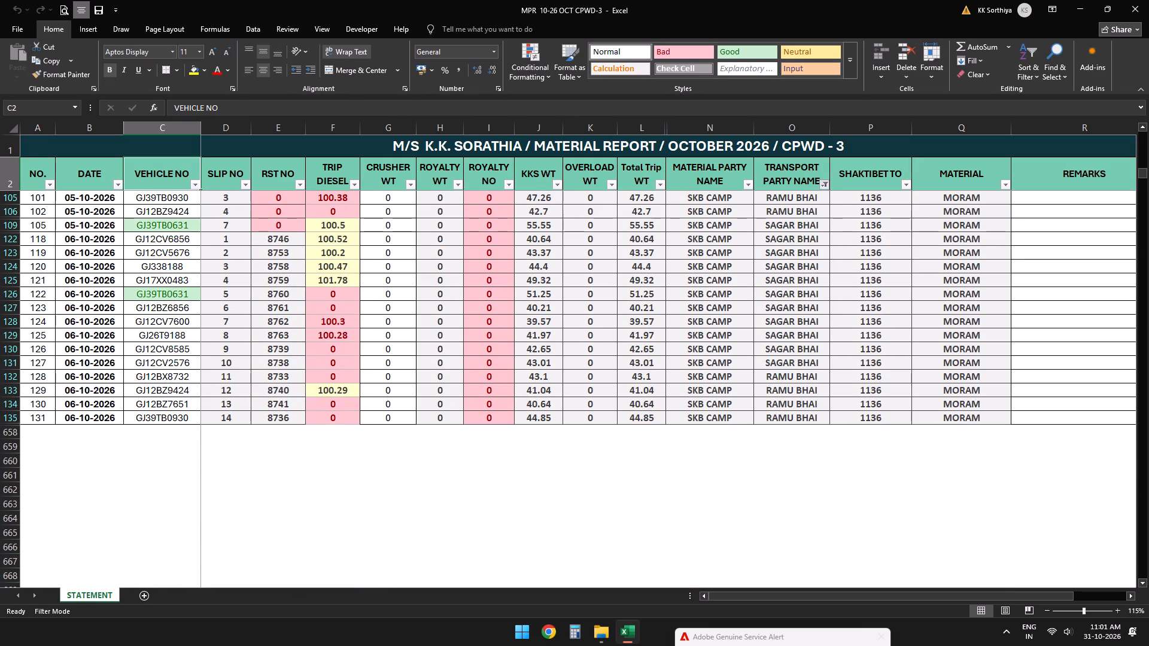
click(822, 187)
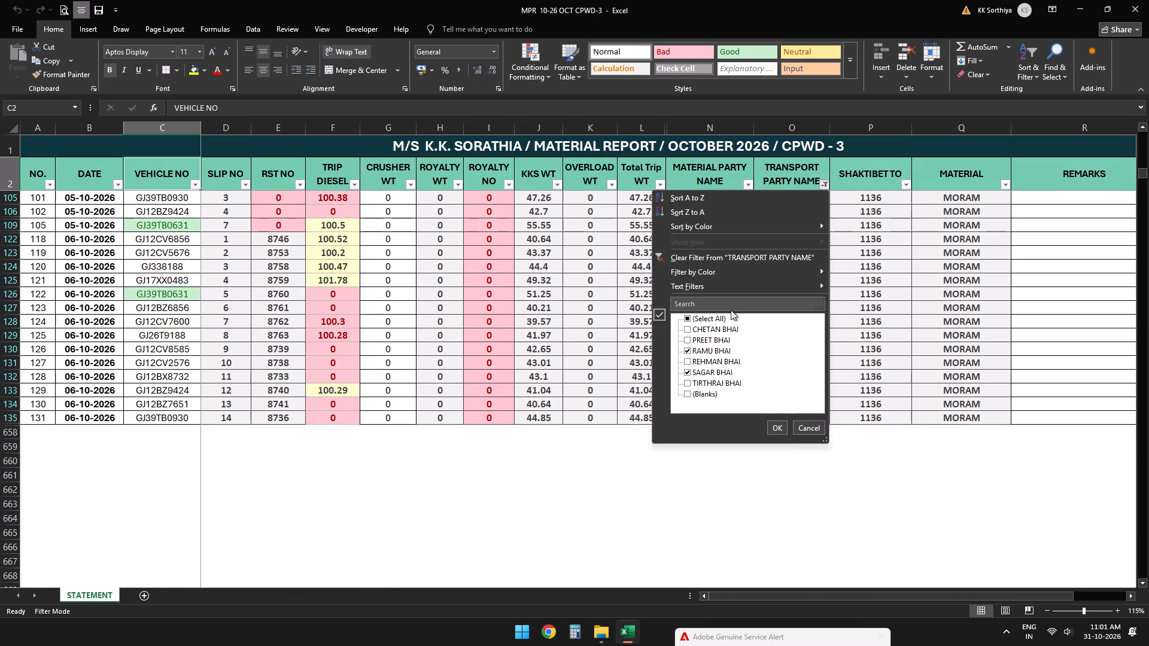
click(718, 315)
click(779, 429)
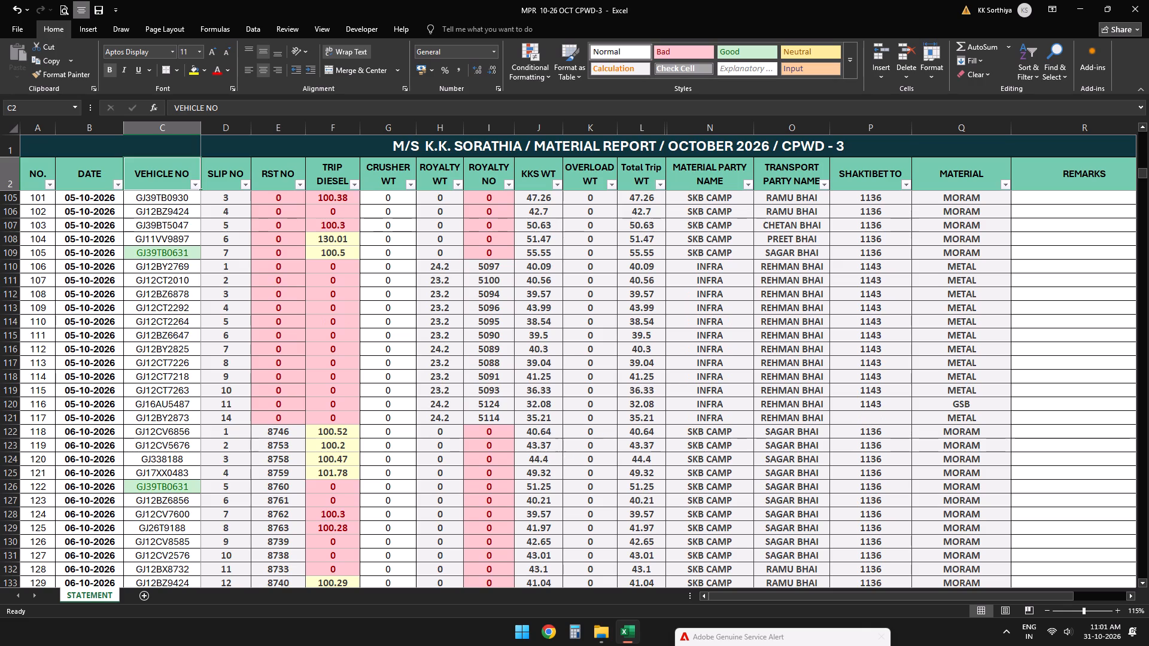
Review the CPWD-3 material report entries from early October down to the last filled rows.
scroll(391, 364, down, 3)
scroll(391, 364, up, 1)
scroll(391, 364, down, 4)
scroll(391, 364, up, 1)
scroll(391, 364, down, 9)
scroll(391, 364, up, 1)
scroll(391, 364, down, 1)
scroll(391, 364, up, 1)
scroll(391, 364, down, 4)
scroll(391, 364, up, 1)
scroll(391, 364, down, 8)
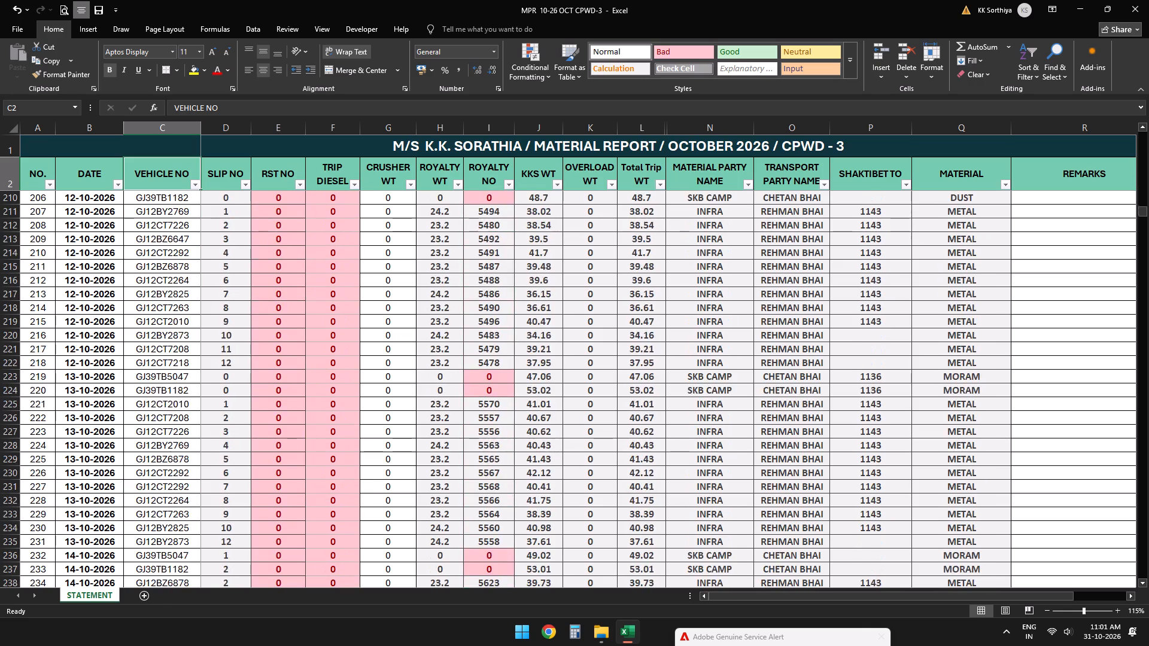
scroll(391, 364, down, 8)
scroll(391, 364, up, 1)
scroll(391, 364, down, 4)
scroll(391, 364, up, 1)
scroll(391, 364, down, 16)
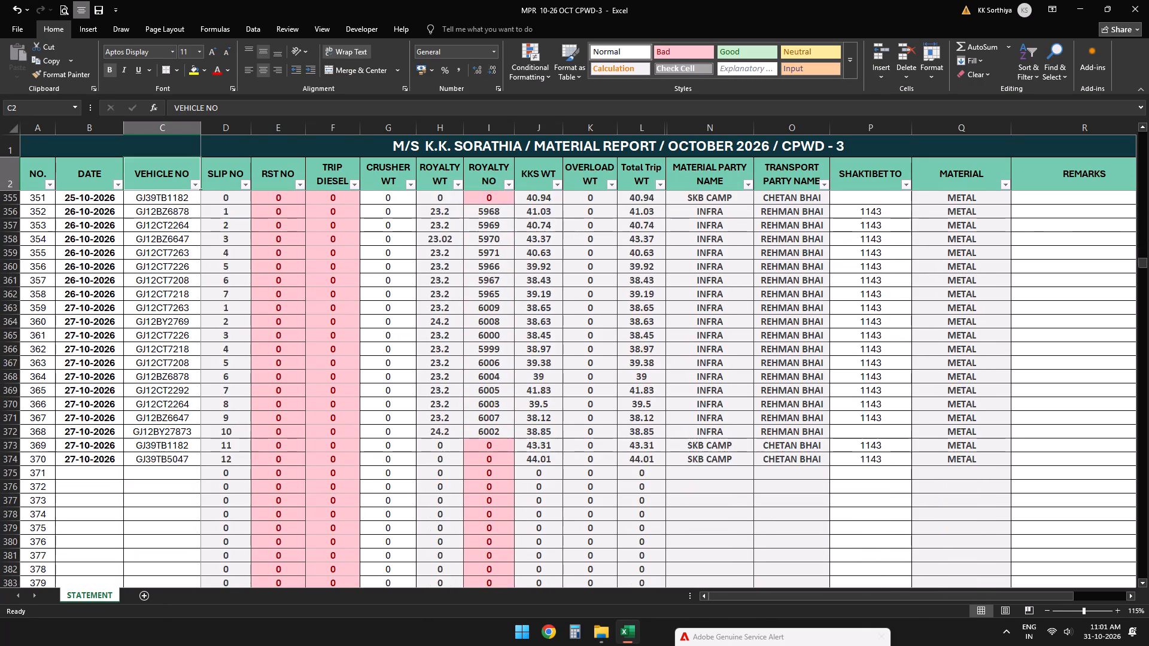
scroll(396, 355, up, 1)
scroll(396, 355, down, 4)
Save the MPR 10-26 OCT CPWD-3 workbook and close it.
key(ctrl+s)
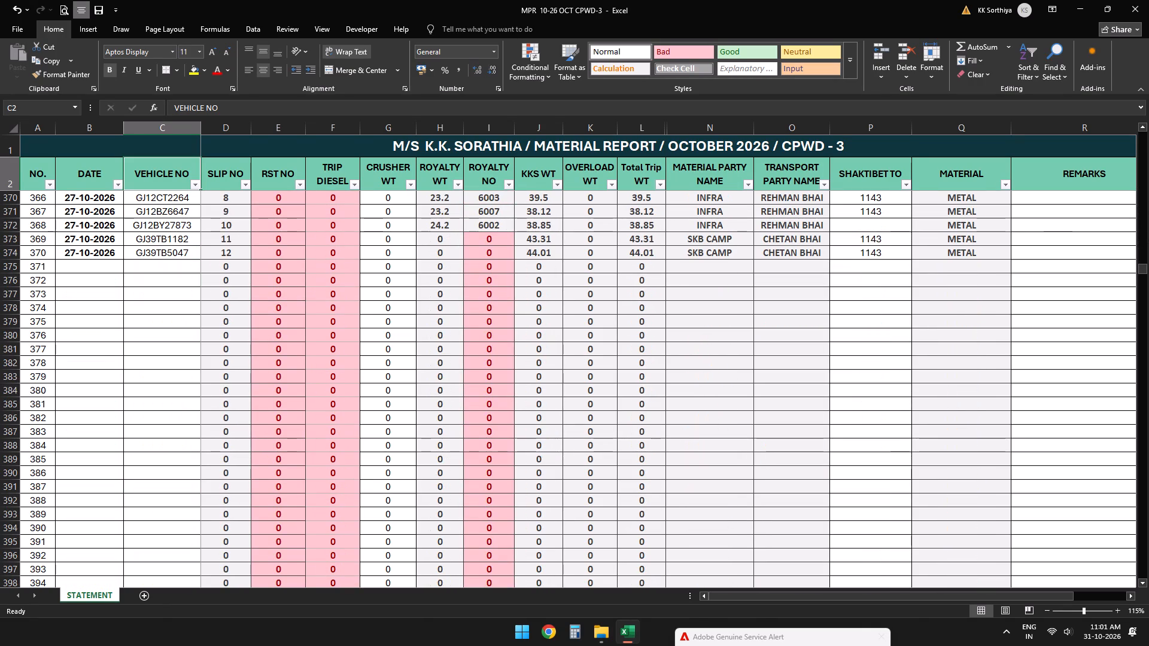
click(1148, 0)
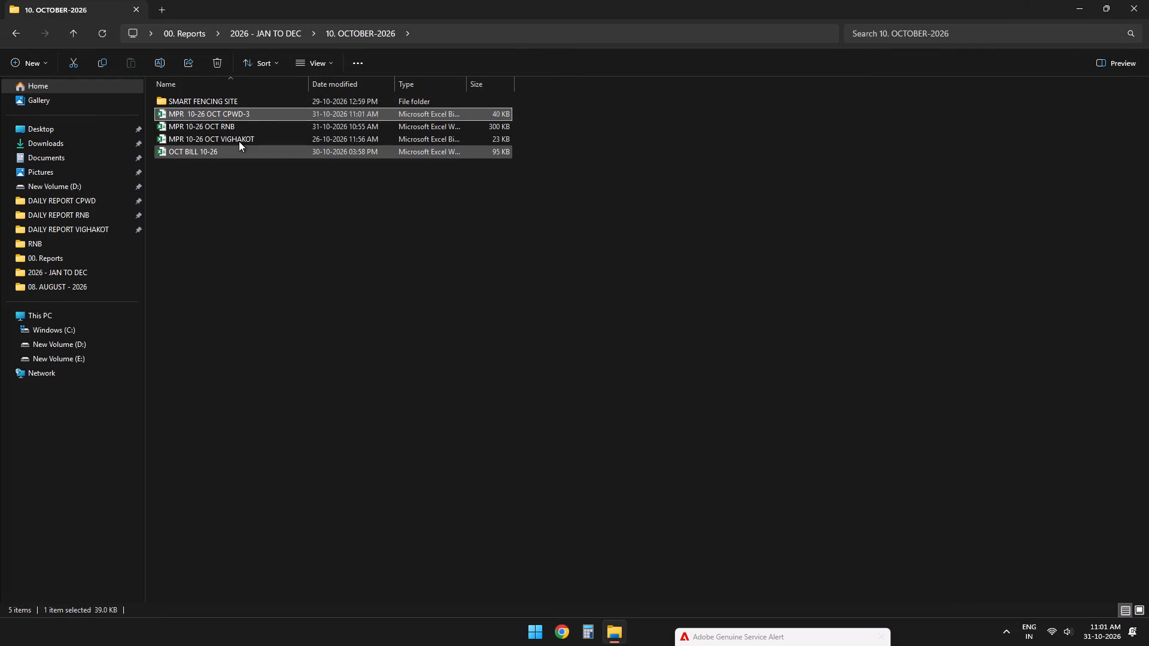
Open the MPR 10-26 OCT VIGHAKOT workbook, check its October STATEMENT entries and close it.
double_click(239, 141)
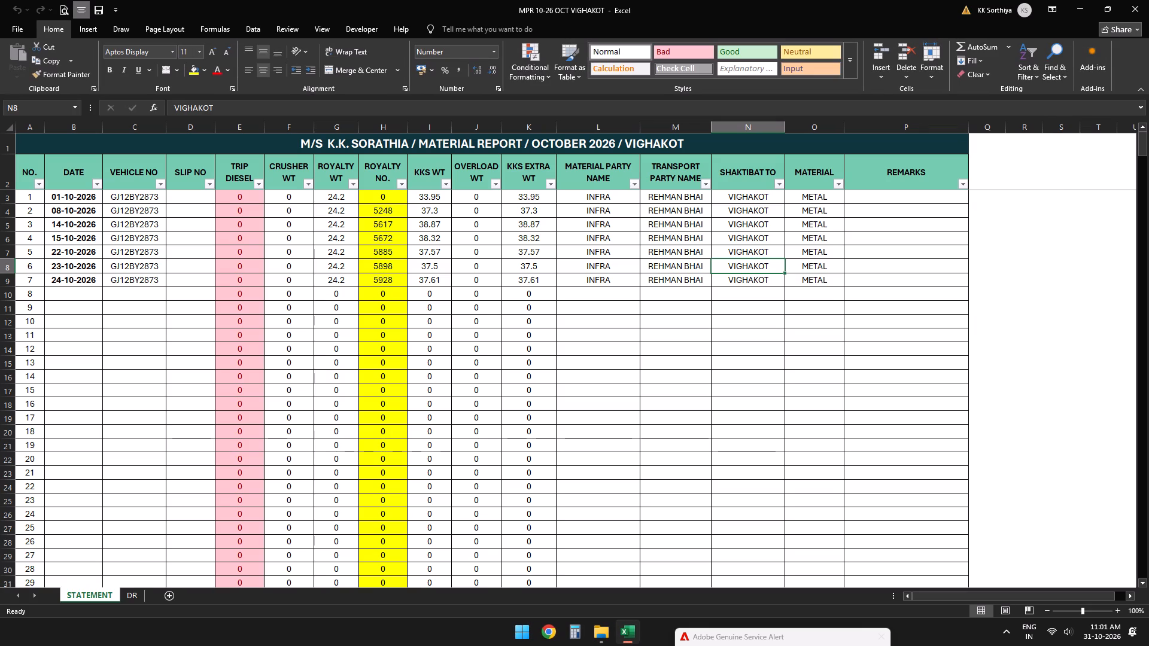
scroll(484, 254, up, 4)
scroll(418, 268, up, 1)
click(1148, 0)
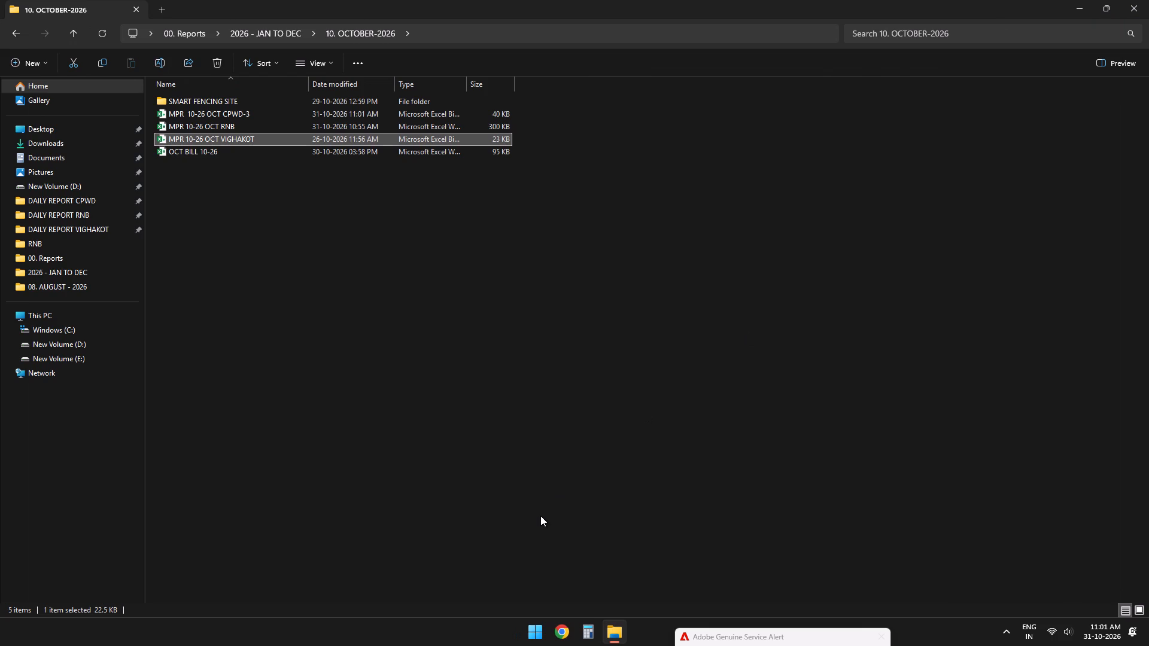
Reopen the MPR 10-26 OCT CPWD-3 workbook, check its last dated entries and close it.
double_click(268, 111)
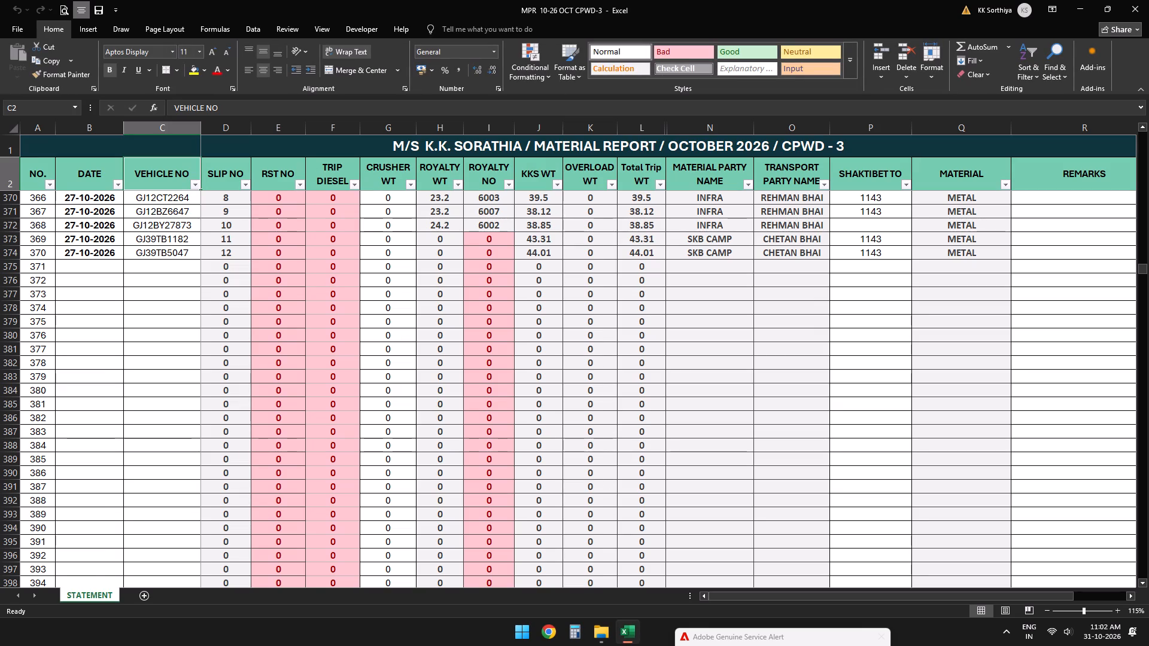
click(1148, 0)
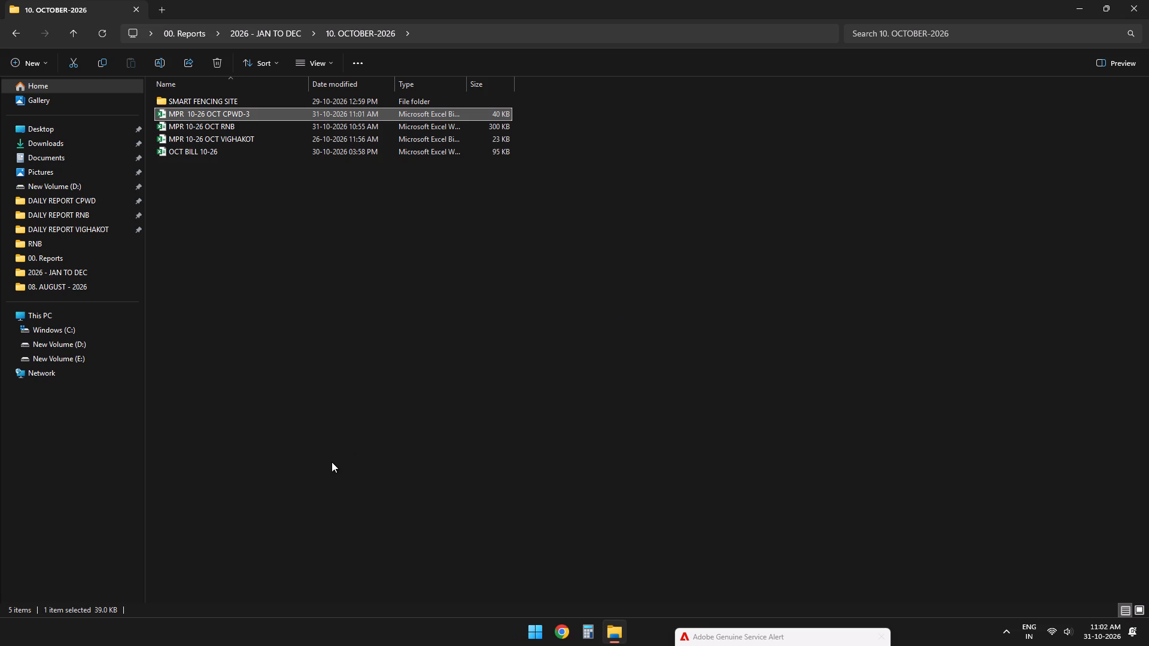
Check the contents of the SMART FENCING SITE folder and return to the 10. OCTOBER-2026 folder.
double_click(269, 107)
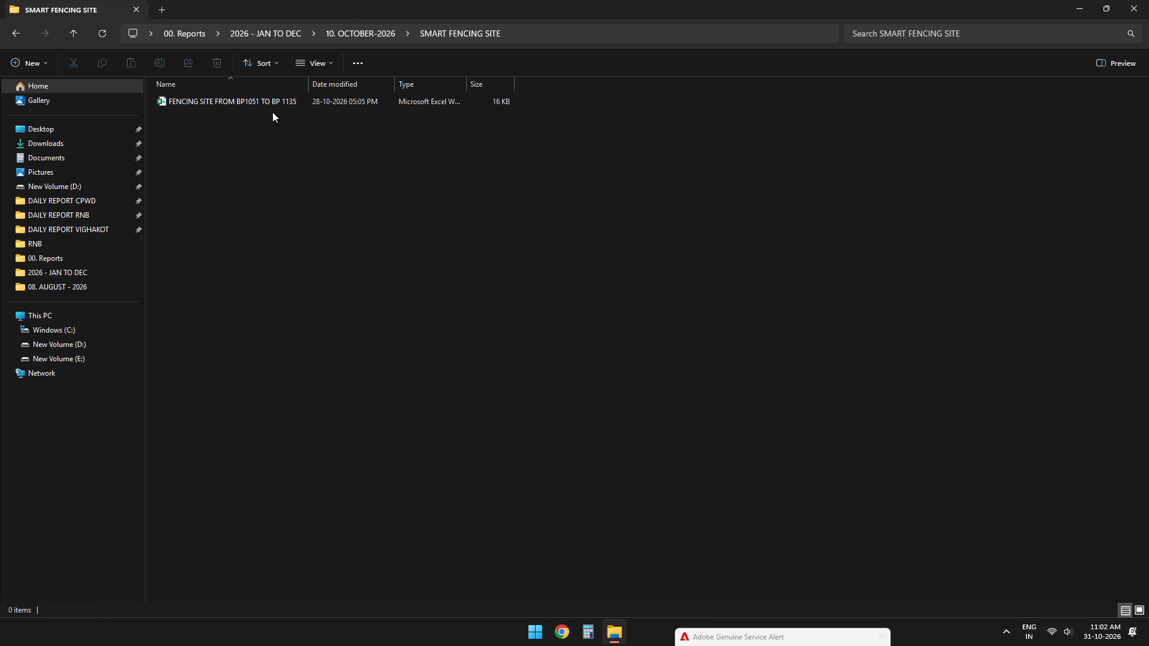
click(5, 29)
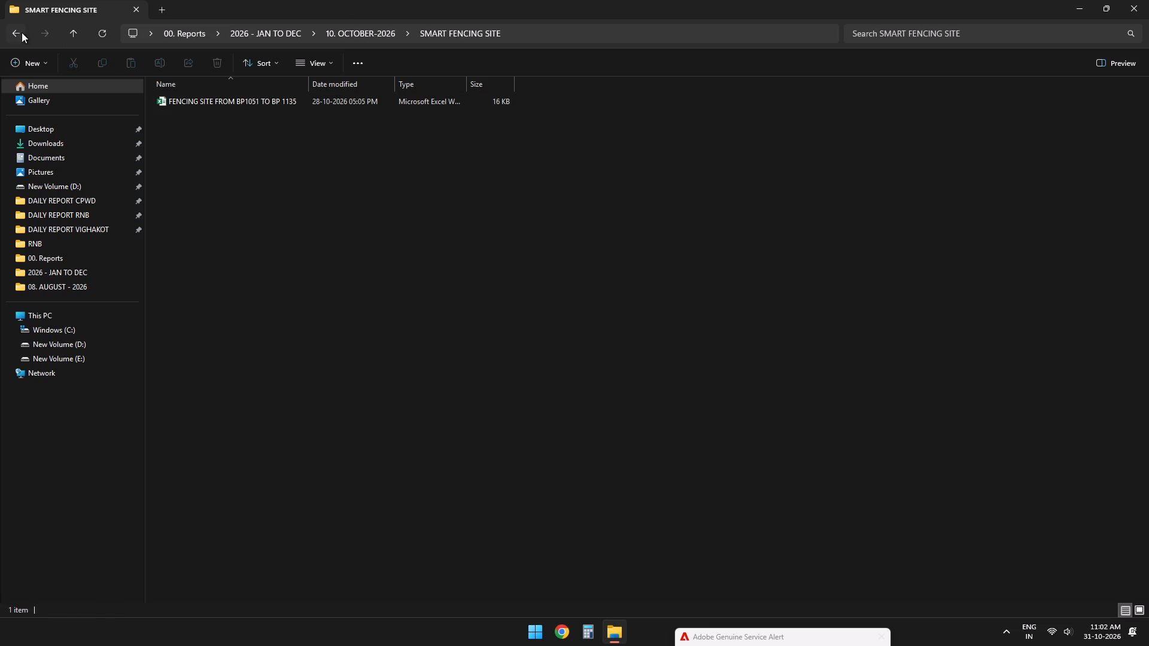
click(22, 32)
Open the MPR 10-26 OCT CPWD-3 workbook from the 10. OCTOBER-2026 folder.
double_click(197, 115)
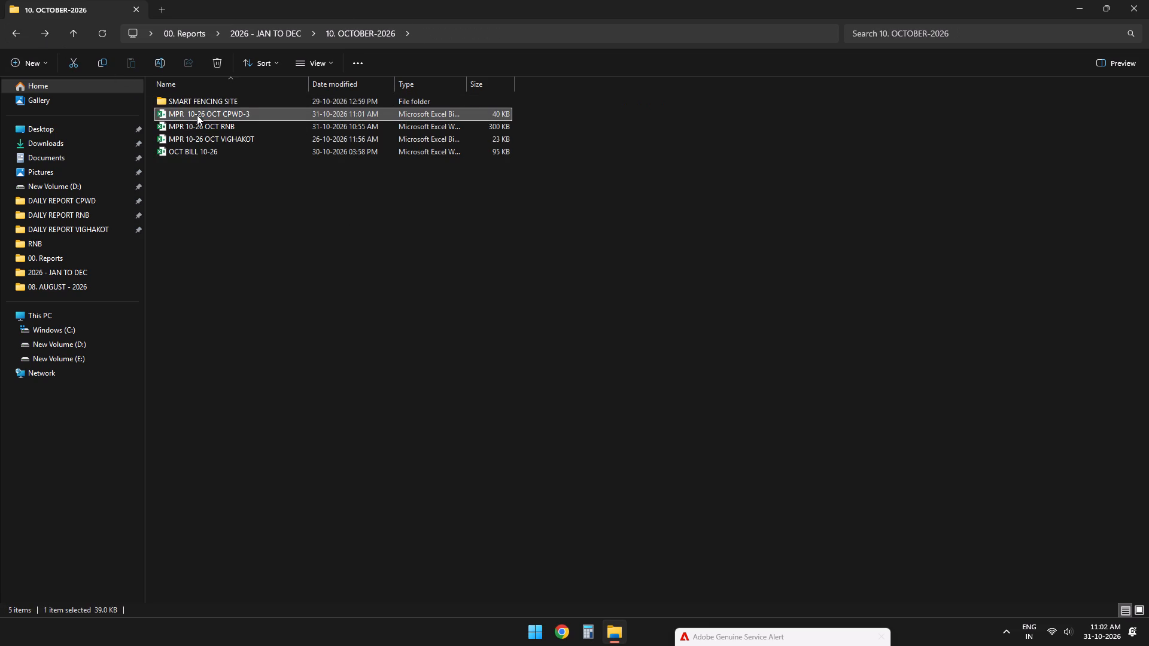
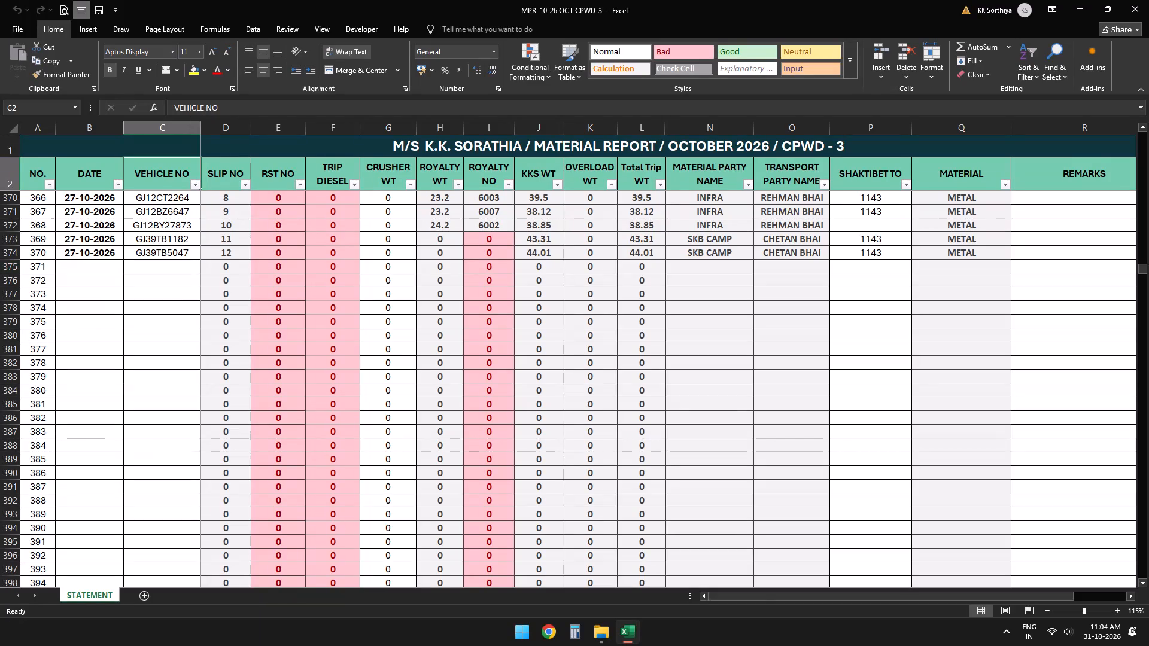
Enter the date 28-10-2026 for entries 371 to 375 in the CPWD-3 STATEMENT sheet.
click(89, 264)
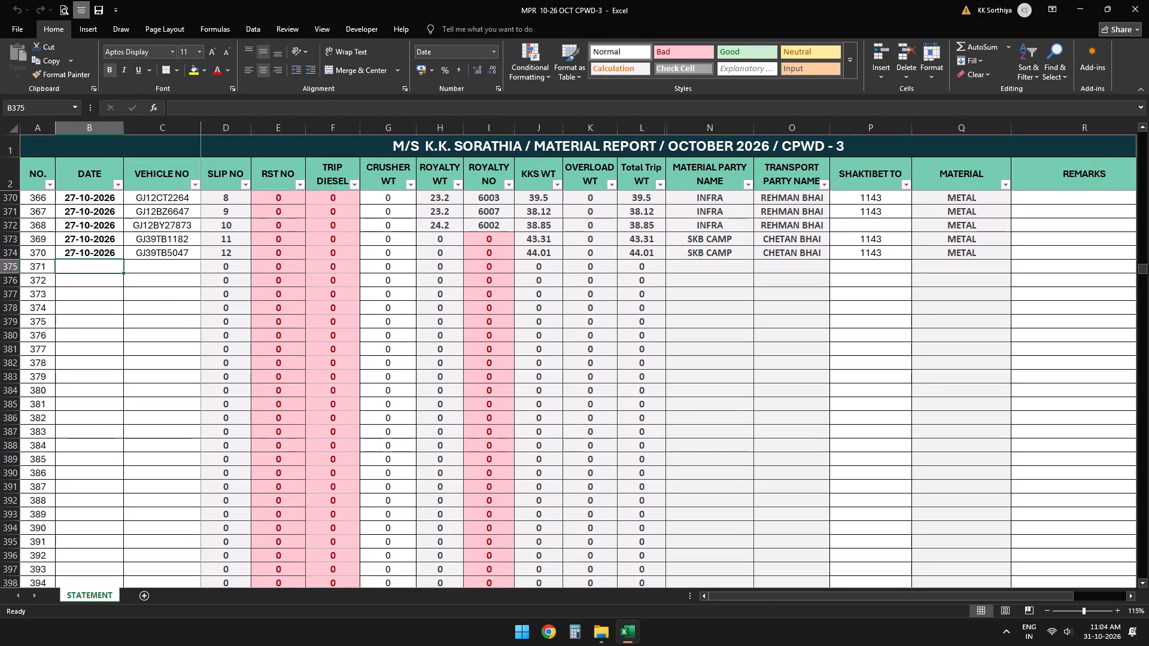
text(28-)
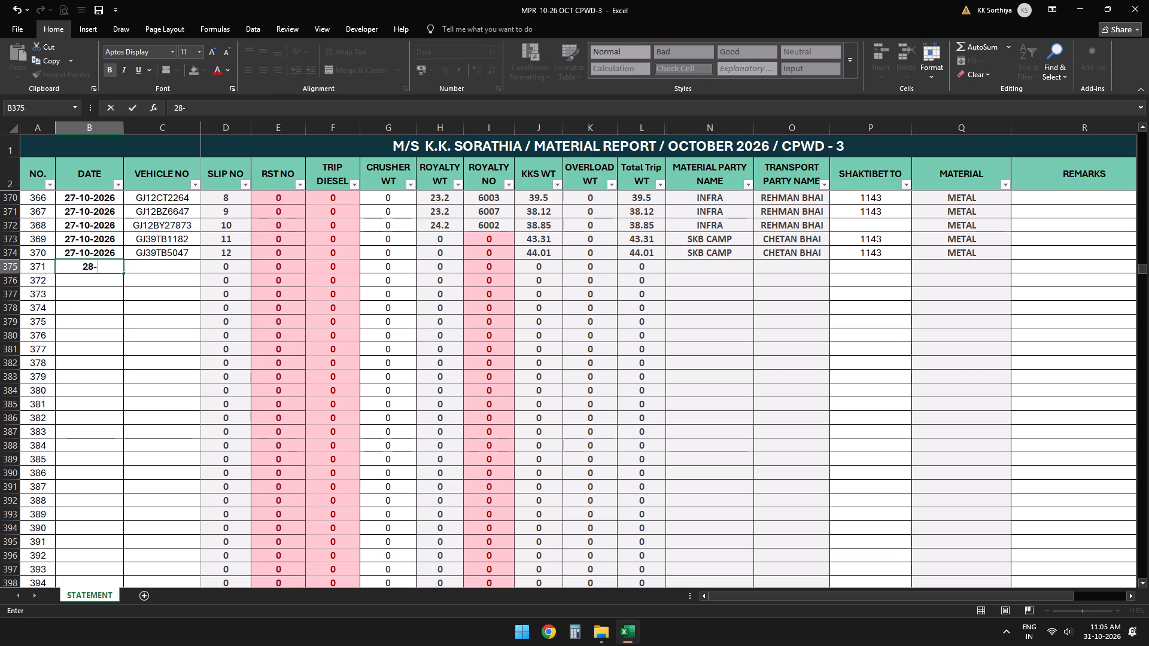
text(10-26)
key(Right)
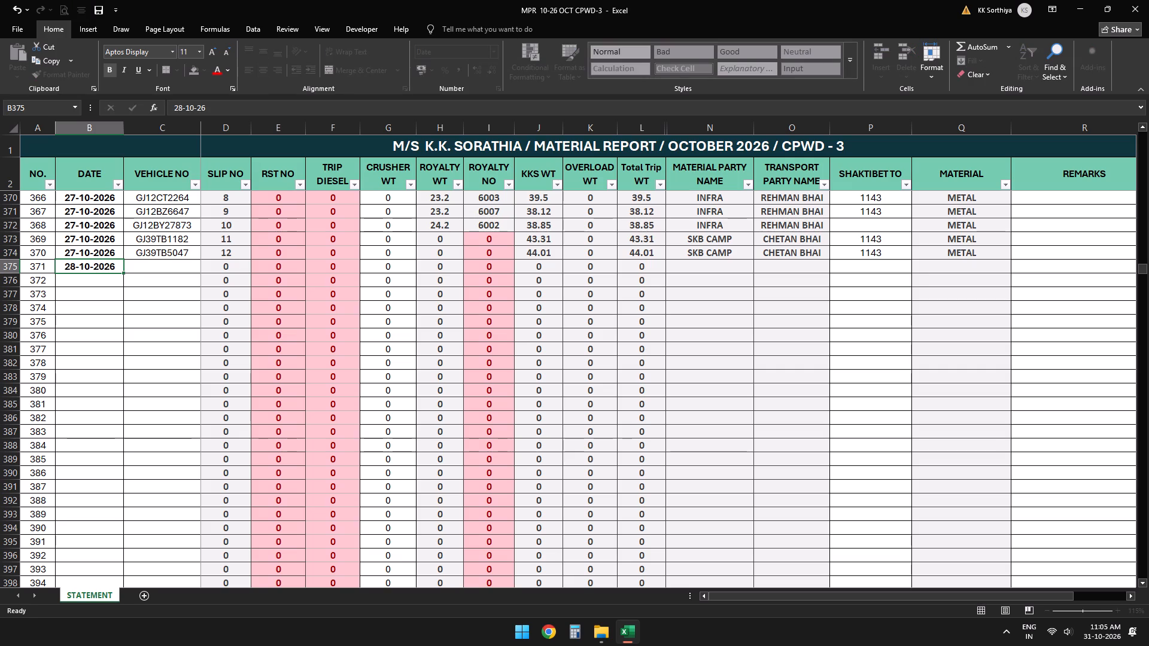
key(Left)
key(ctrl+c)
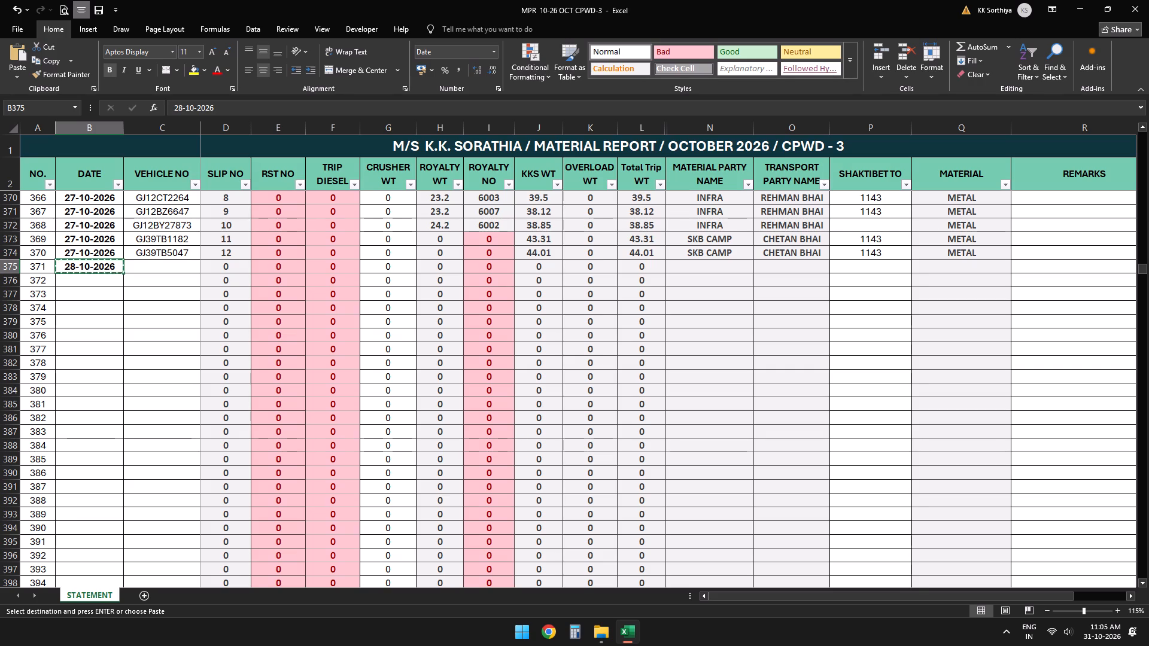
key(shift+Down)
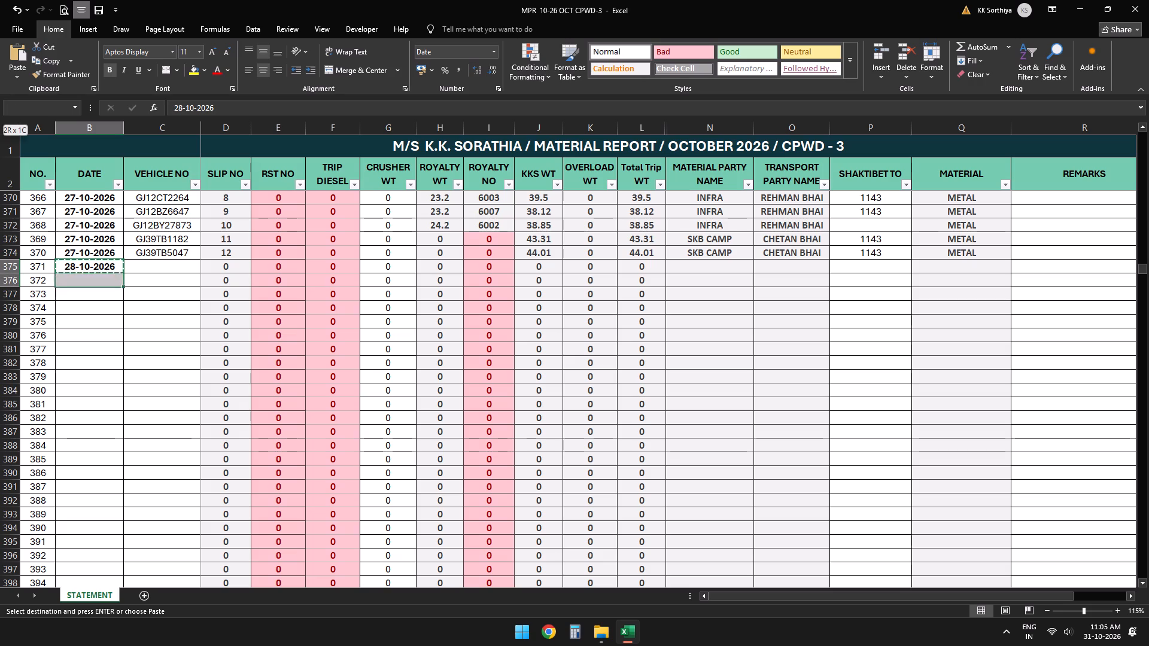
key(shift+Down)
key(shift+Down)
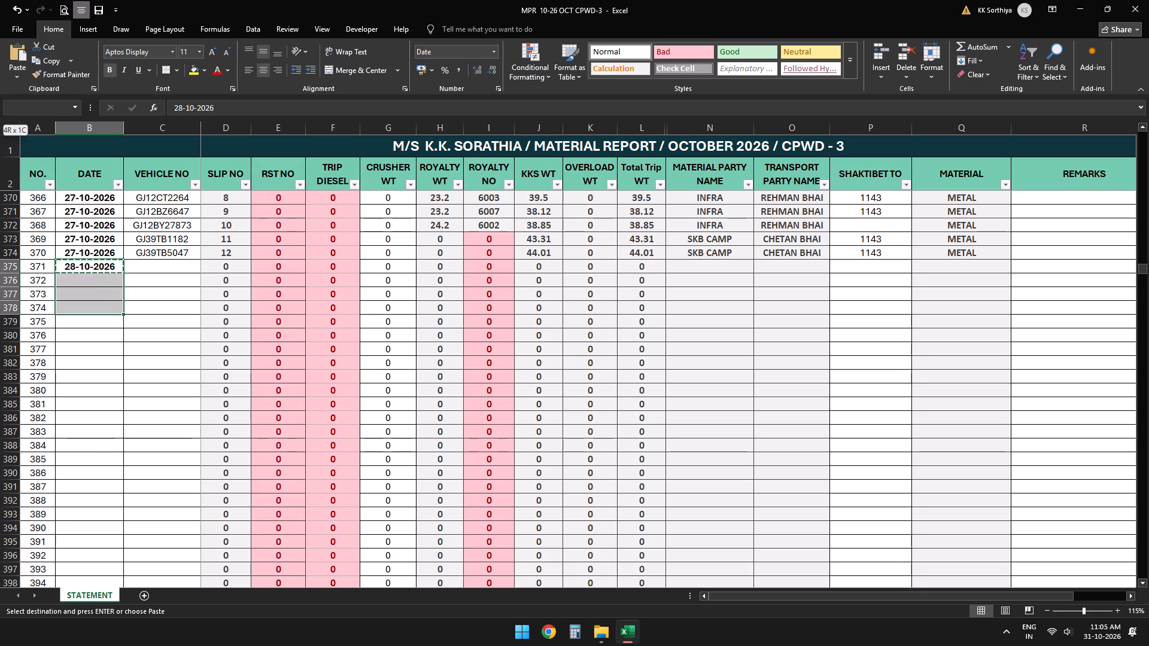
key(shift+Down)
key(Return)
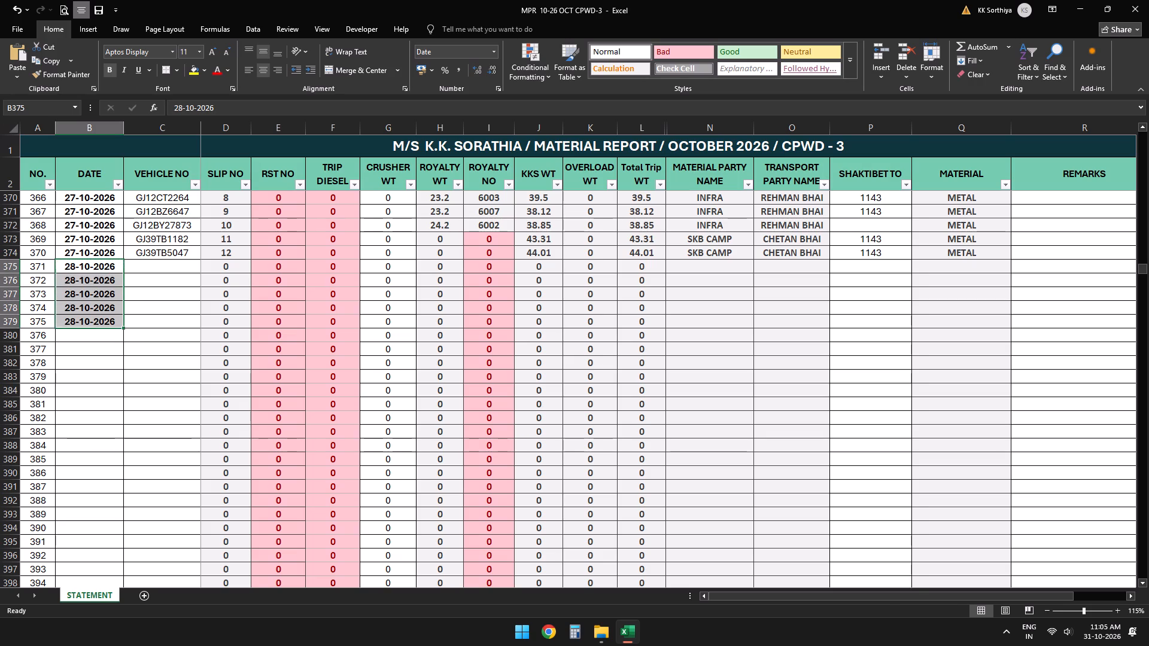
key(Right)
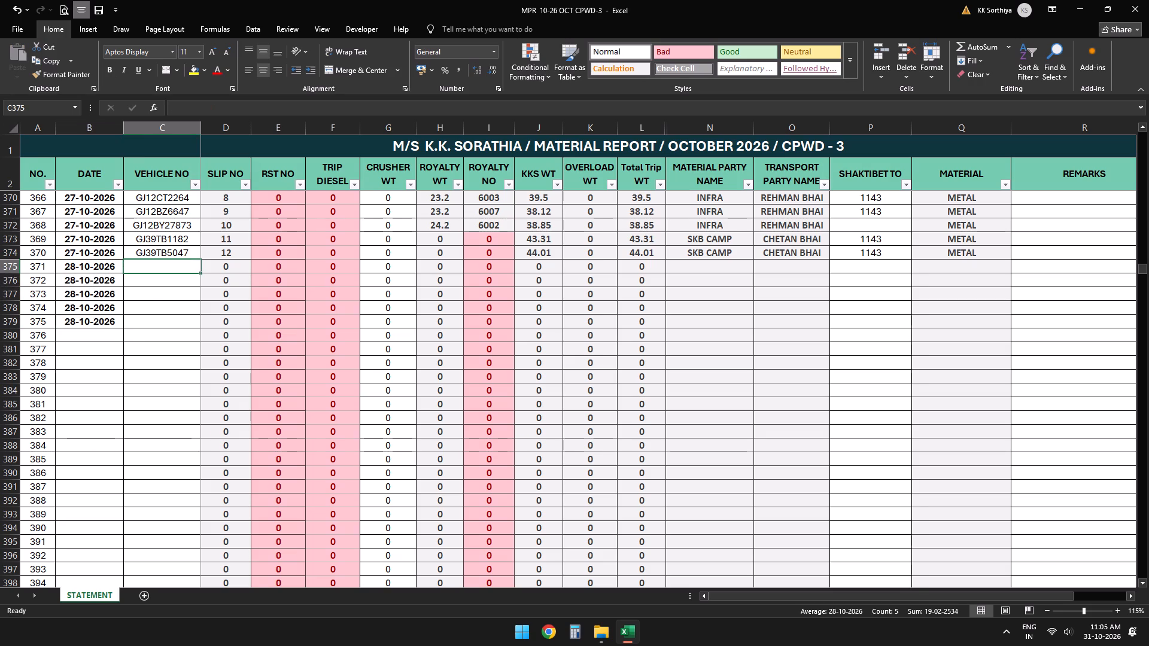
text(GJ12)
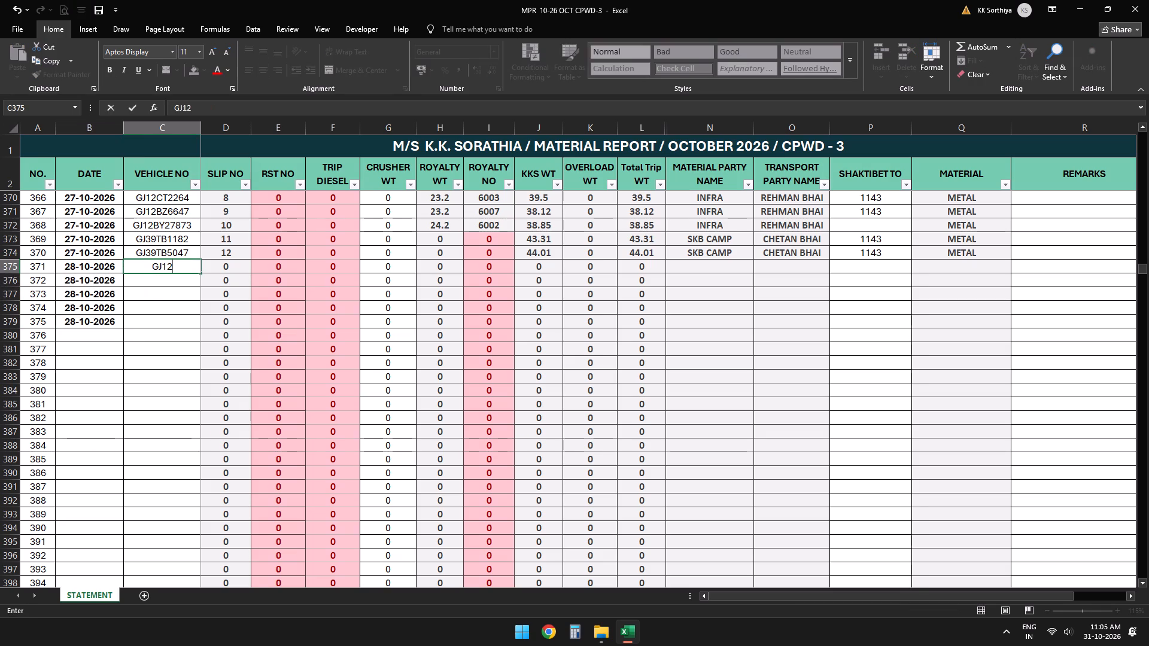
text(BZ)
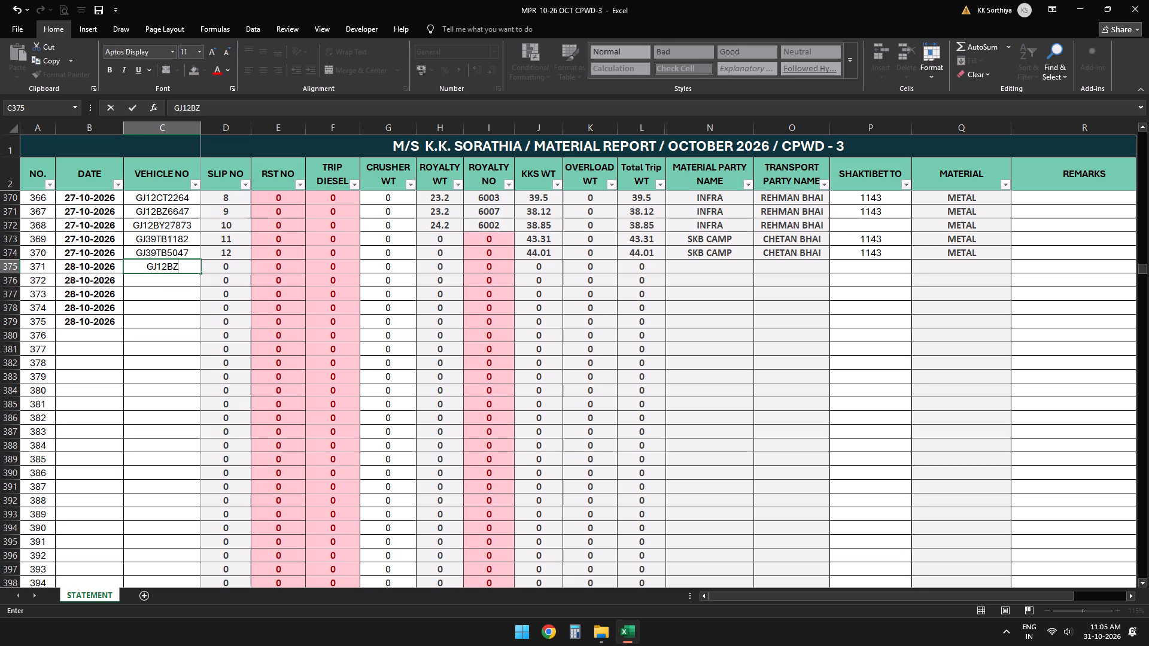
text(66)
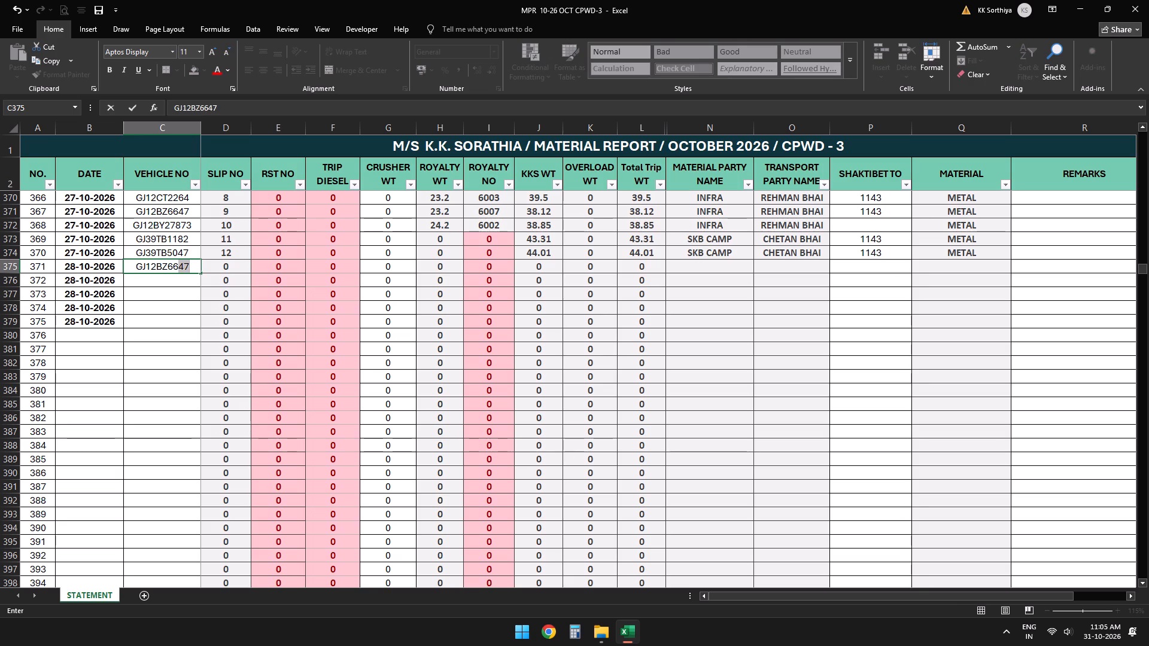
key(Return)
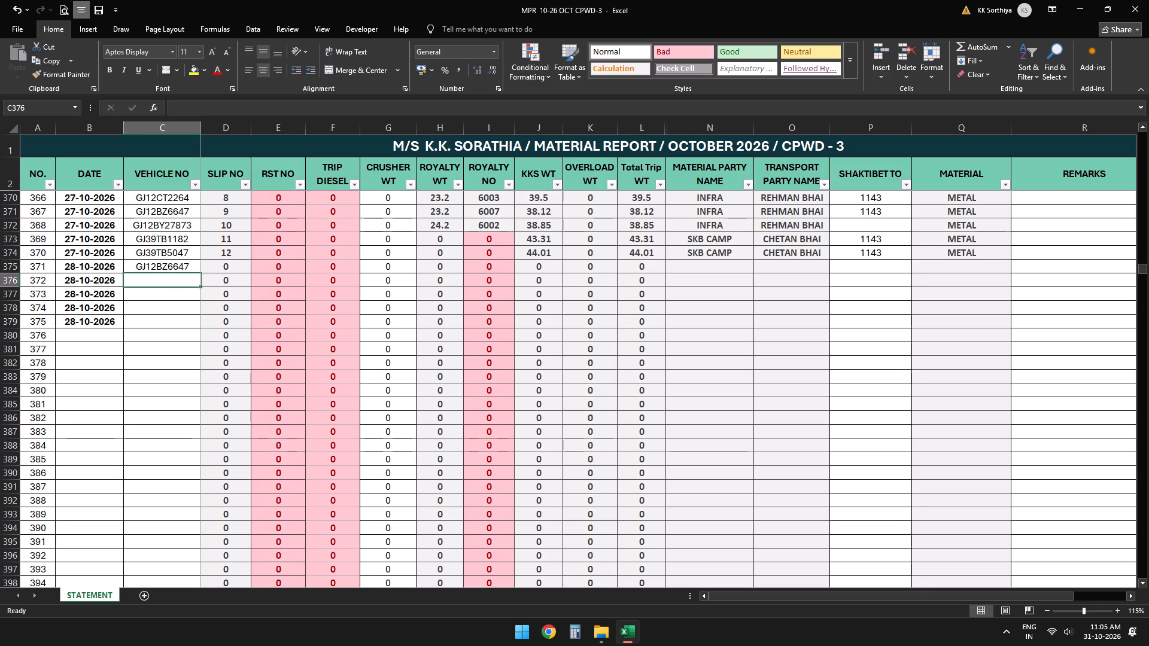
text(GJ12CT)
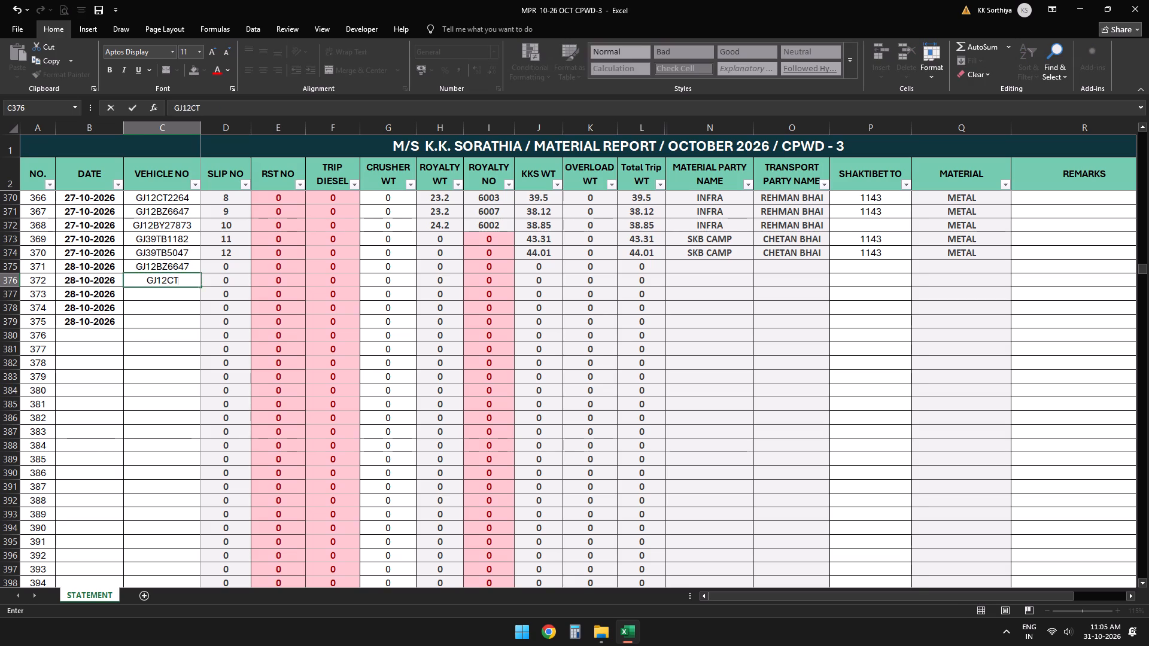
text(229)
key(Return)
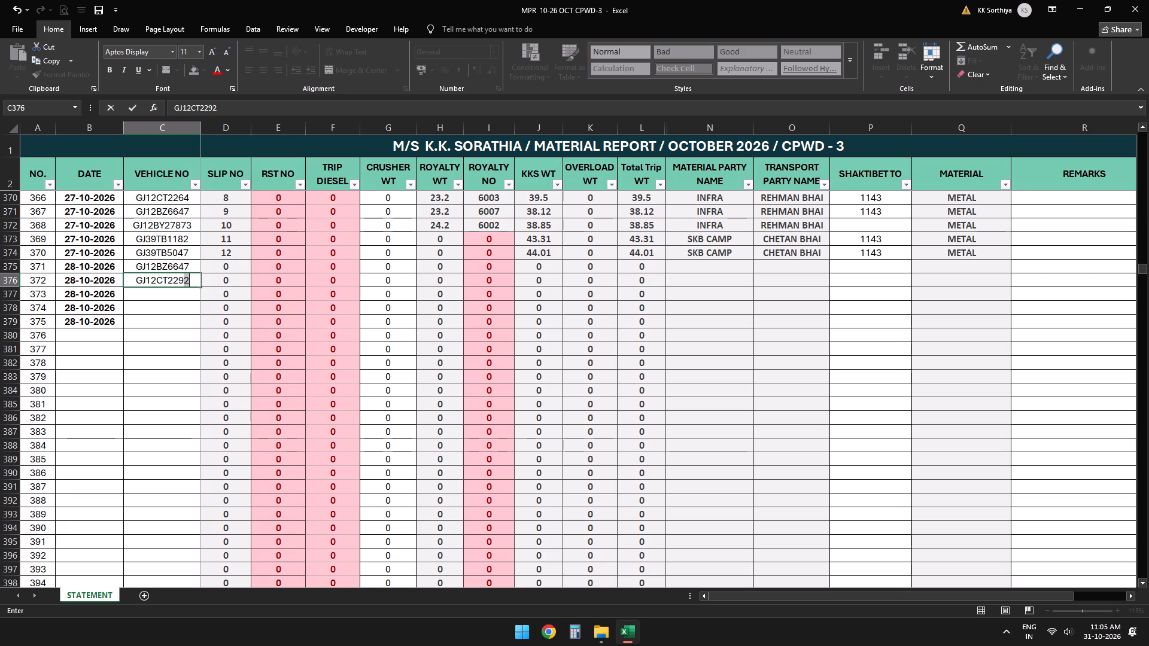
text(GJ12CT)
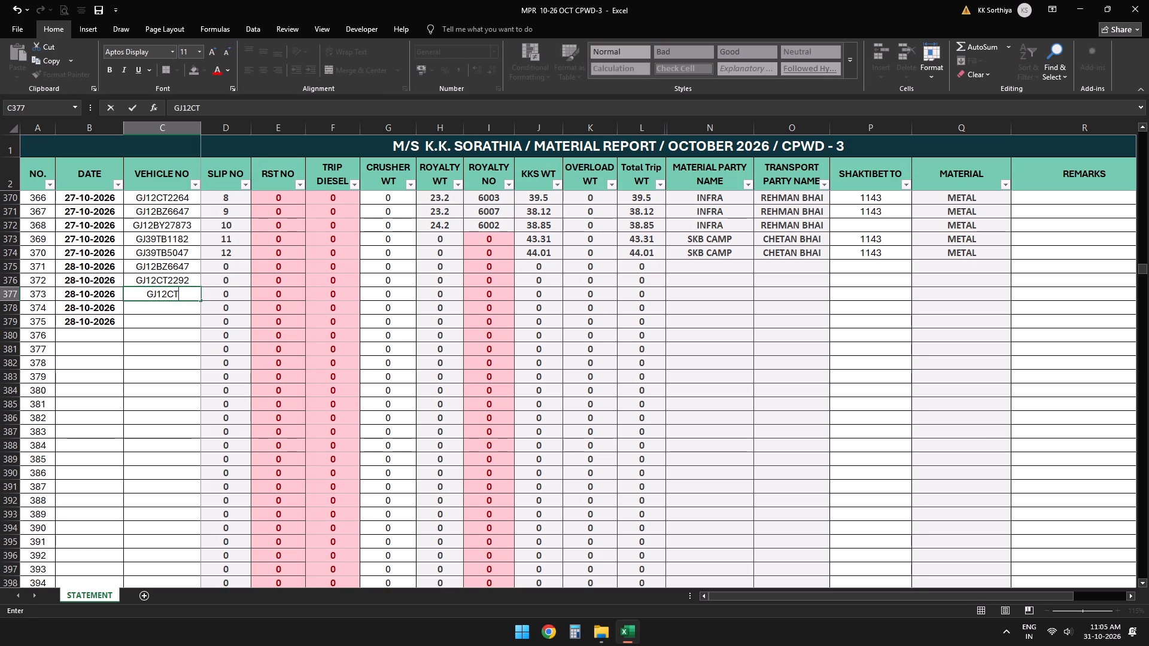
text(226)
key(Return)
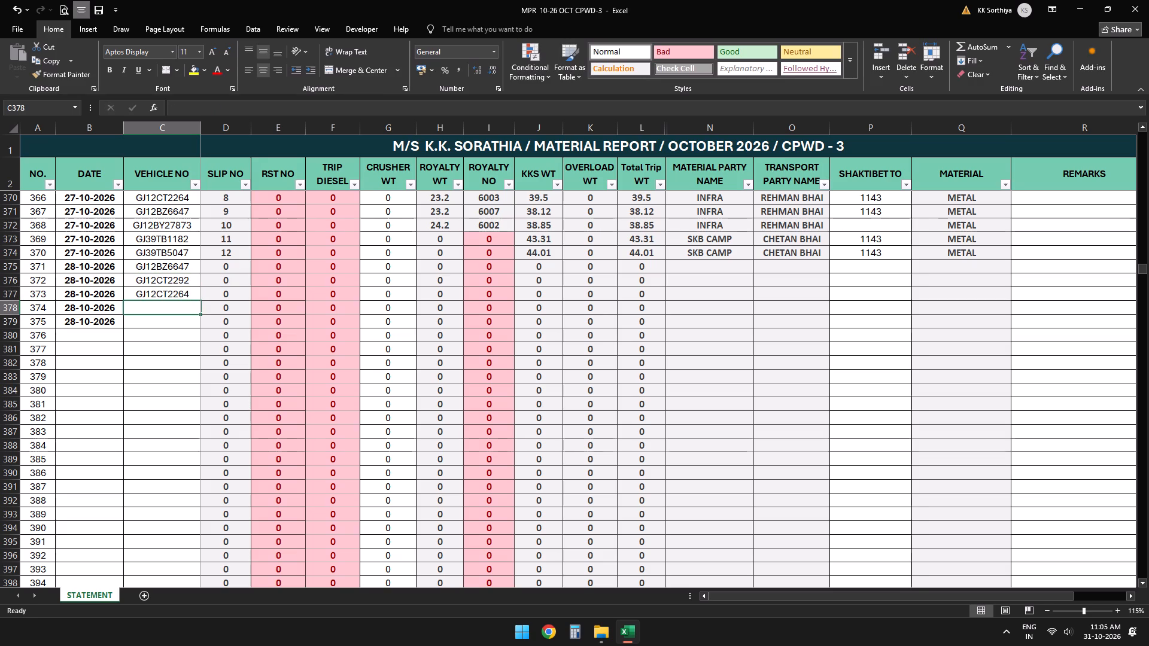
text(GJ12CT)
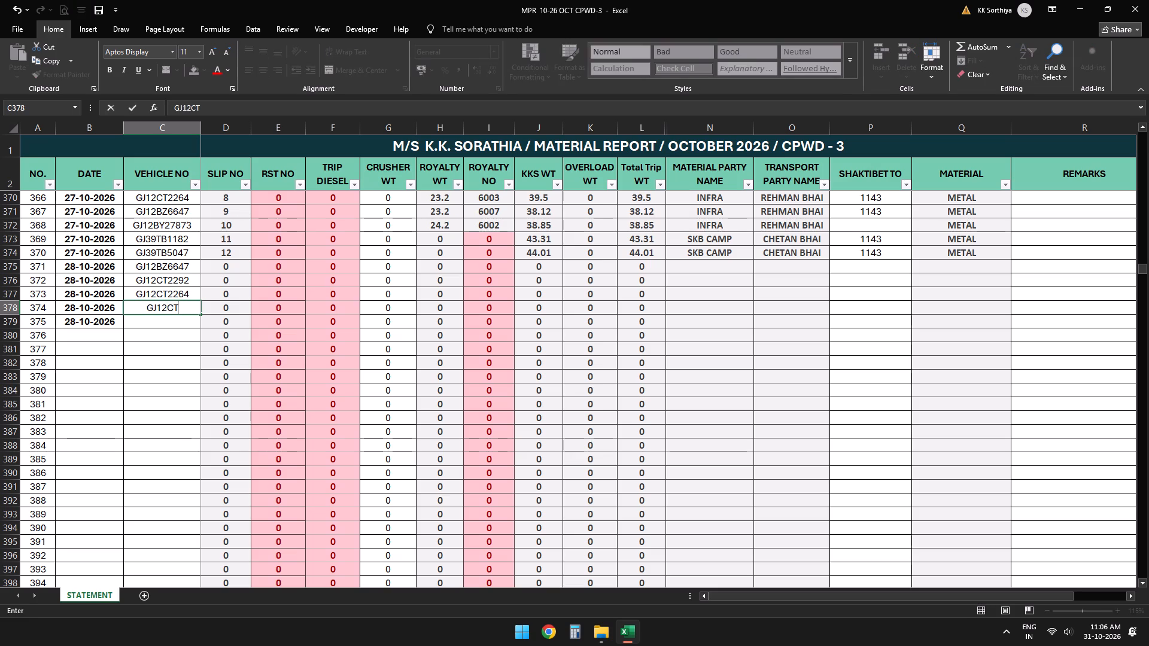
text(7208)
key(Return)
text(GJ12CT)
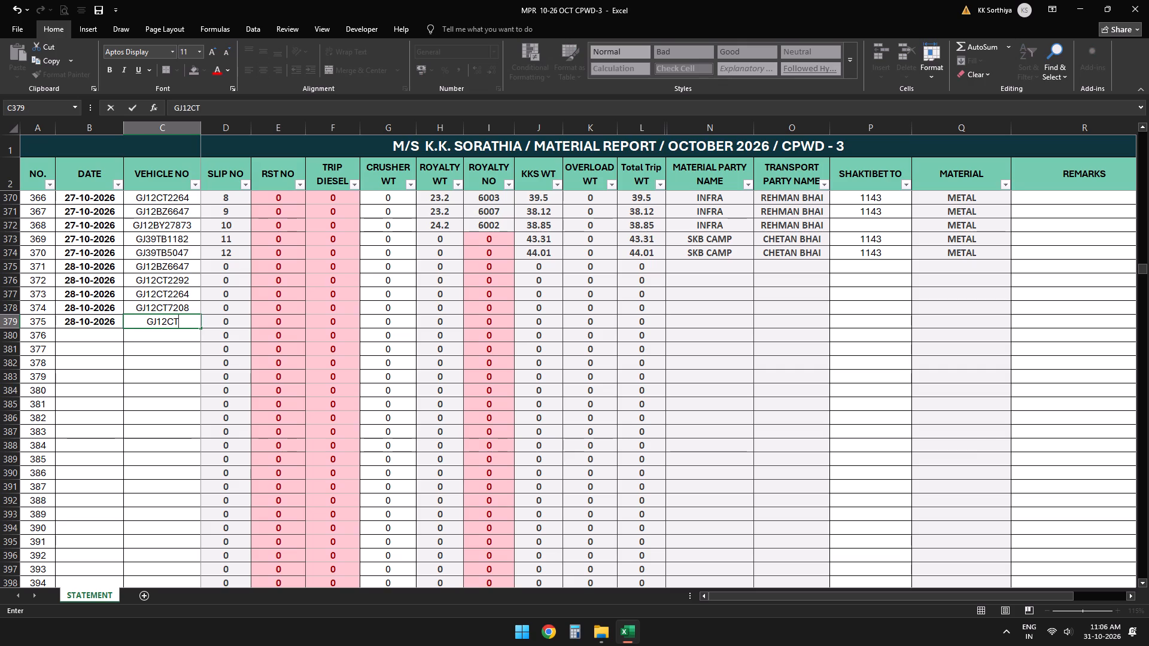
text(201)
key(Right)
Enter slip numbers 7 and 8 for entries 371 and 372.
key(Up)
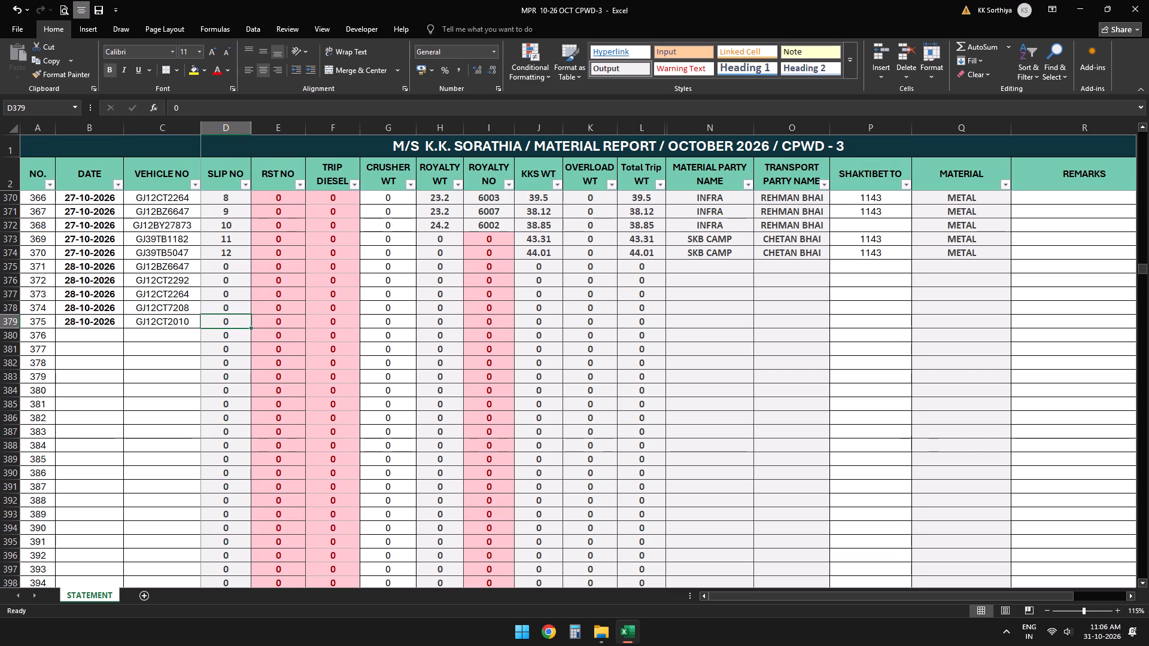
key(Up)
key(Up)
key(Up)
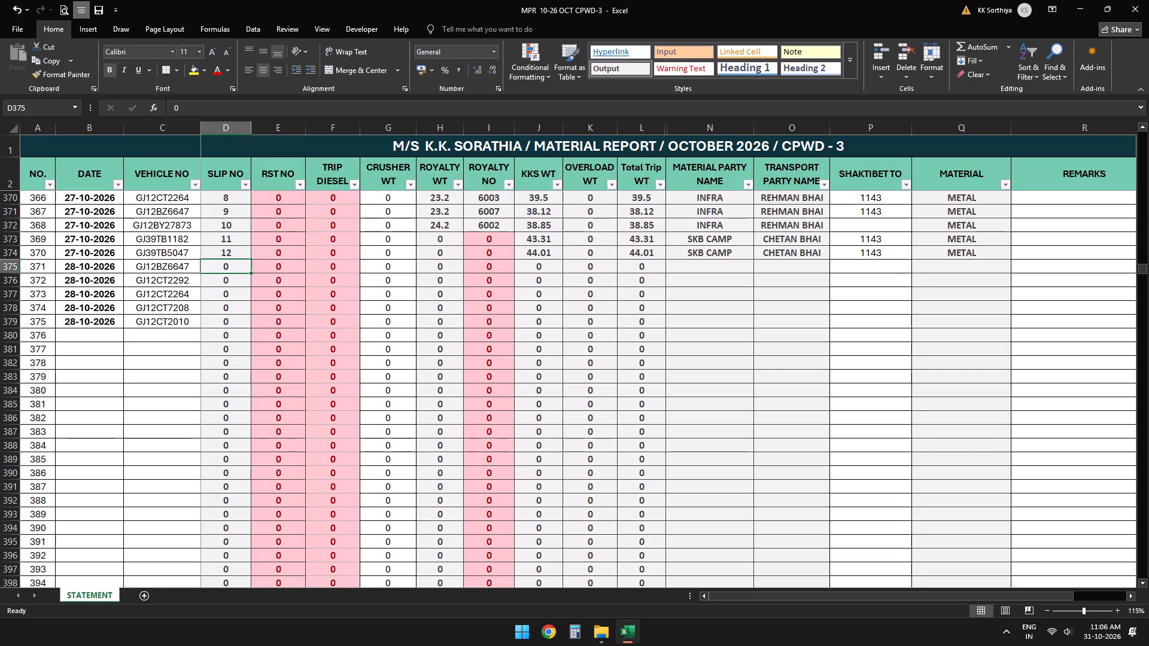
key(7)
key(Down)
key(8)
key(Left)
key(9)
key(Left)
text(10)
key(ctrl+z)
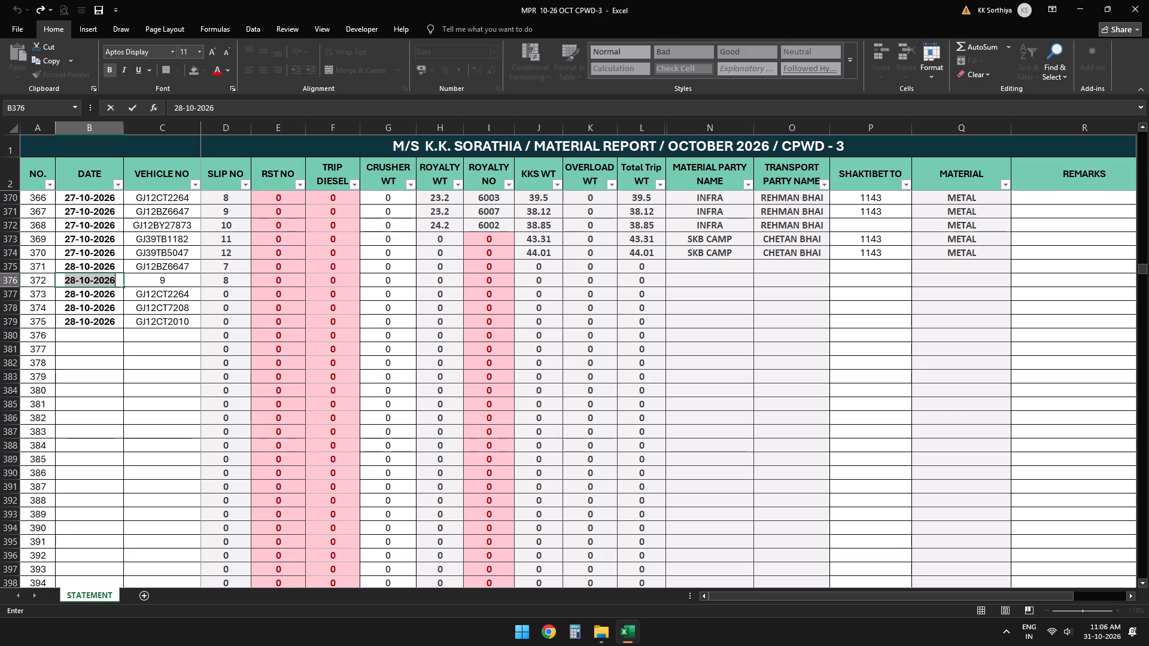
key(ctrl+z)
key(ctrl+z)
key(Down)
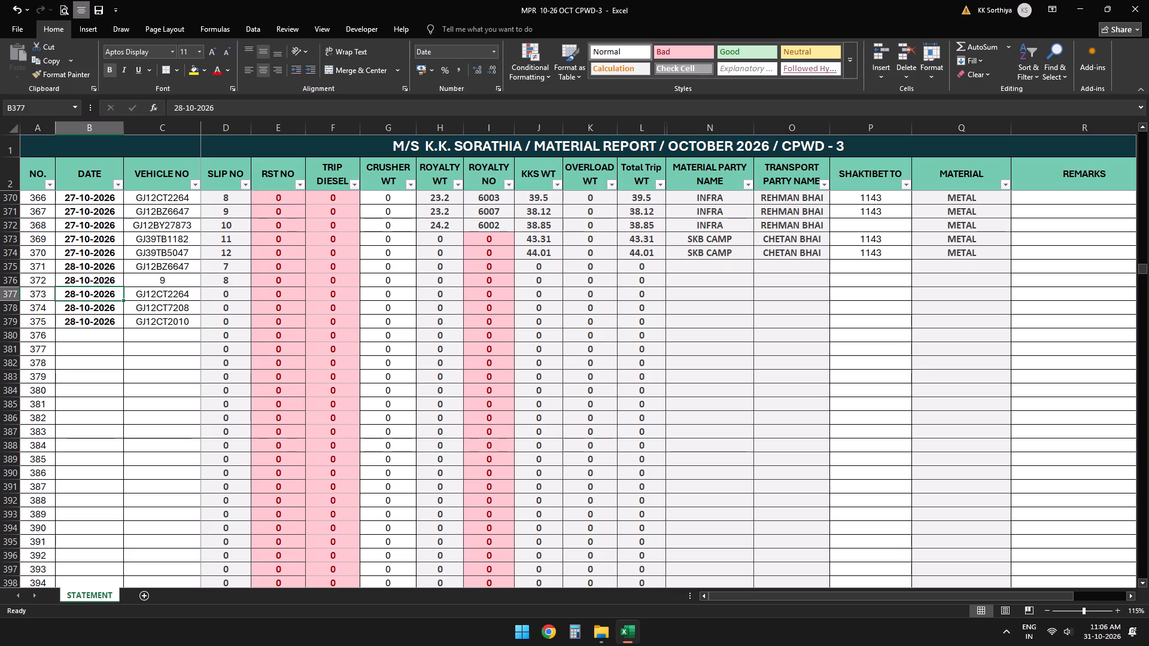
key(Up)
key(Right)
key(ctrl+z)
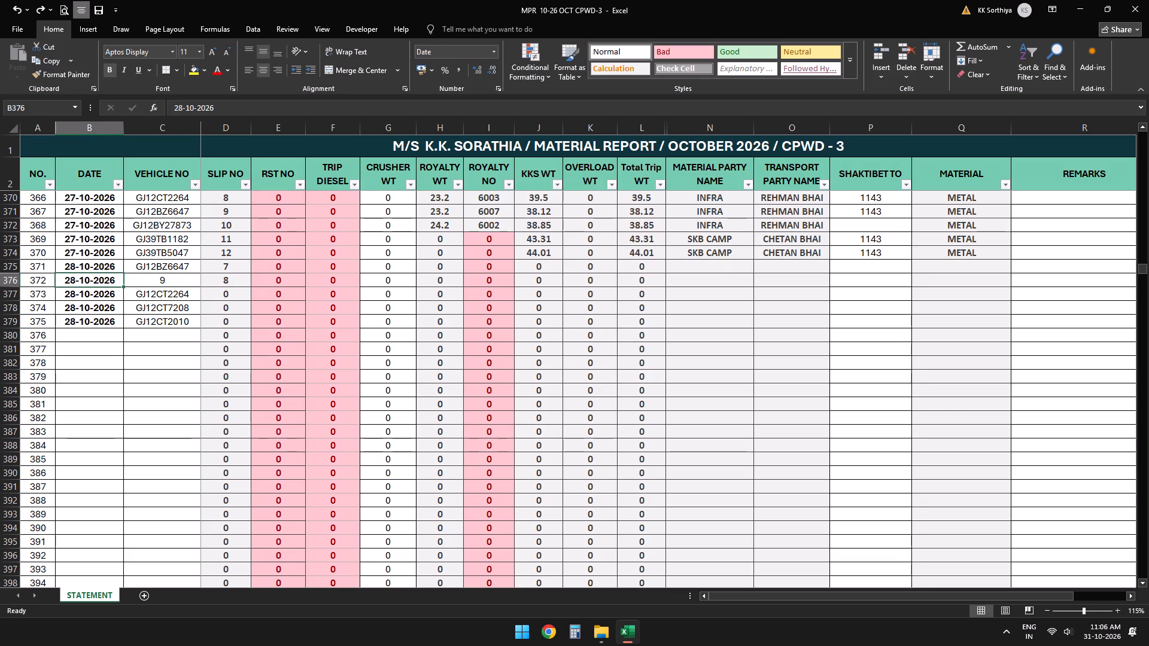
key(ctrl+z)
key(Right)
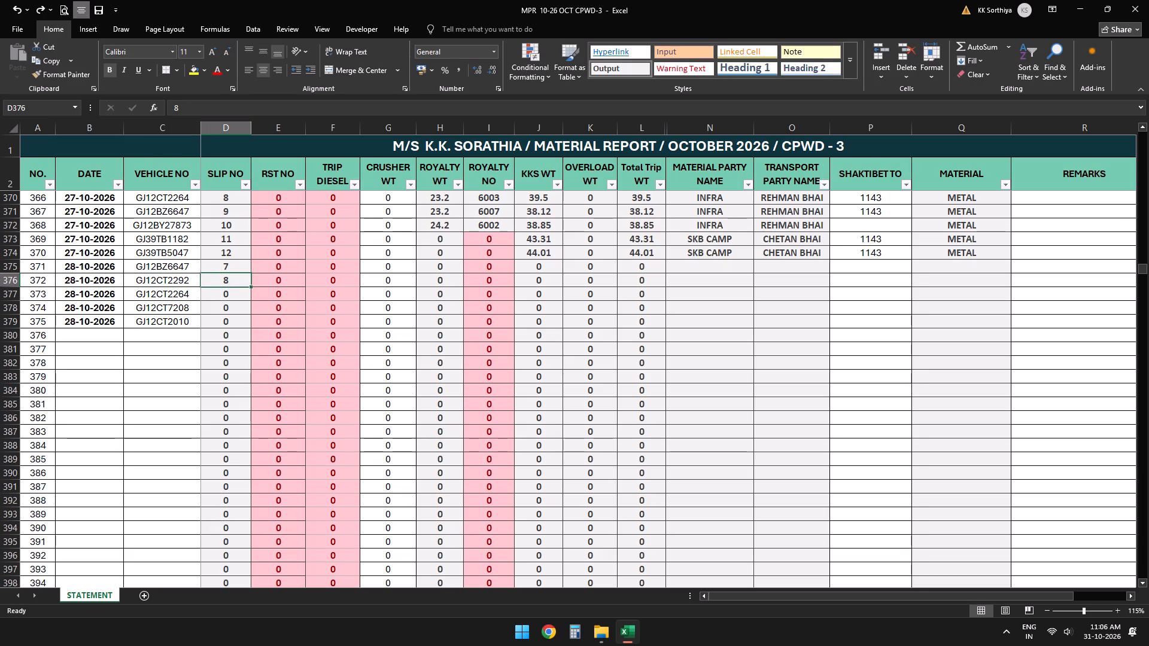
Enter slip numbers 9, 10 and 11 for entries 373 to 375.
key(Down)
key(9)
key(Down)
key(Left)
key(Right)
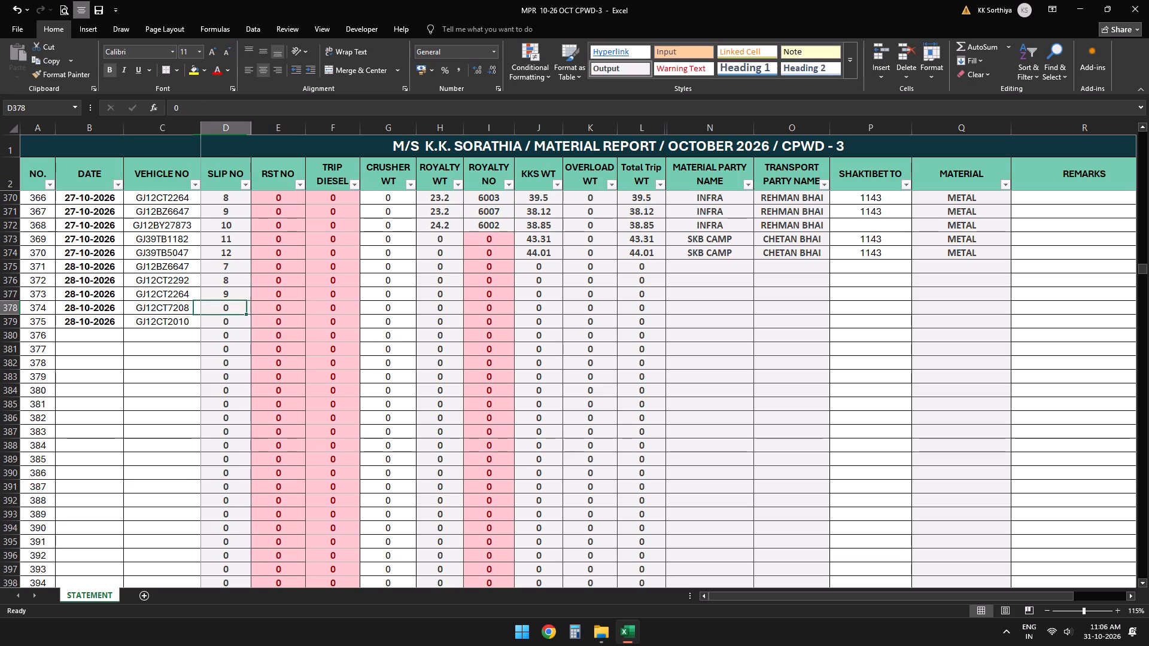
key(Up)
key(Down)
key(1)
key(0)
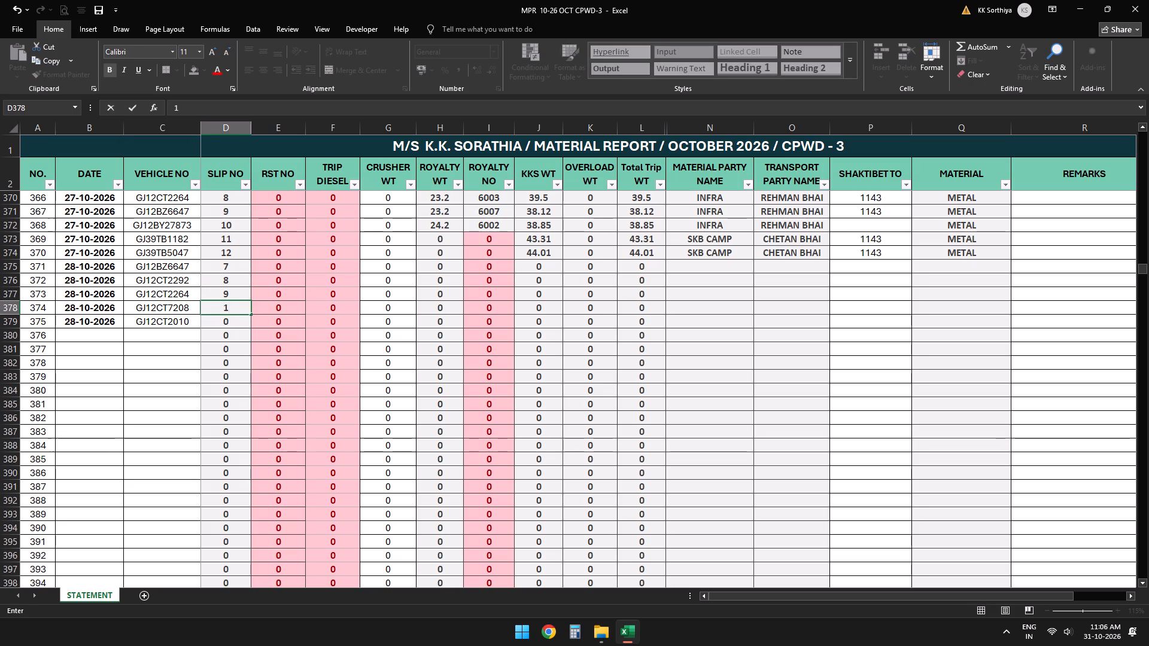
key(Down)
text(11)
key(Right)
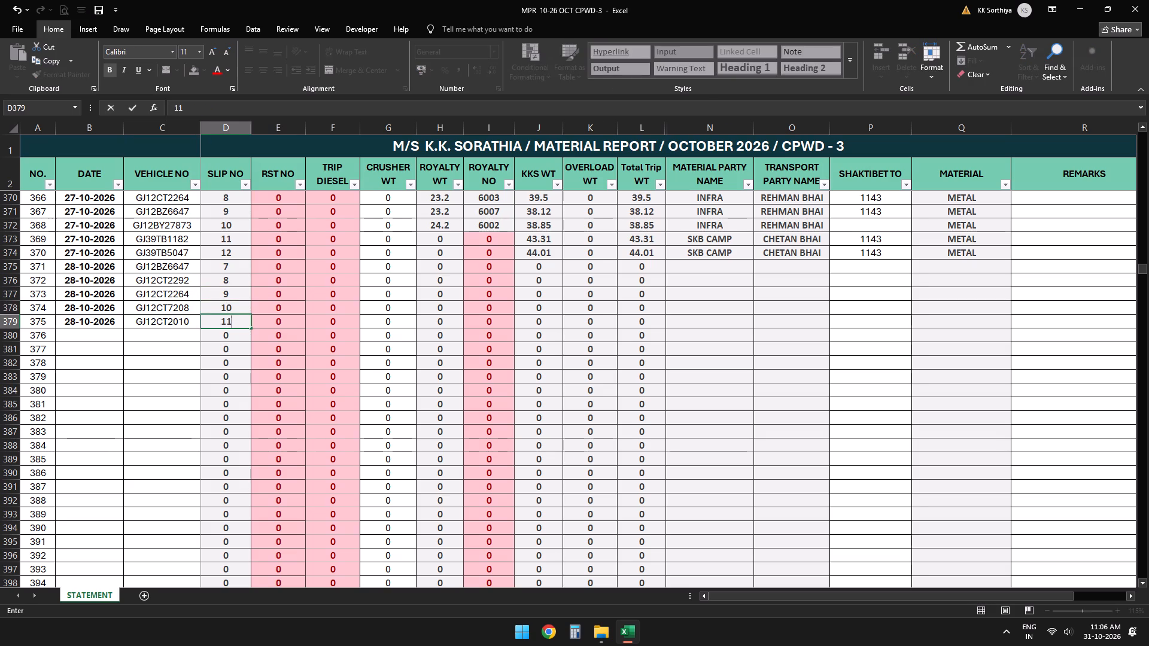
Set the royalty weight to 23.2 for each of the five 28-10-2026 entries, 371 to 375.
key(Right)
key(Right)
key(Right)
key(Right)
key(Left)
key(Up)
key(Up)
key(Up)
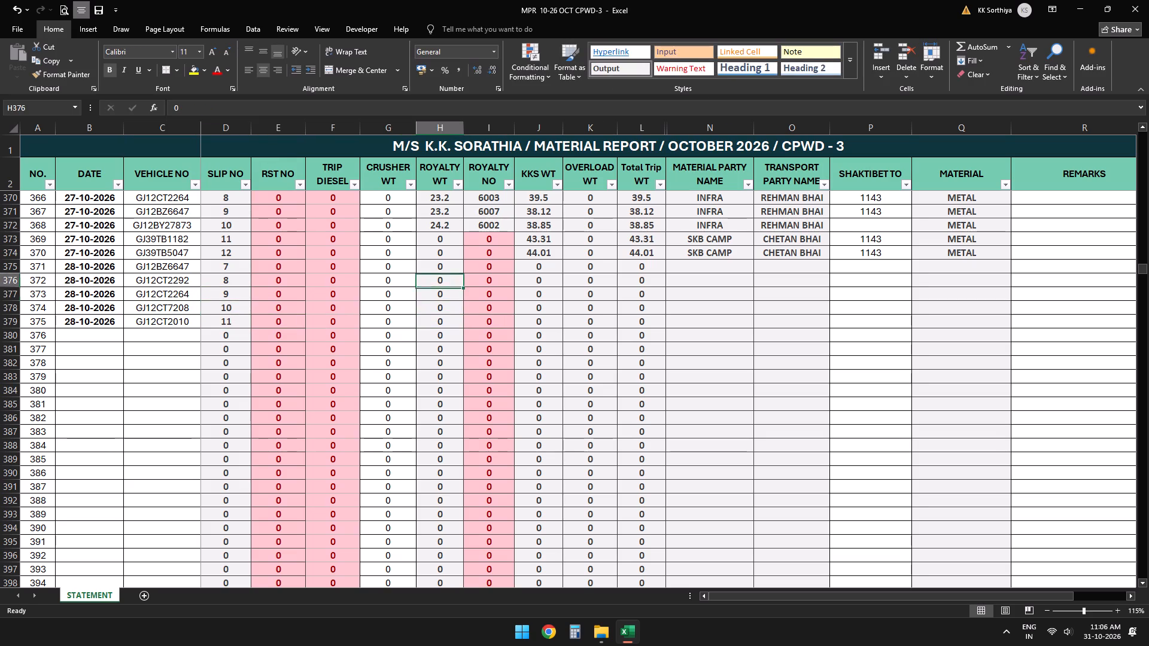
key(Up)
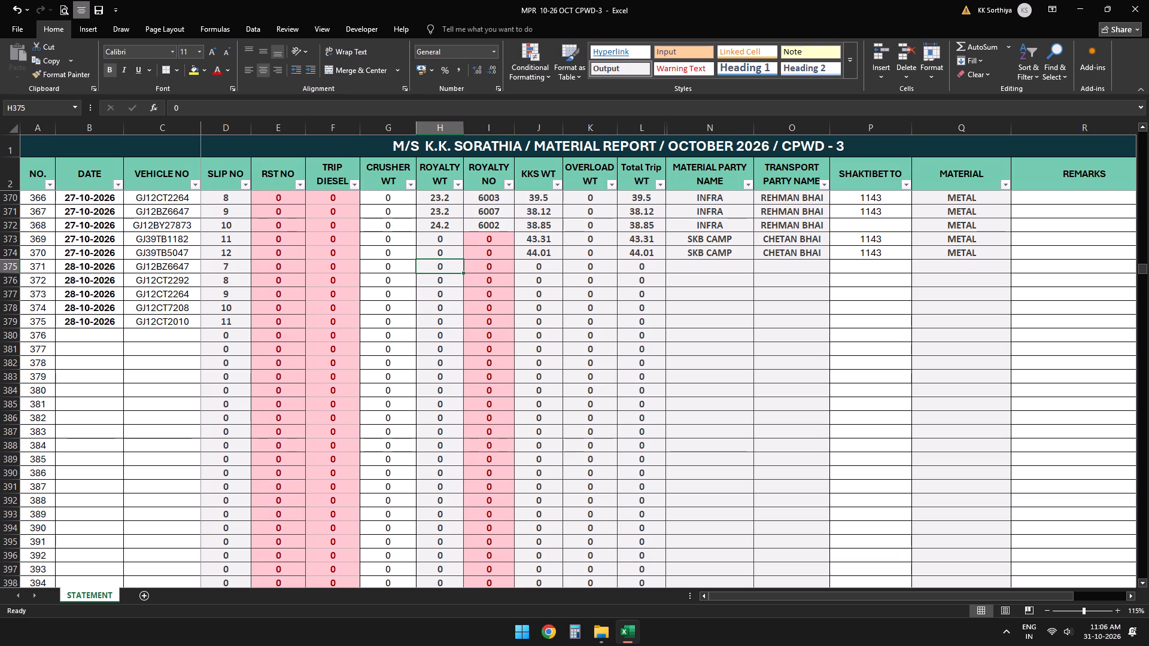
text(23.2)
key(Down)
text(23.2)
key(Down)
text(23.2)
key(Down)
text(23.2)
key(Down)
text(23.2)
key(Right)
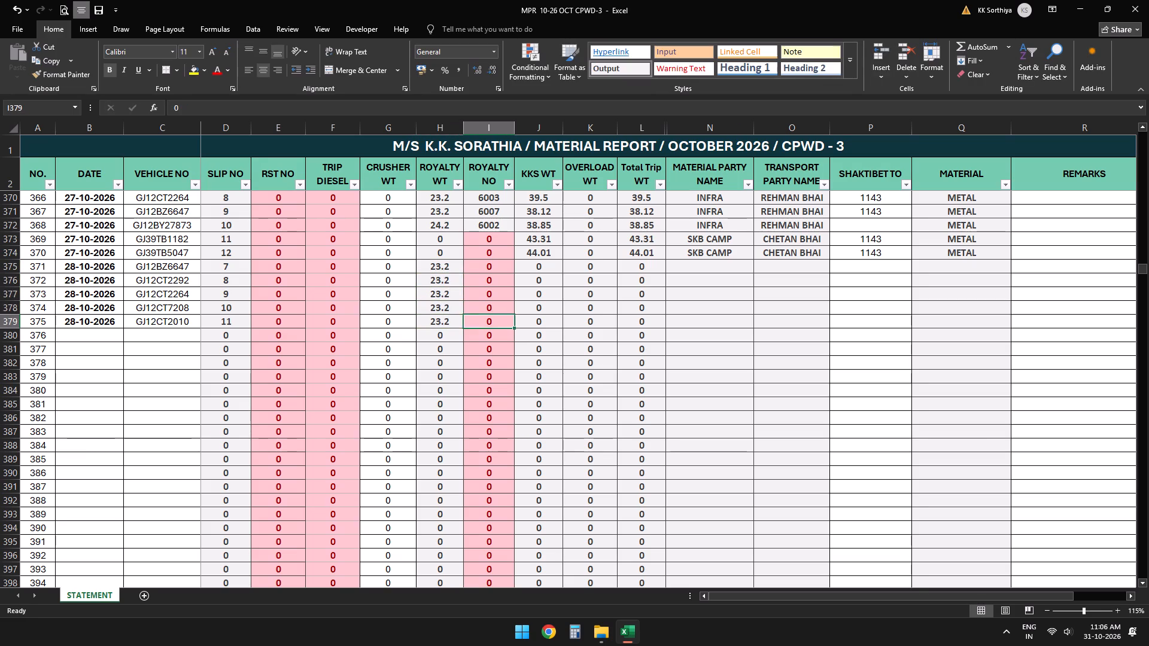
Enter royalty numbers 8947, 8945, 8944, 8946 and 8950 for entries 371 to 375.
key(Up)
key(Up)
key(Up)
key(Up)
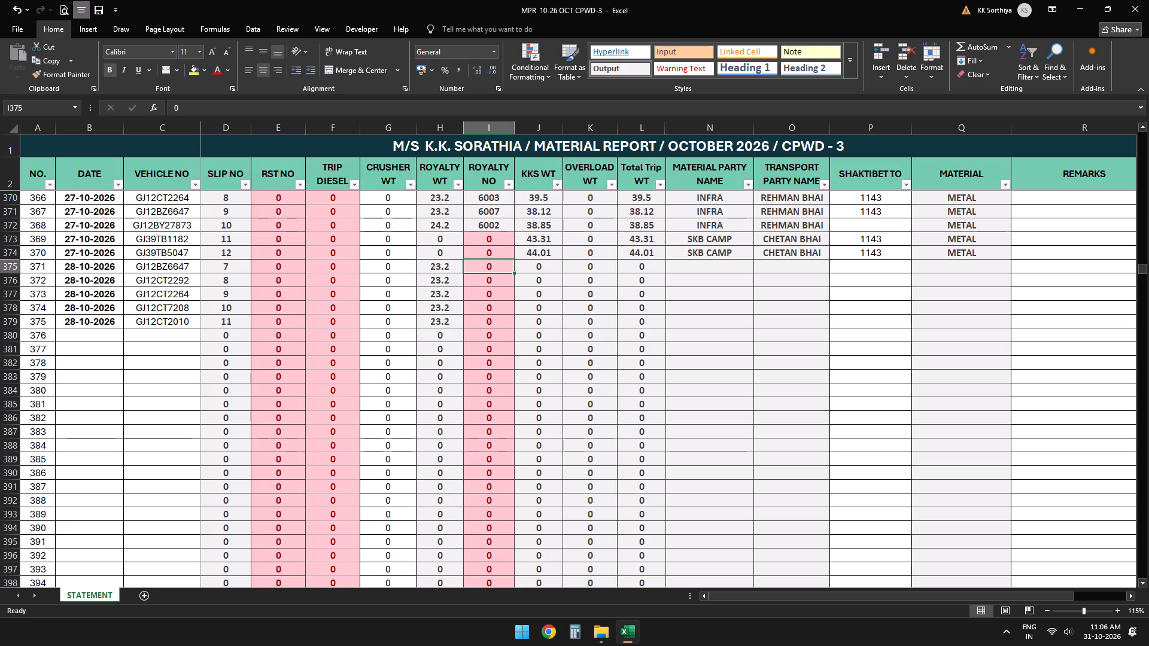
text(8947)
key(Down)
text(8945)
key(Down)
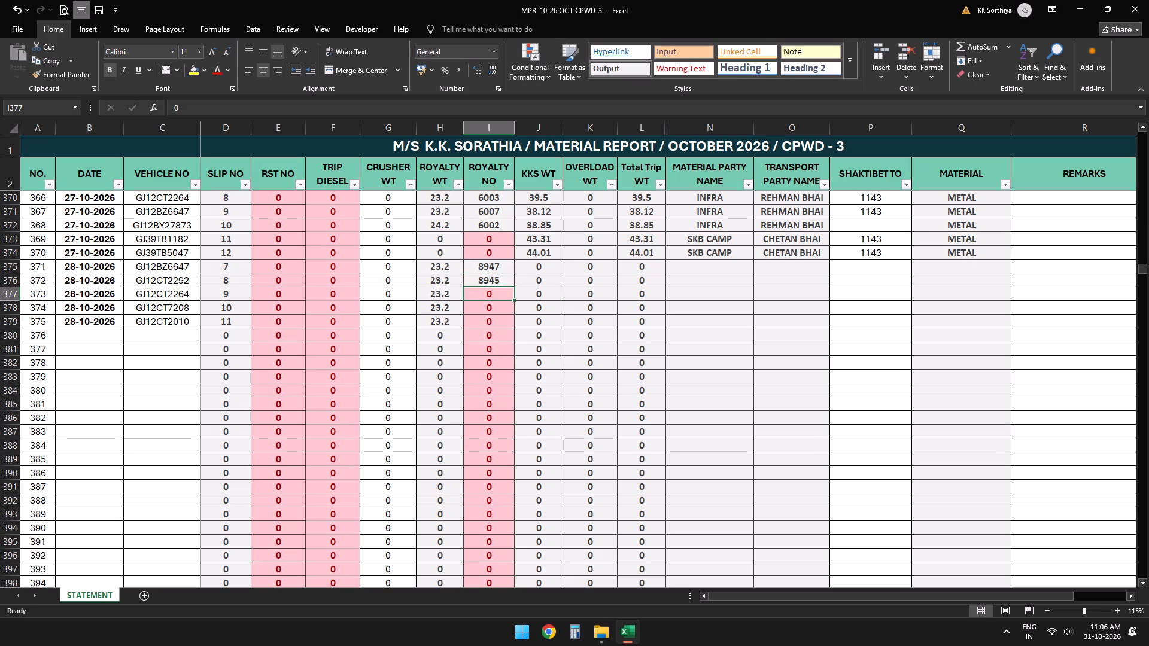
text(8944)
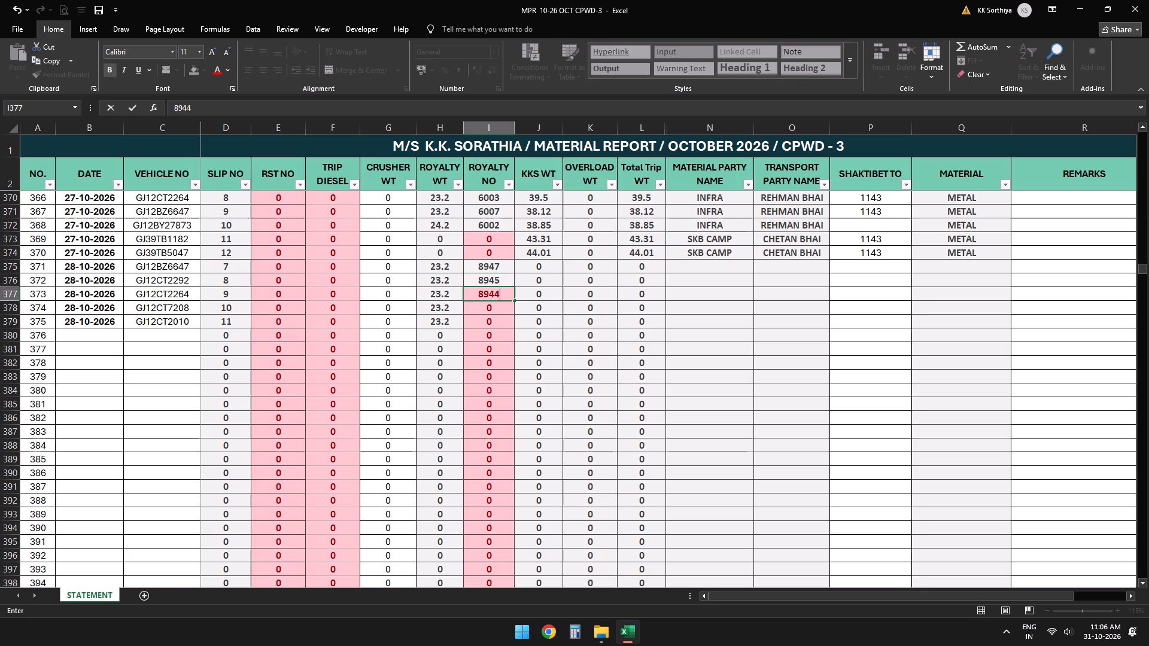
key(Down)
text(8946)
key(Down)
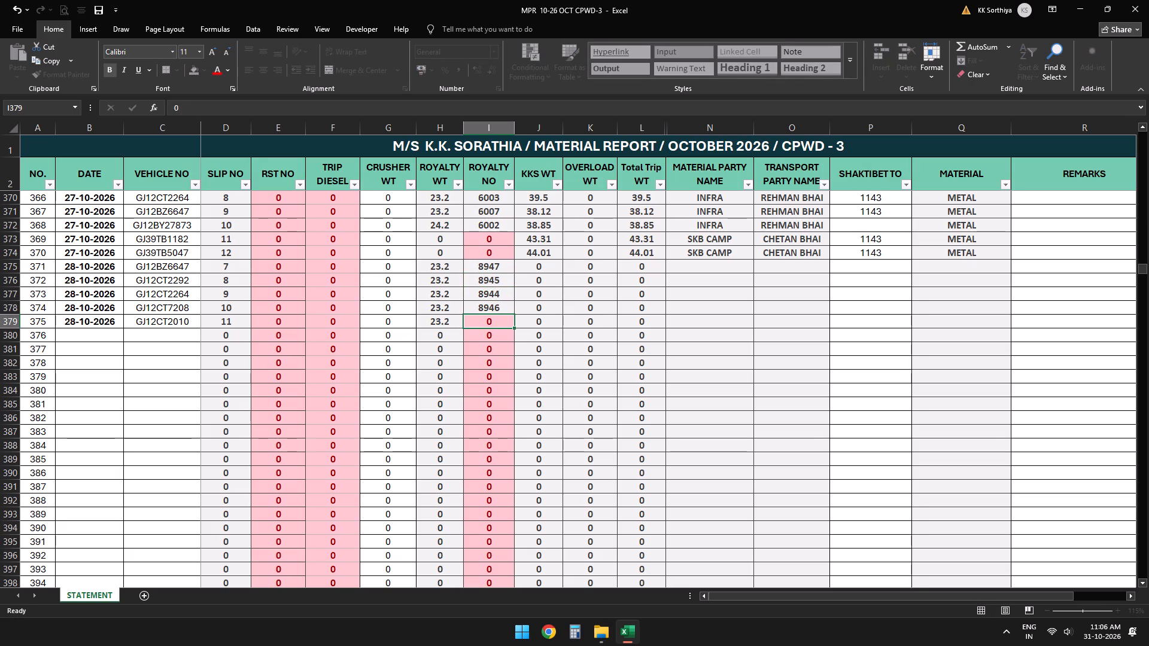
text(8950)
key(Right)
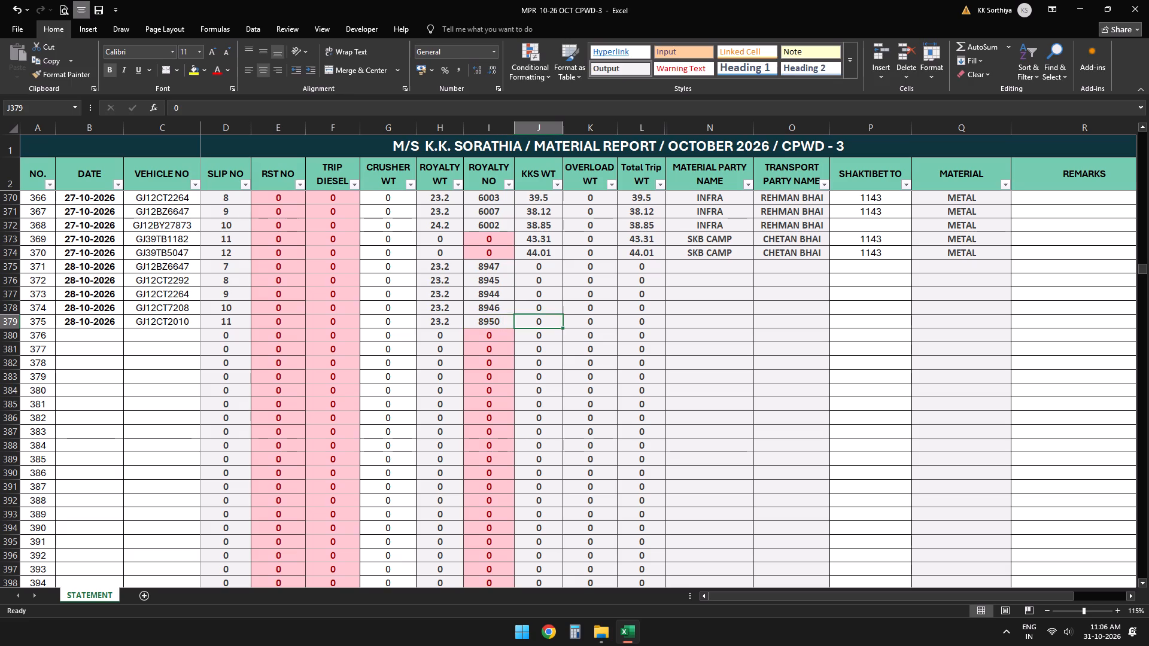
Enter KKS weights 38.83, 41.2, 37.96, 35.95 and 40.21 for entries 371 to 375.
key(Up)
key(Up)
key(Up)
key(Up)
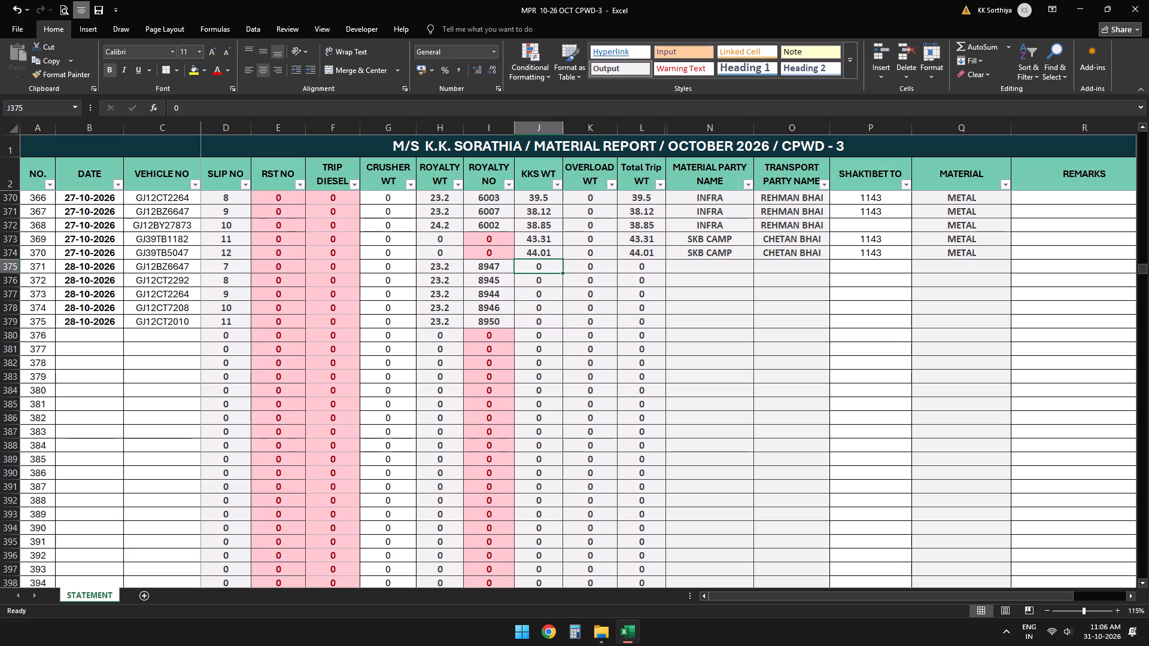
text(38.830)
key(Down)
text(41.2)
key(Down)
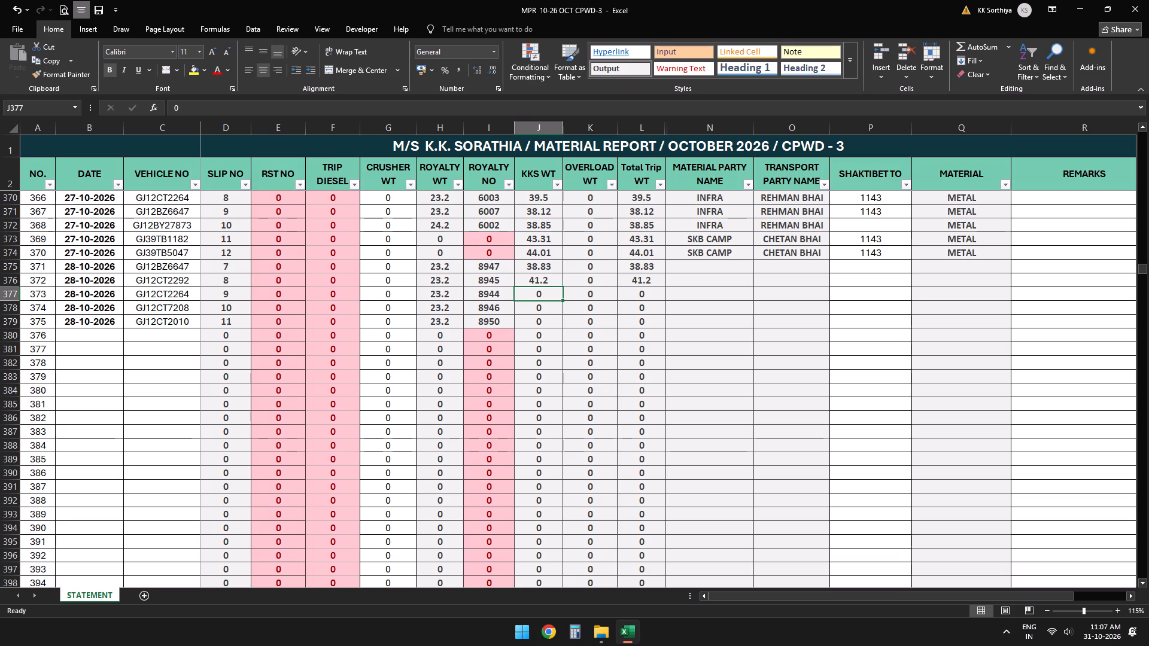
text(37.960)
key(Down)
text(35.950)
key(Down)
text(40.210)
key(Right)
Set the material party name to INFRA for each of entries 371 to 375.
key(Right)
key(Right)
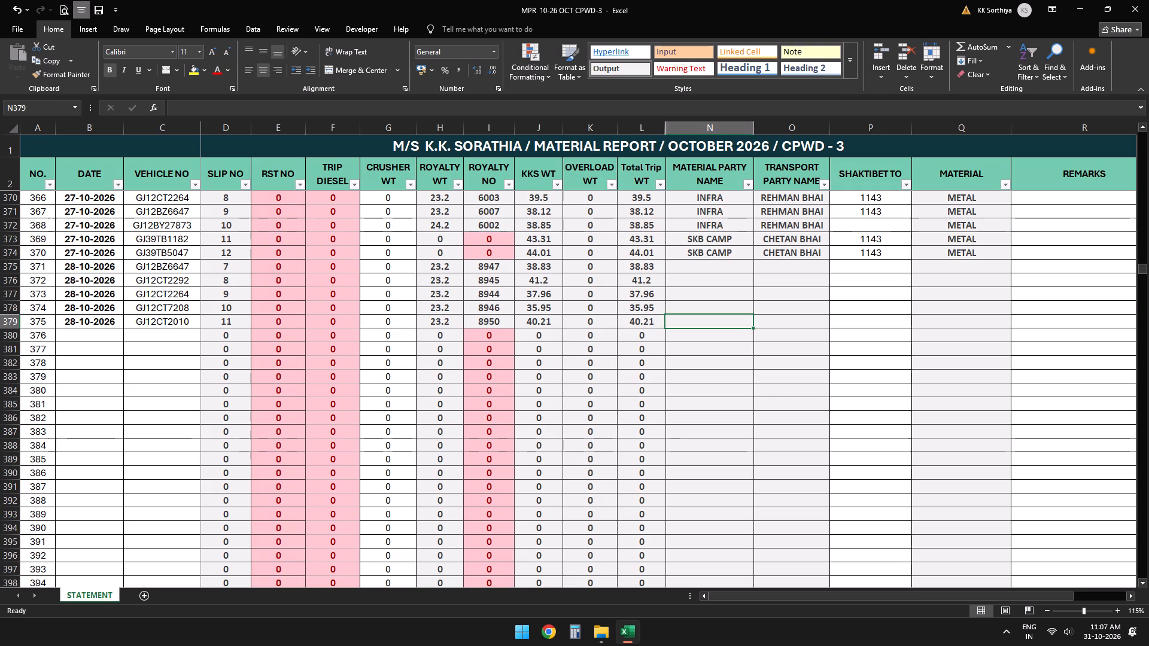
key(Up)
key(Up)
key(Up)
key(Up)
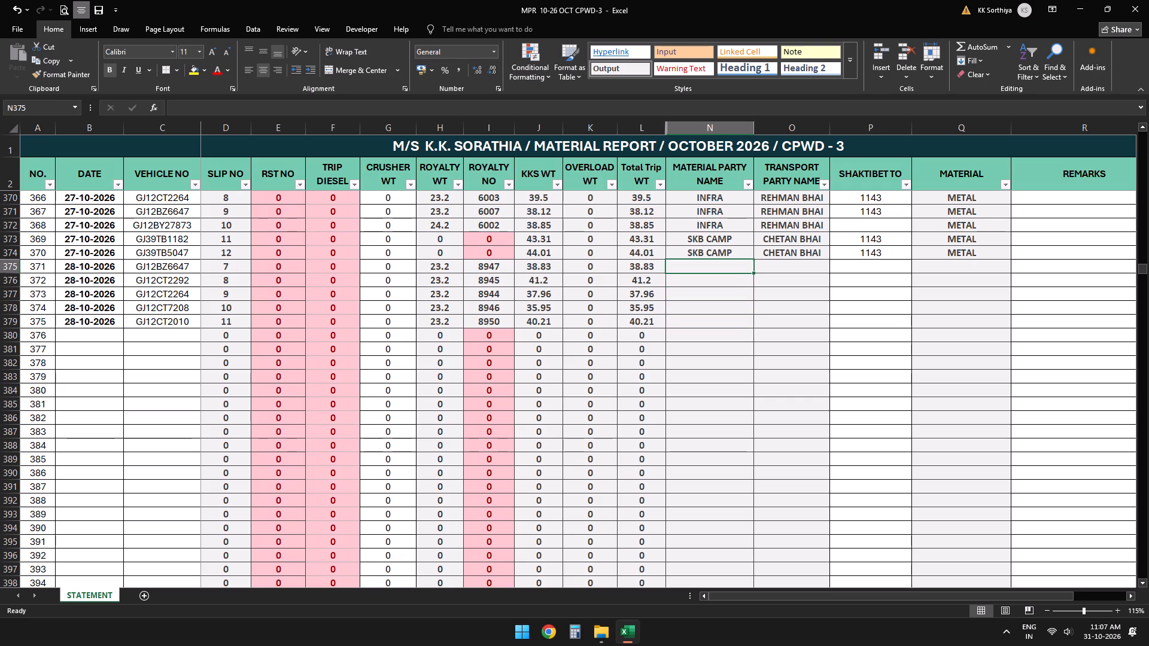
key(i)
key(Down)
key(i)
key(Down)
key(i)
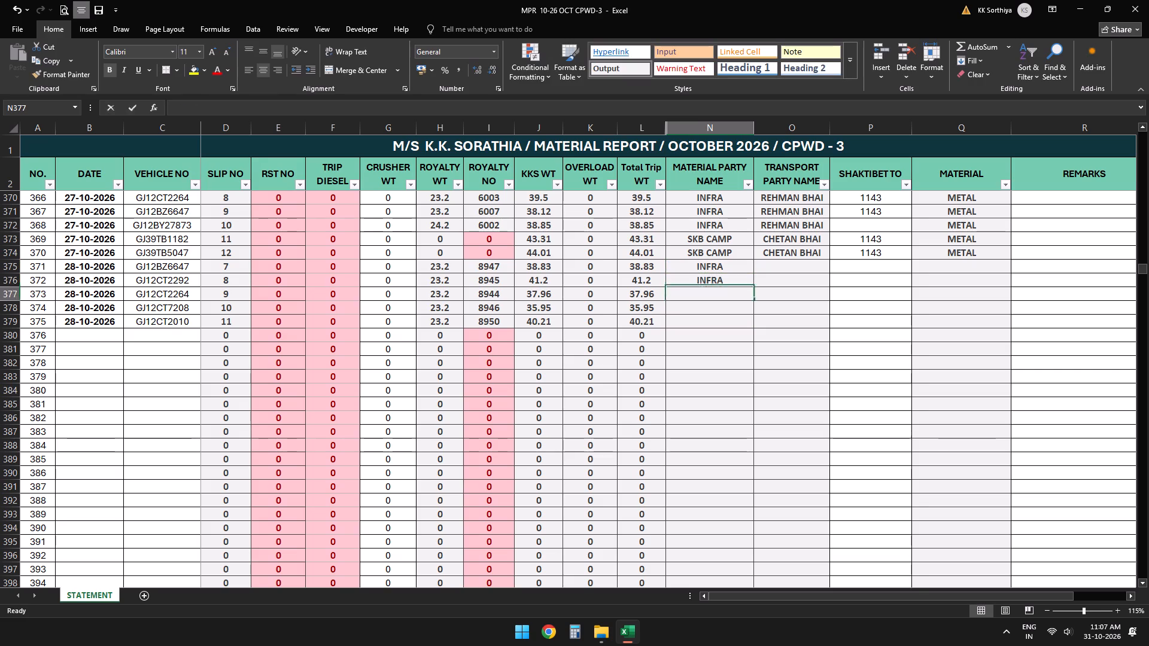
key(Down)
key(i)
key(Down)
key(i)
key(Right)
Set the transport party name to REHMAN BHAI for each of entries 371 to 375.
key(Up)
key(Up)
key(Up)
key(Up)
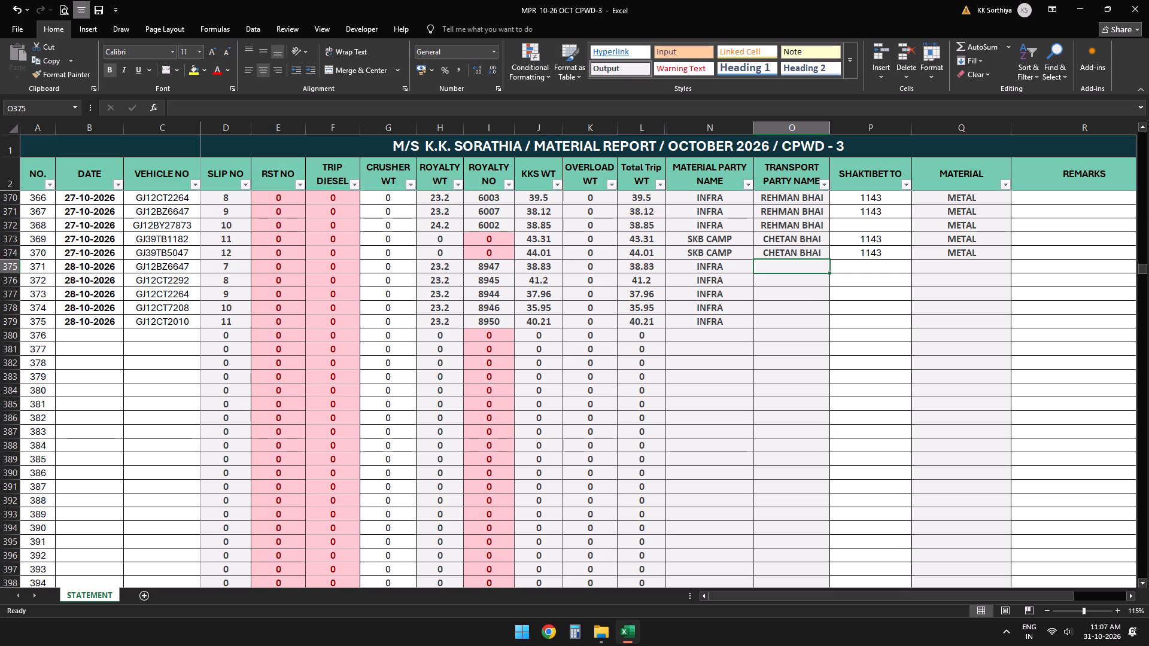
key(j)
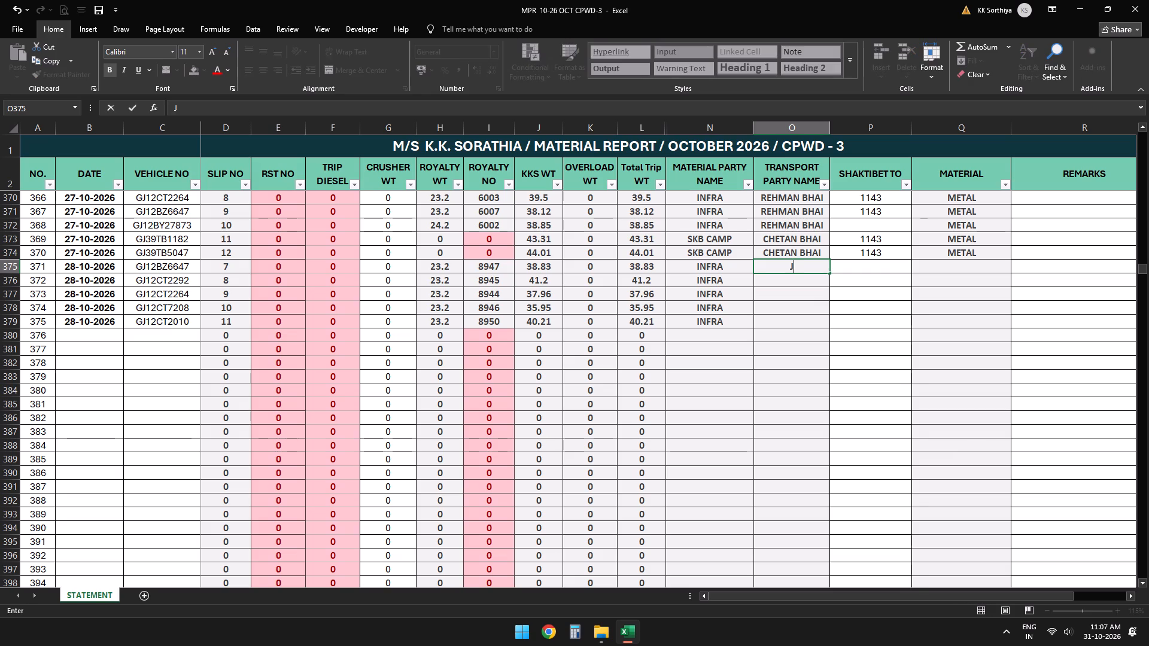
key(Down)
key(Up)
key(r)
key(Down)
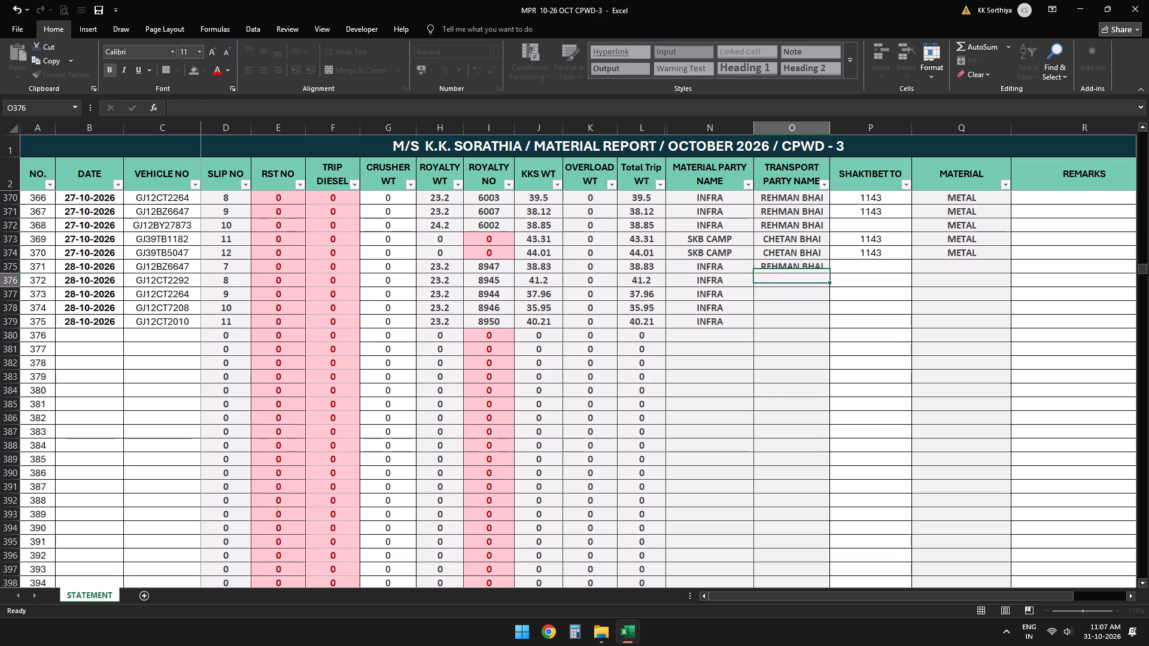
key(r)
key(Down)
key(r)
key(Down)
key(r)
key(Down)
key(r)
key(Down)
Fill the SHAKTIBET TO value 1143 for all five entries, 371 to 375.
key(Right)
key(Up)
key(Up)
key(Up)
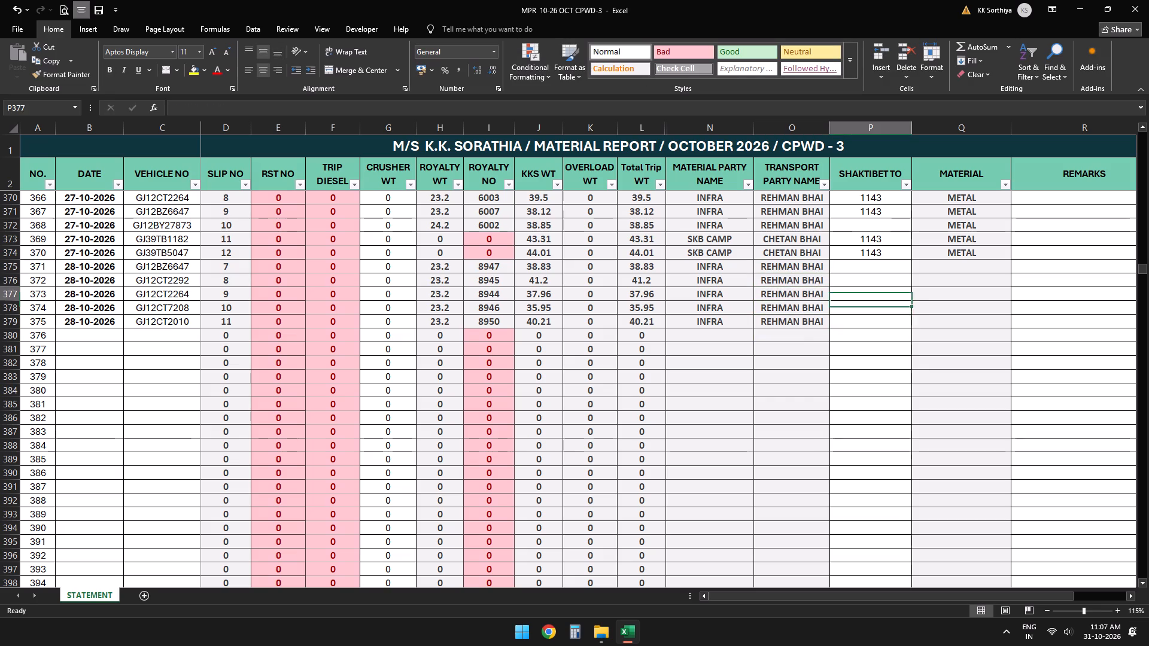
key(Up)
key(Up)
text(1143)
key(Down)
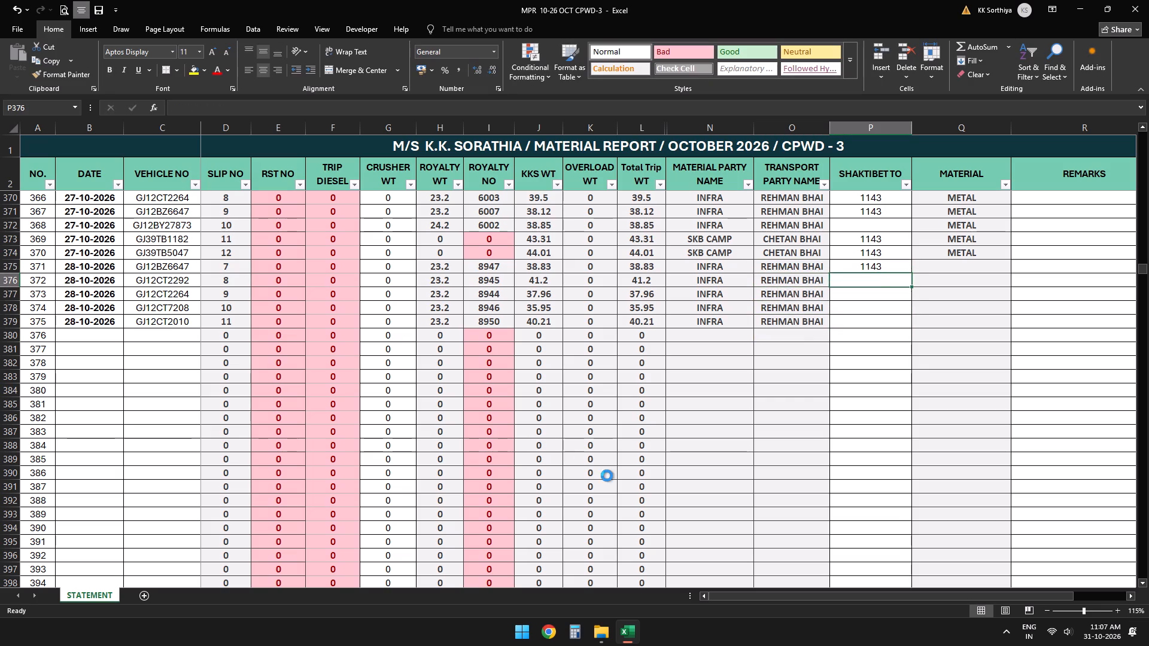
key(ctrl+d)
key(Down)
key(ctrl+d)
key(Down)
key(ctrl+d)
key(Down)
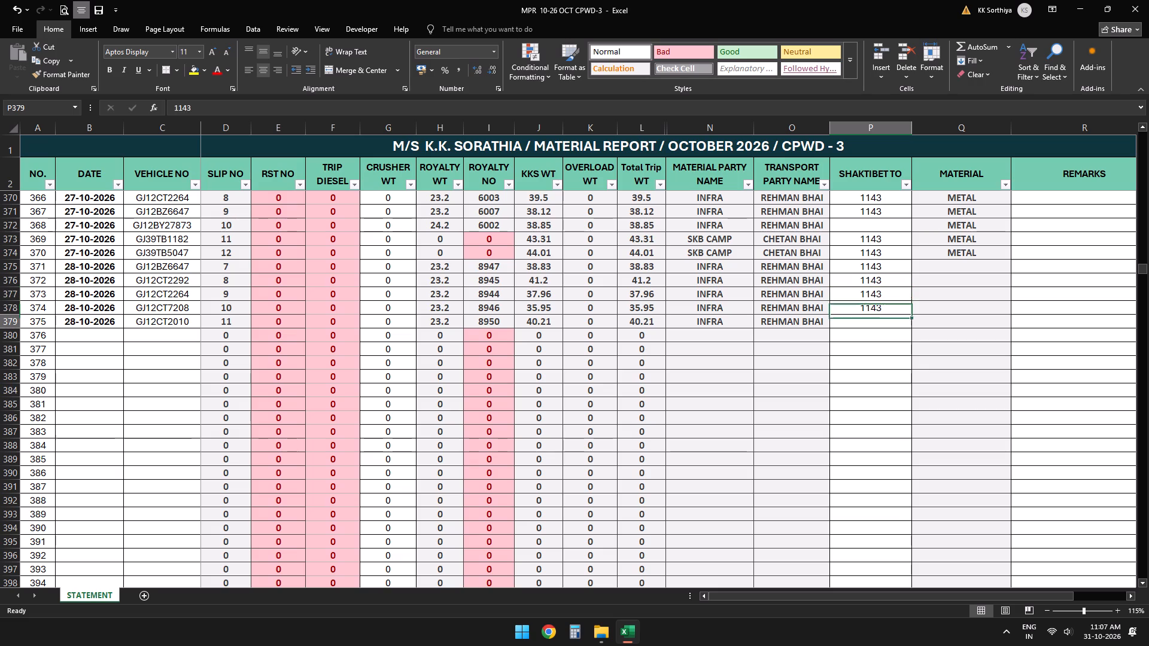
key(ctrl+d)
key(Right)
Set the material to METAL for each of entries 371 to 375.
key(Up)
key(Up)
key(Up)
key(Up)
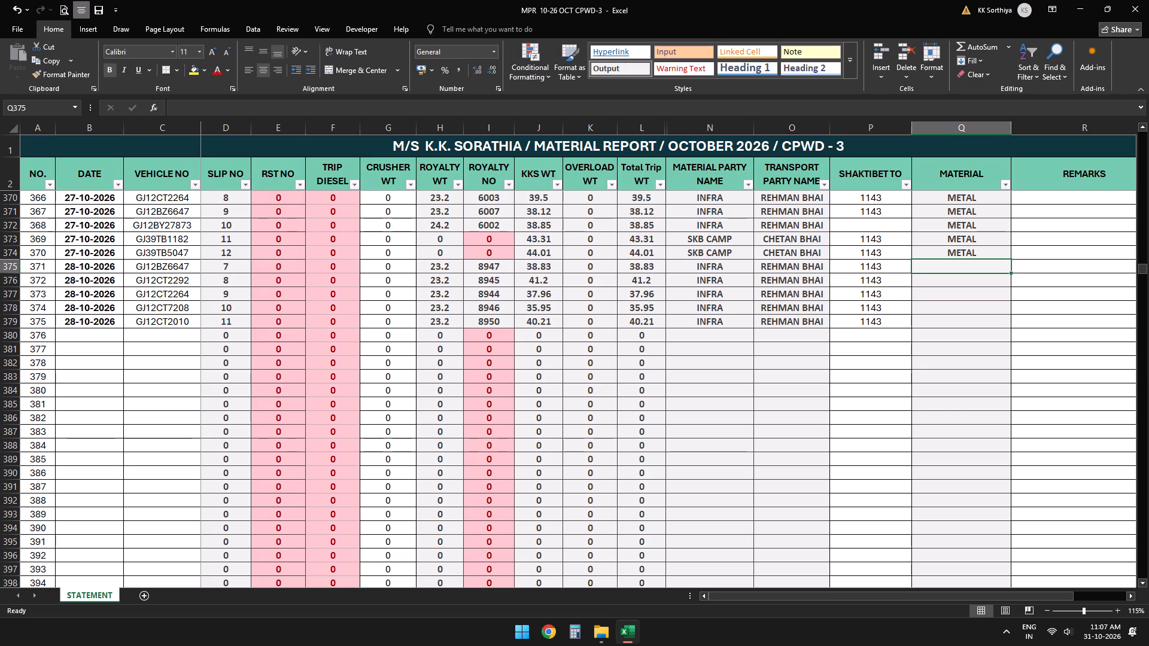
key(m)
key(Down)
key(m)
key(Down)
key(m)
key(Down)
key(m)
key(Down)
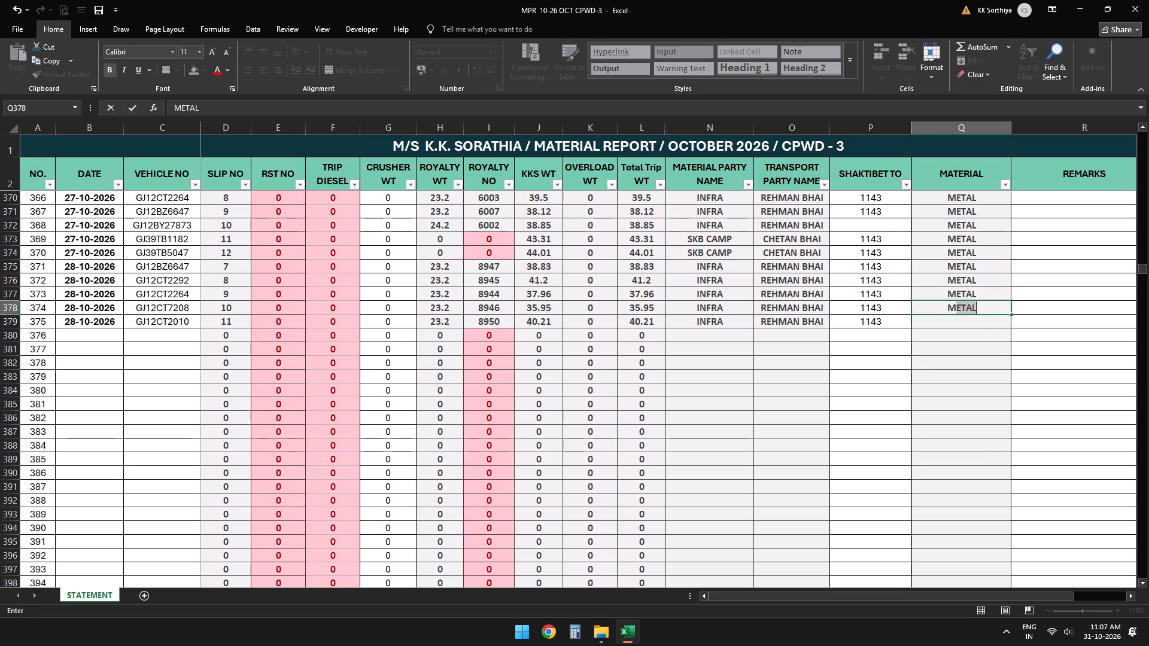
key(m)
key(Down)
Save the CPWD-3 material report workbook.
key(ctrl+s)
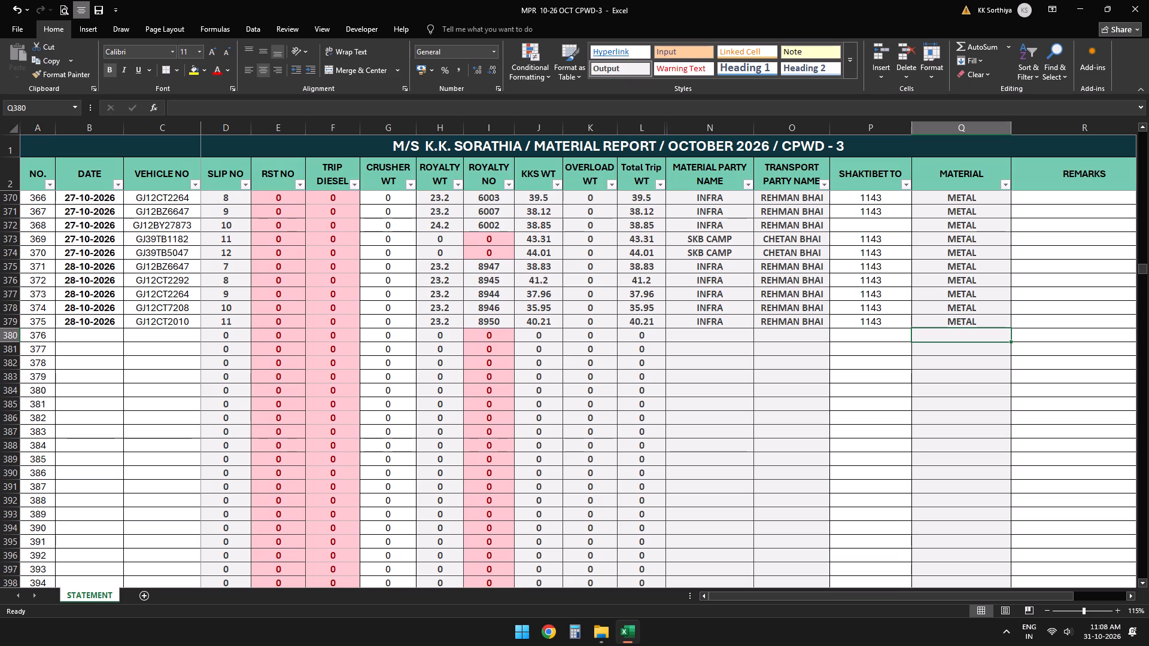
Fill the date 28-10-2026 down into entries 376 and 377.
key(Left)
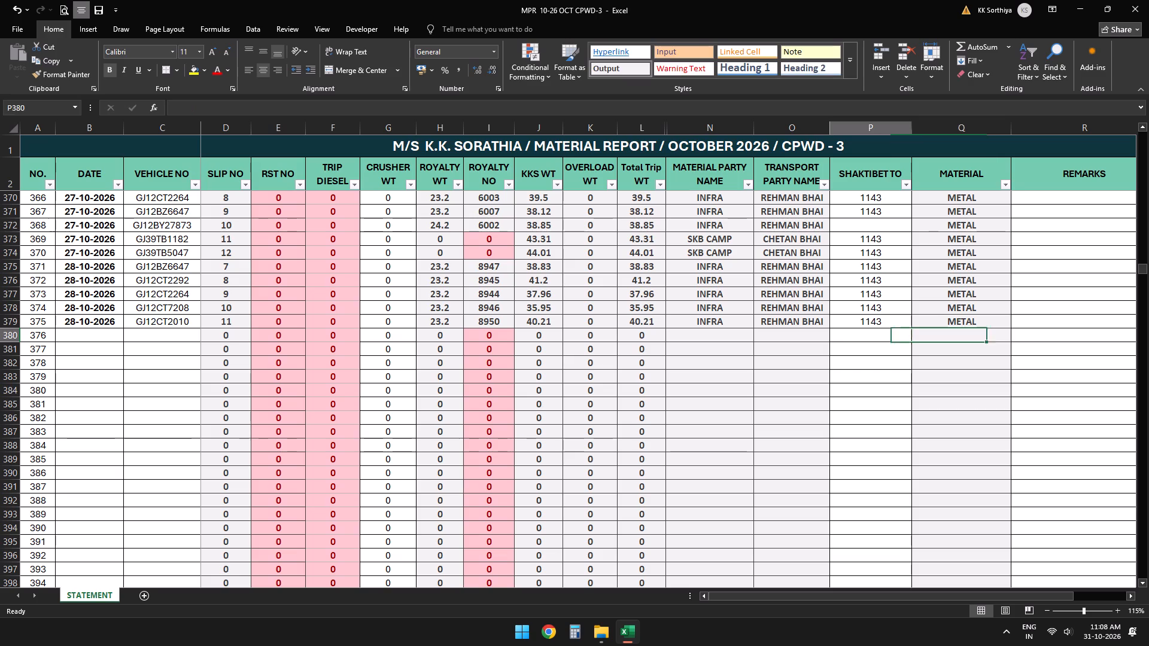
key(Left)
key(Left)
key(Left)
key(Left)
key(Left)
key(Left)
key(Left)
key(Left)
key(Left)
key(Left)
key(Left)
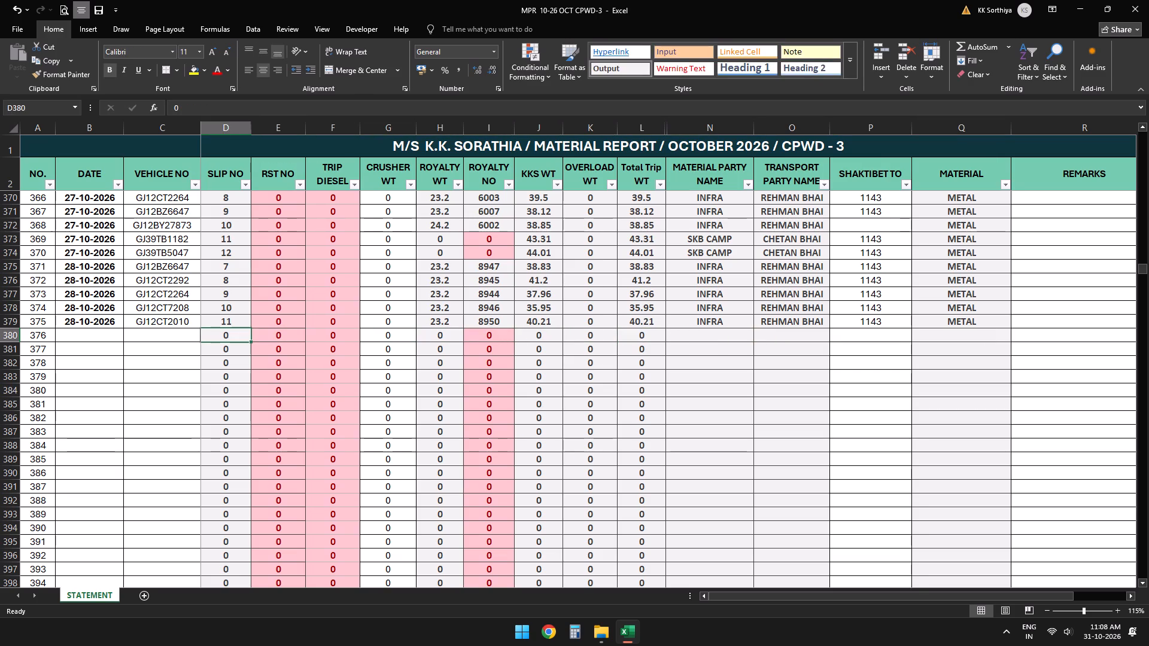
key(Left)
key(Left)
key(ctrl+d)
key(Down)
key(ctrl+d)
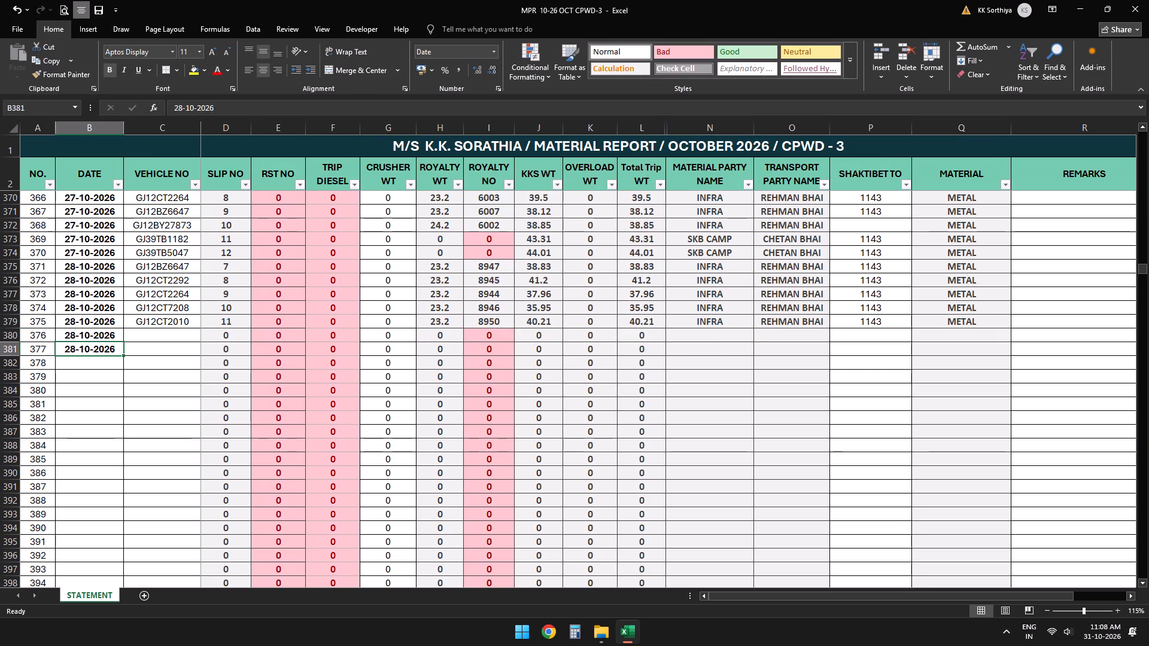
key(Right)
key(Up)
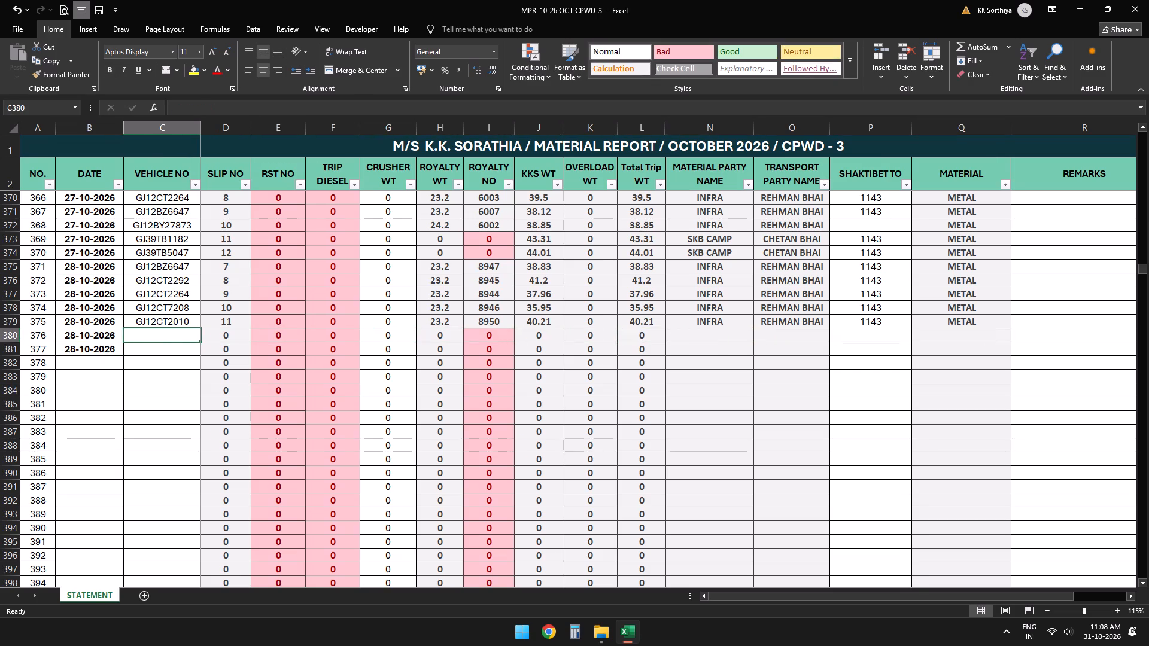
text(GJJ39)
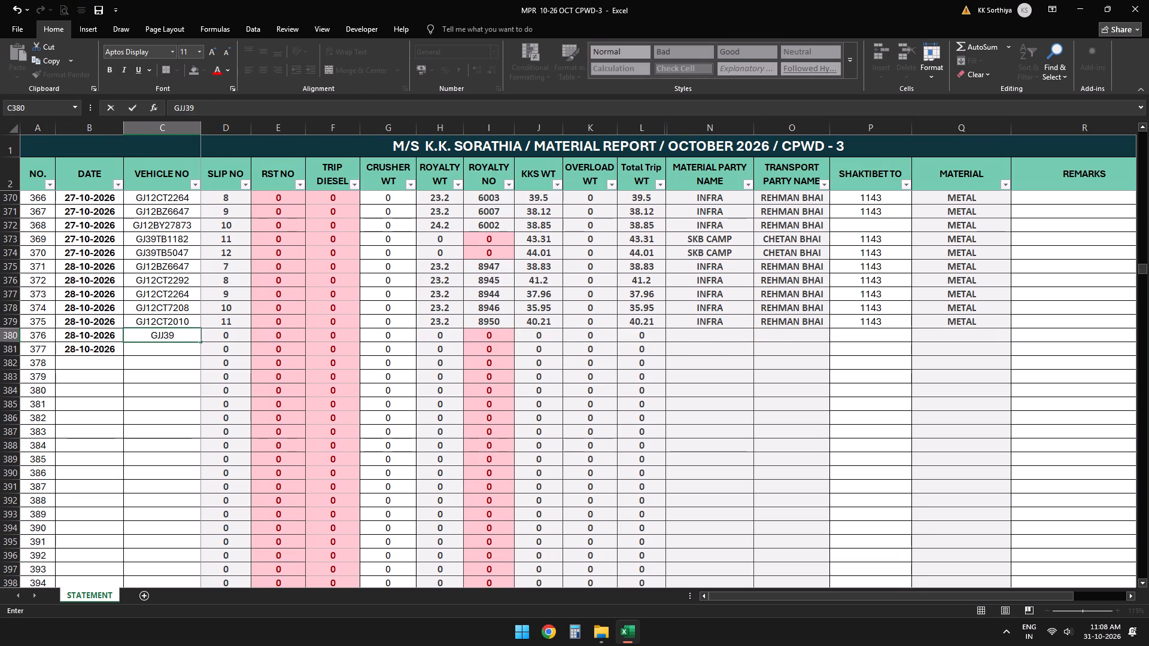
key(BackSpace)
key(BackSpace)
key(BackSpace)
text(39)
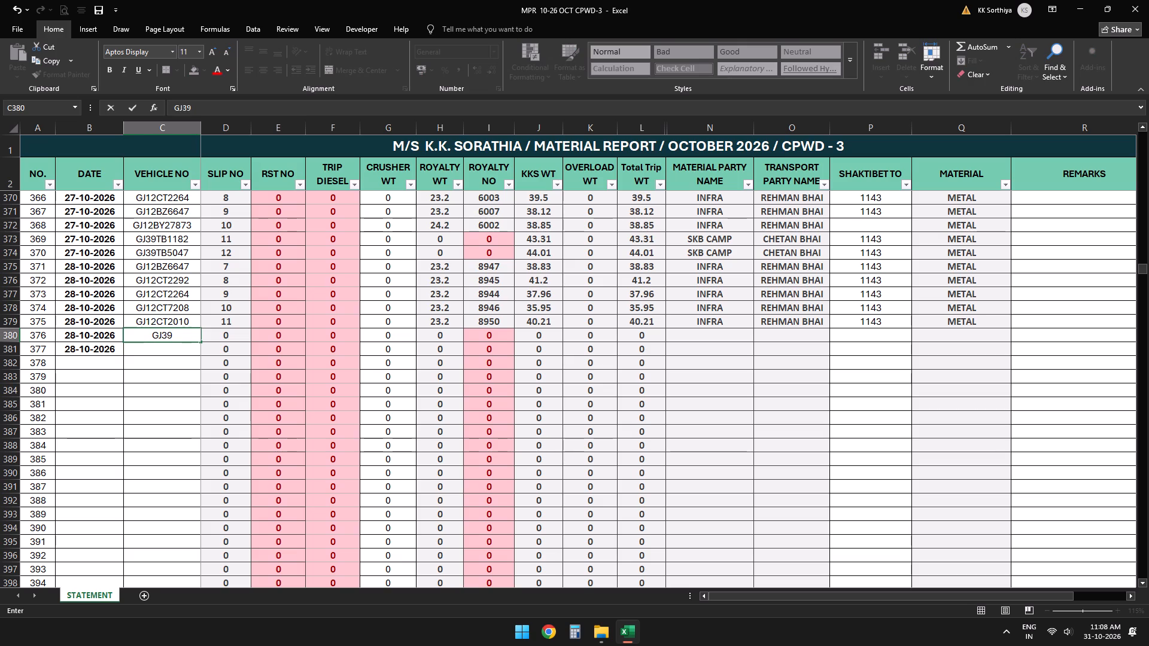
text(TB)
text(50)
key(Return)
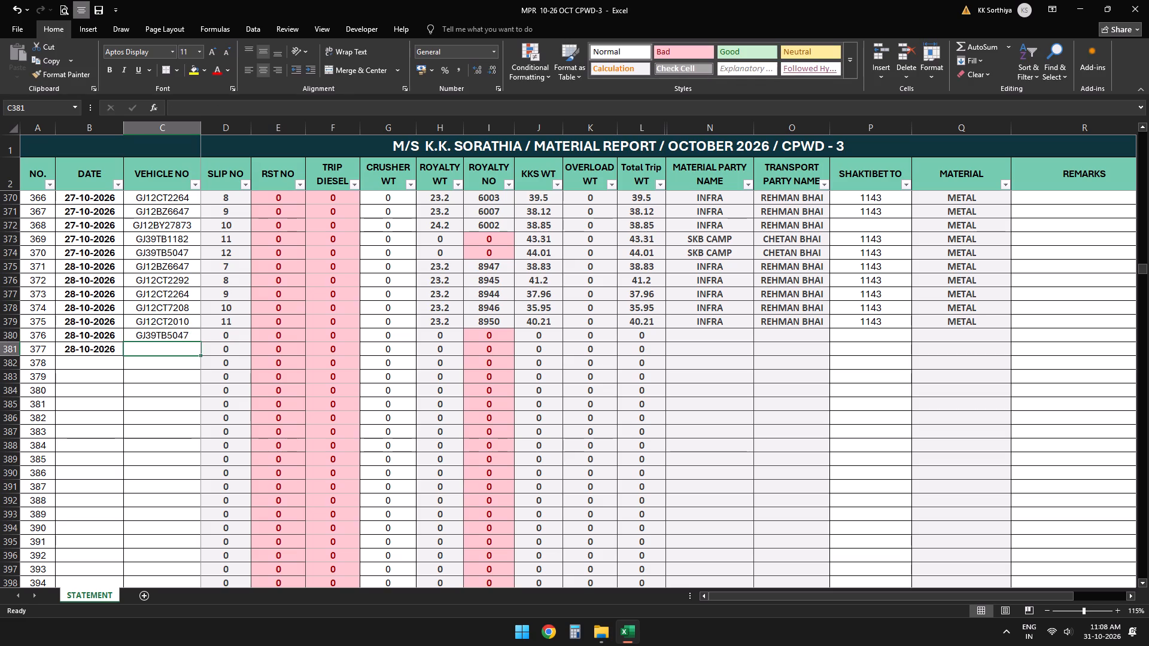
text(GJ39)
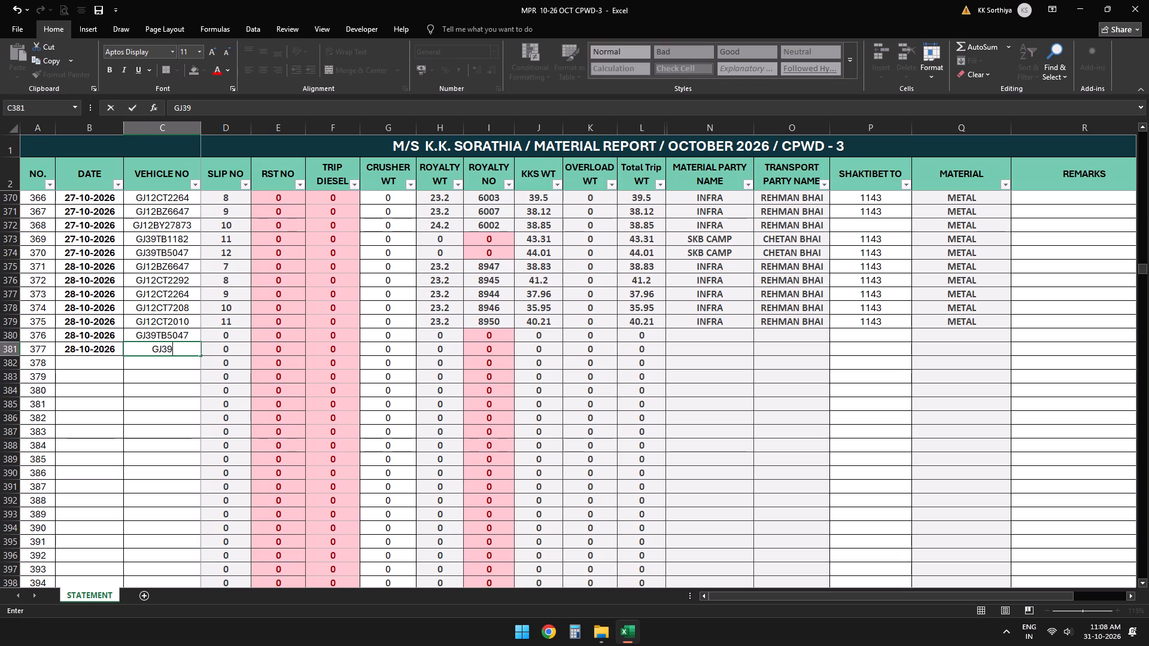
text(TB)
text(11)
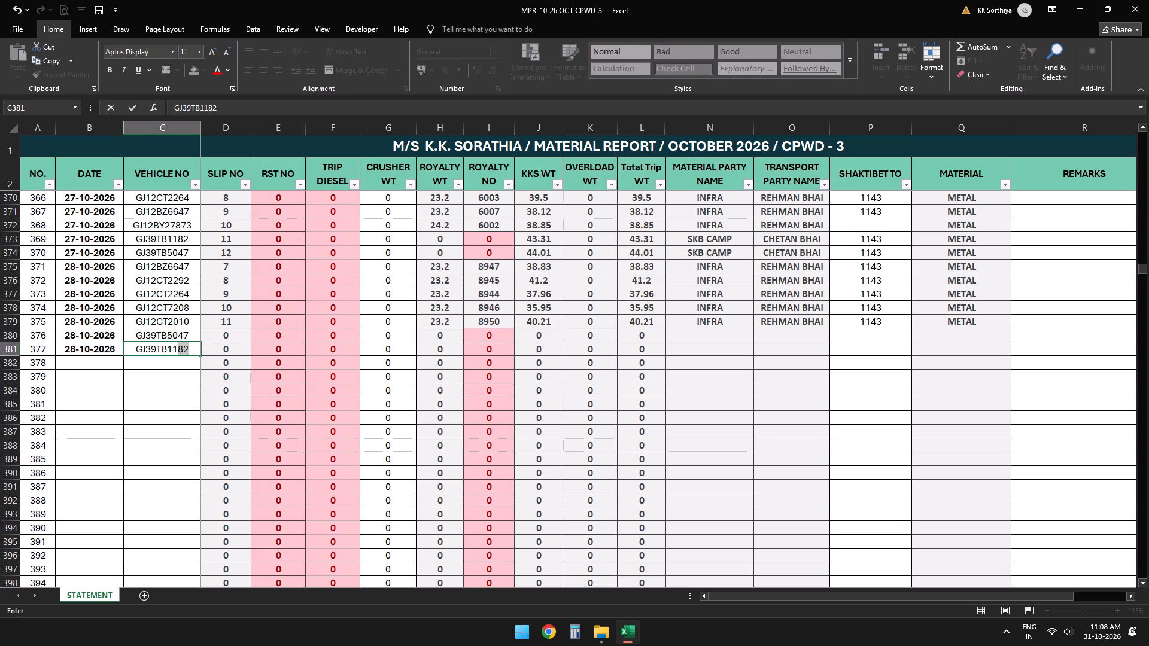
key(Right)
Enter slip numbers 1 and 2 for entries 376 and 377.
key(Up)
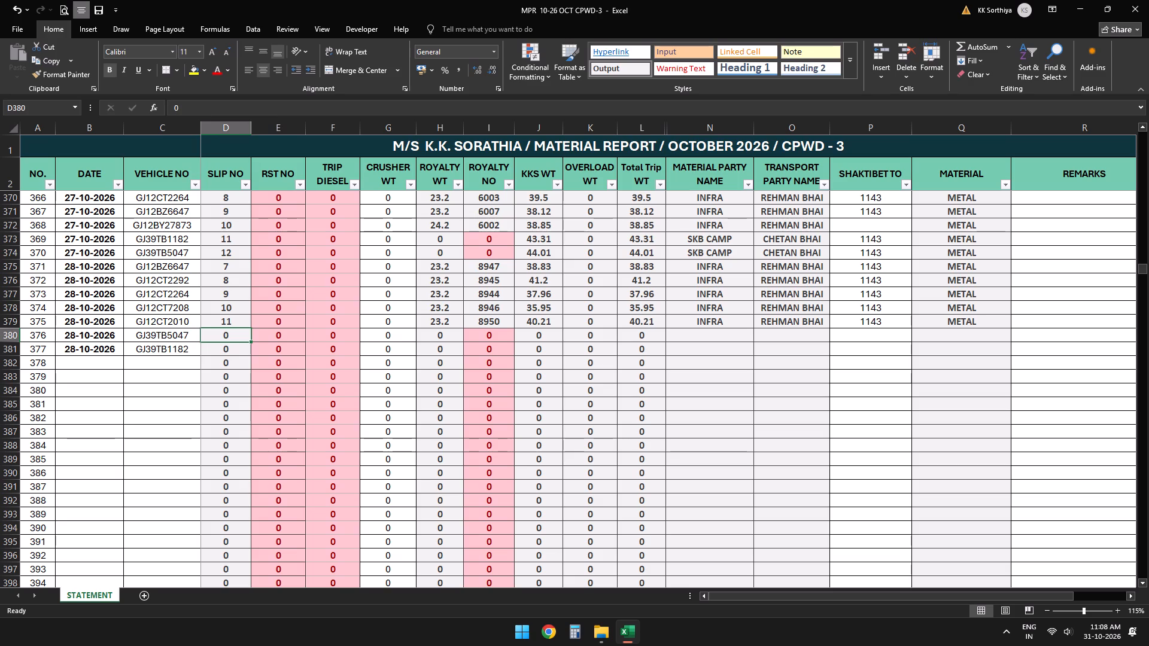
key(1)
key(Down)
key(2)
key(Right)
Enter royalty numbers 8937 and 8938 for entries 376 and 377.
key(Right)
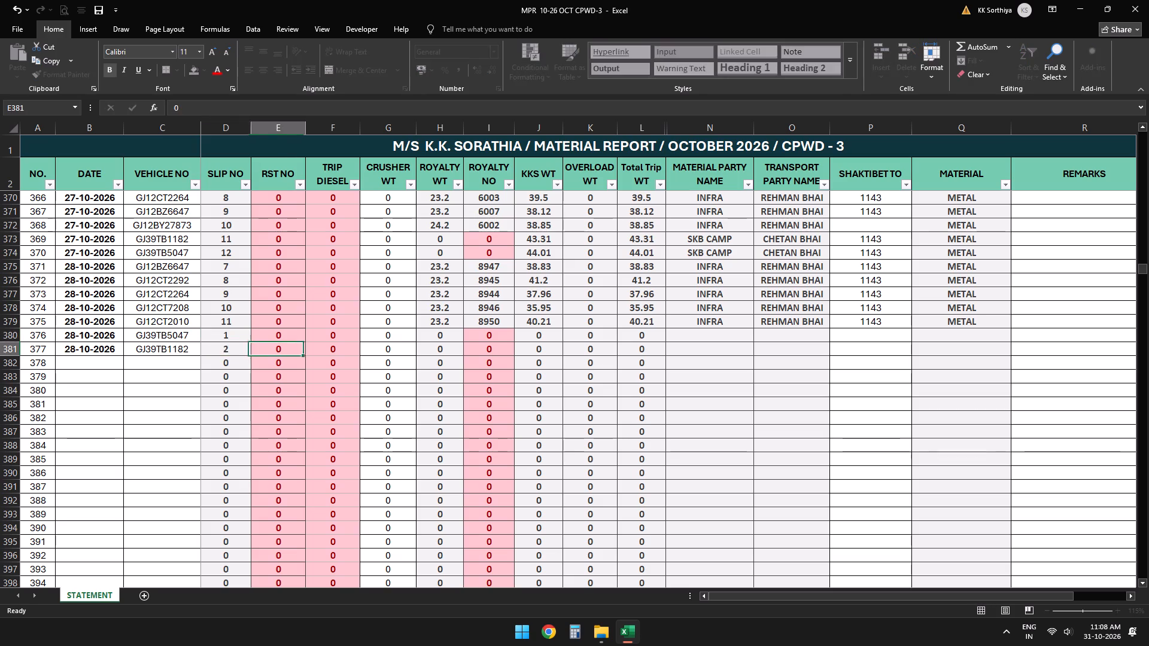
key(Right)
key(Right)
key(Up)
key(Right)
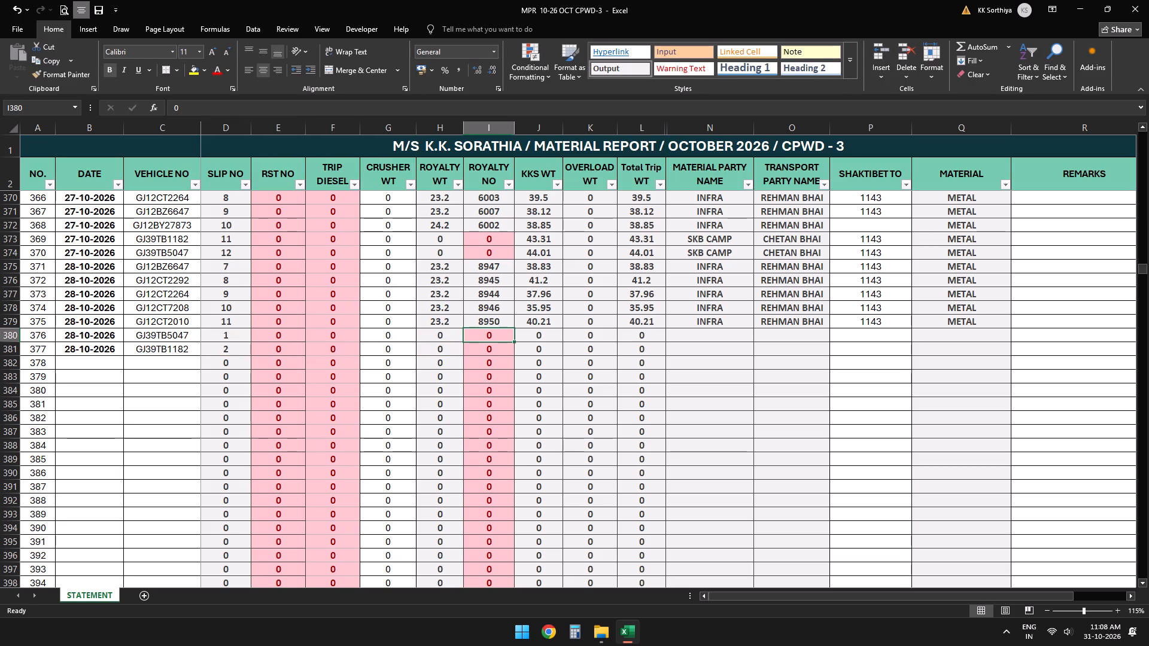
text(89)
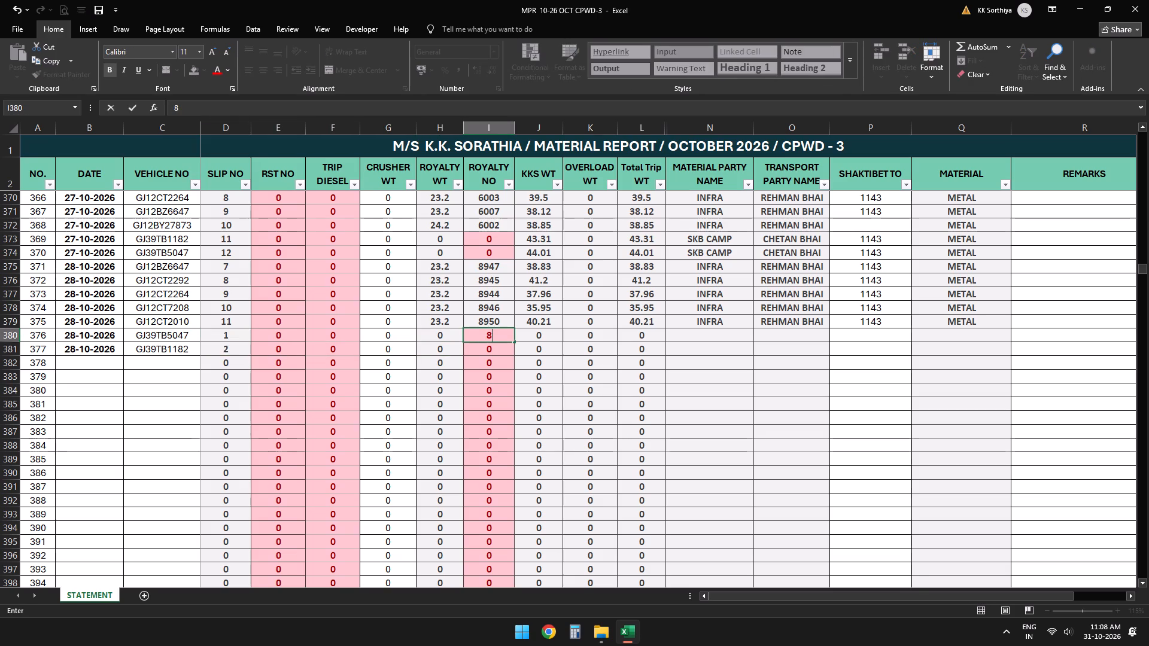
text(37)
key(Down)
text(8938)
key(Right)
Enter KKS weights 47.37 and 51.38 for entries 376 and 377.
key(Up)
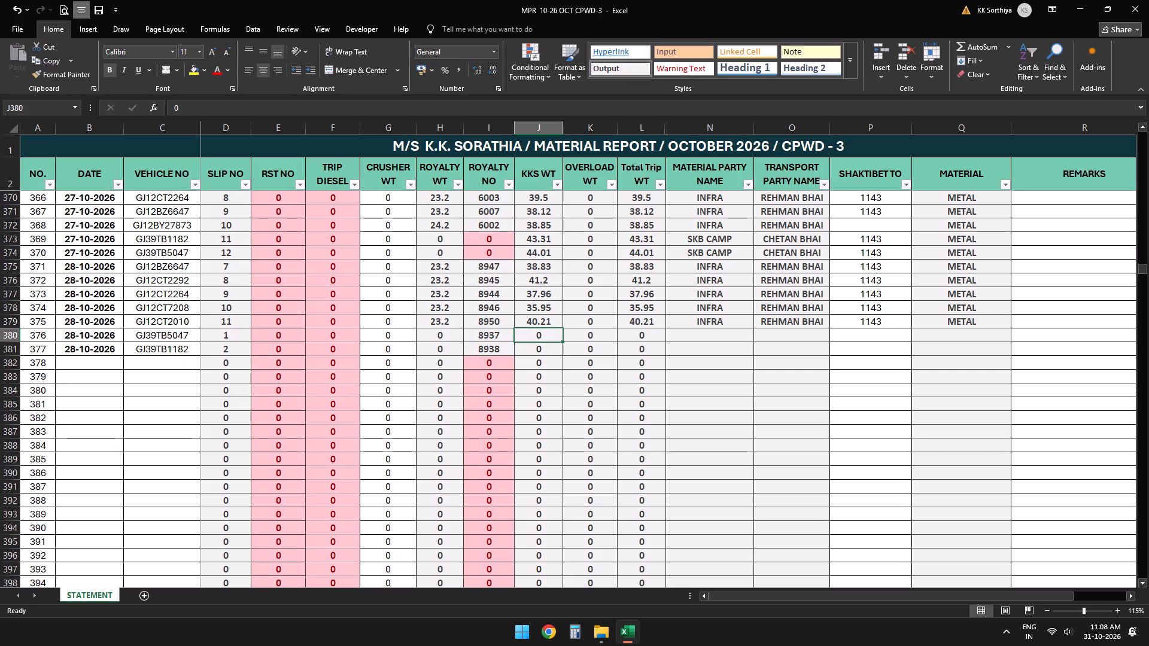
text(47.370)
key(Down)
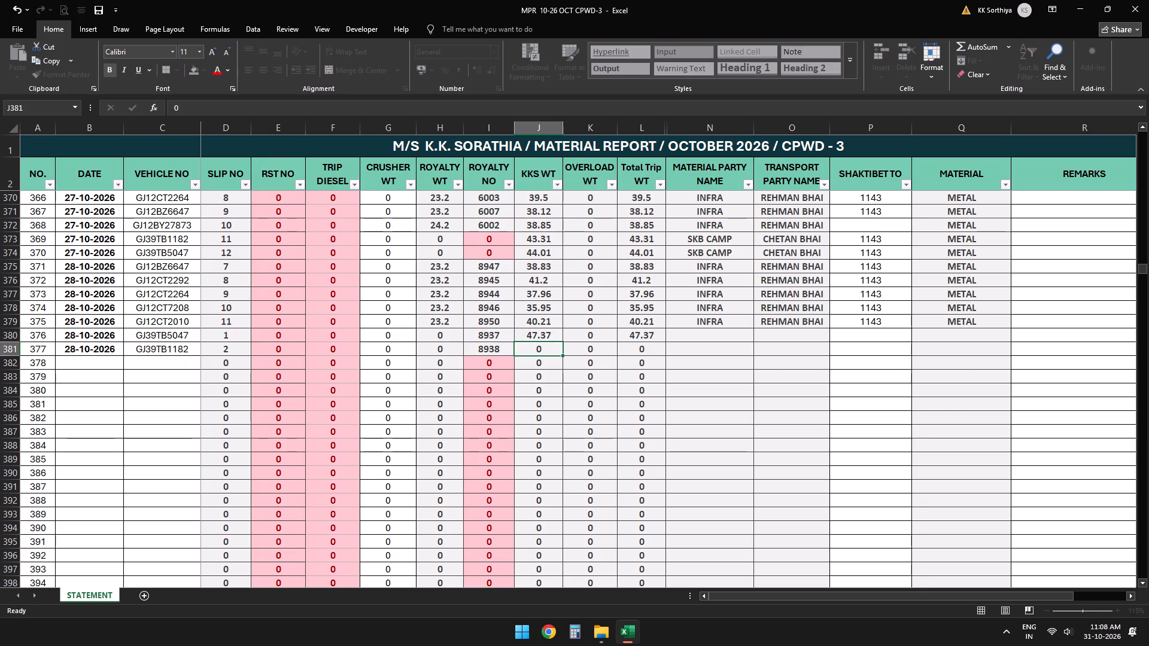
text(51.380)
Enter SKB CAMP as the material party for entries 376 and 377.
key(Right)
key(Right)
key(Right)
key(Up)
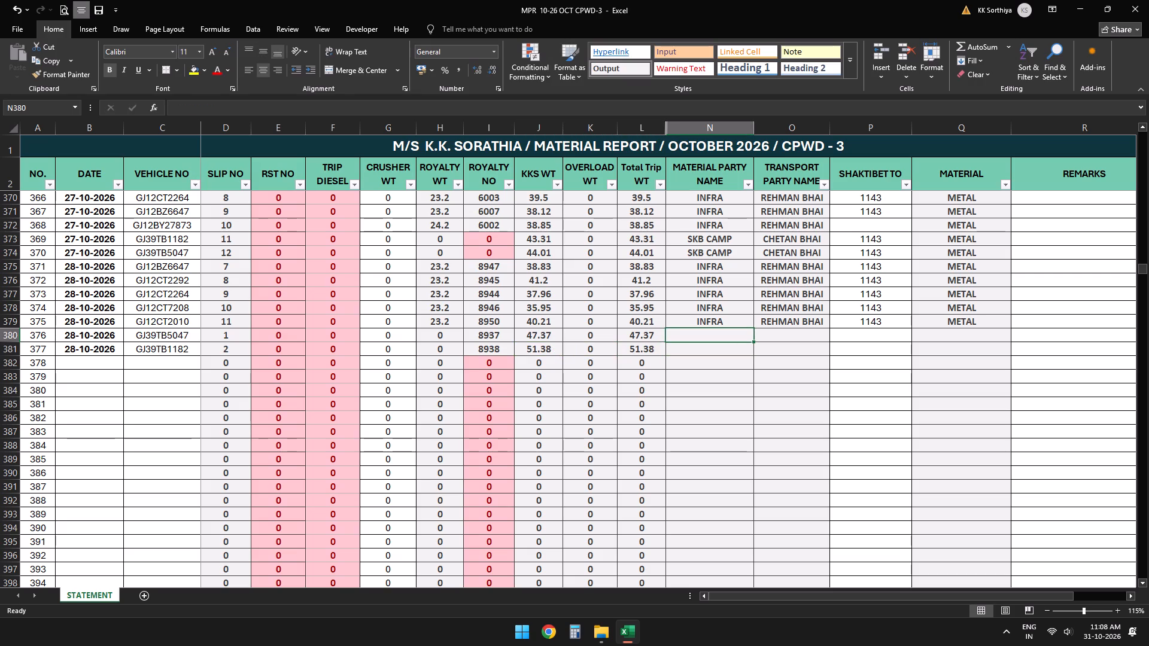
key(s)
key(Down)
key(s)
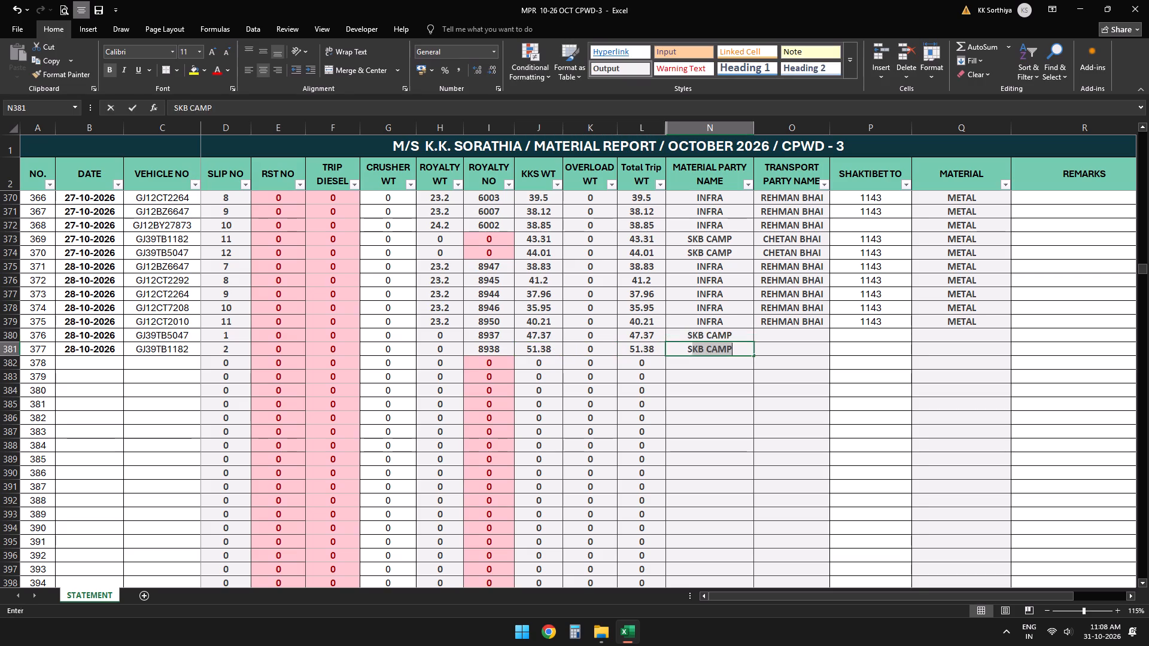
Enter CHETAN BHAI as the transport party for entries 376 and 377.
key(Right)
key(Up)
key(c)
key(Down)
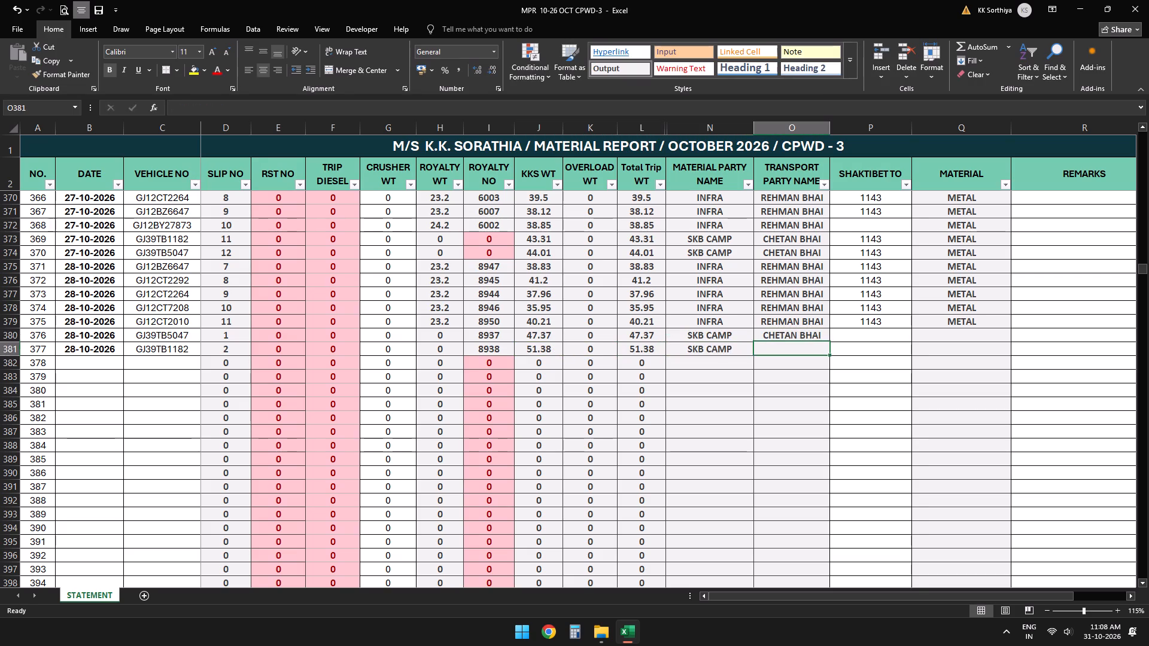
key(c)
Enter 1143 as the Shaktibet To value for entries 376 and 377.
key(Right)
key(Up)
text(1143)
key(Down)
text(1143)
Set the material to MORAM for entries 376 and 377.
key(Right)
key(Up)
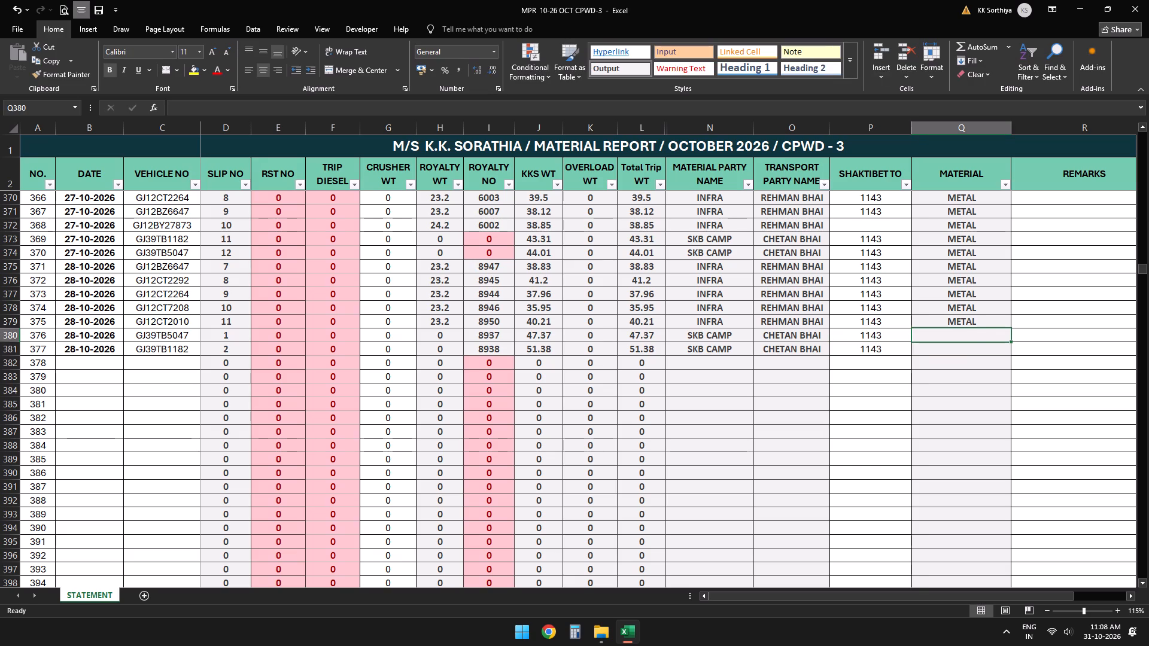
key(m)
key(Down)
key(m)
key(Up)
text(MO)
key(Down)
key(Up)
text(MOR)
text(AM)
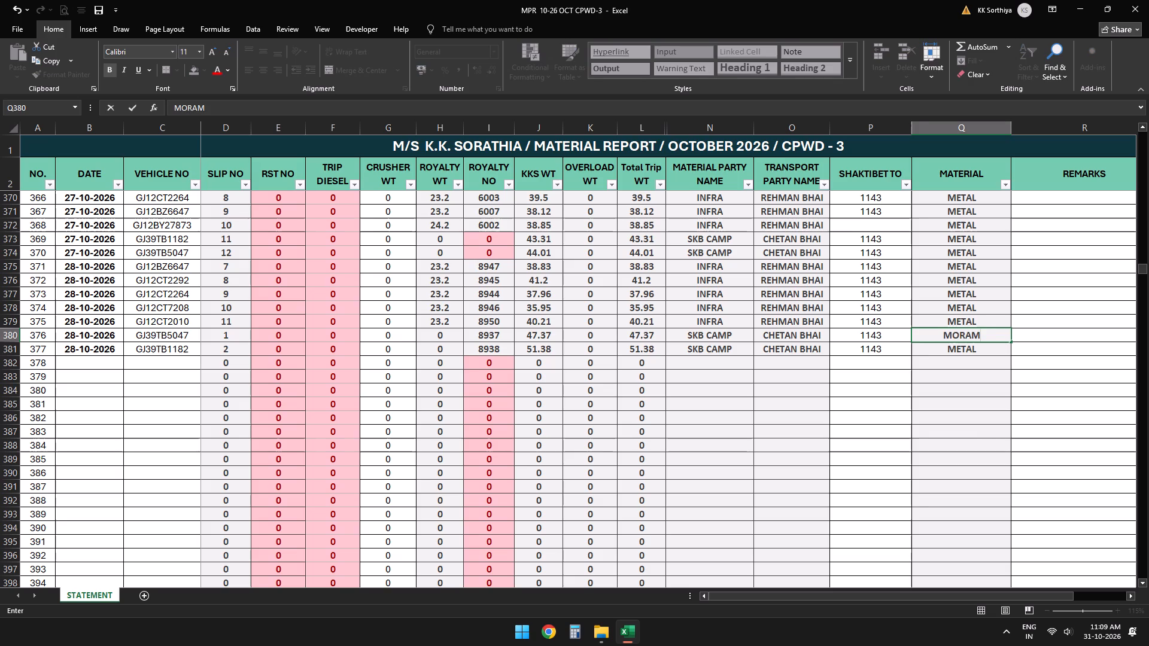
key(Down)
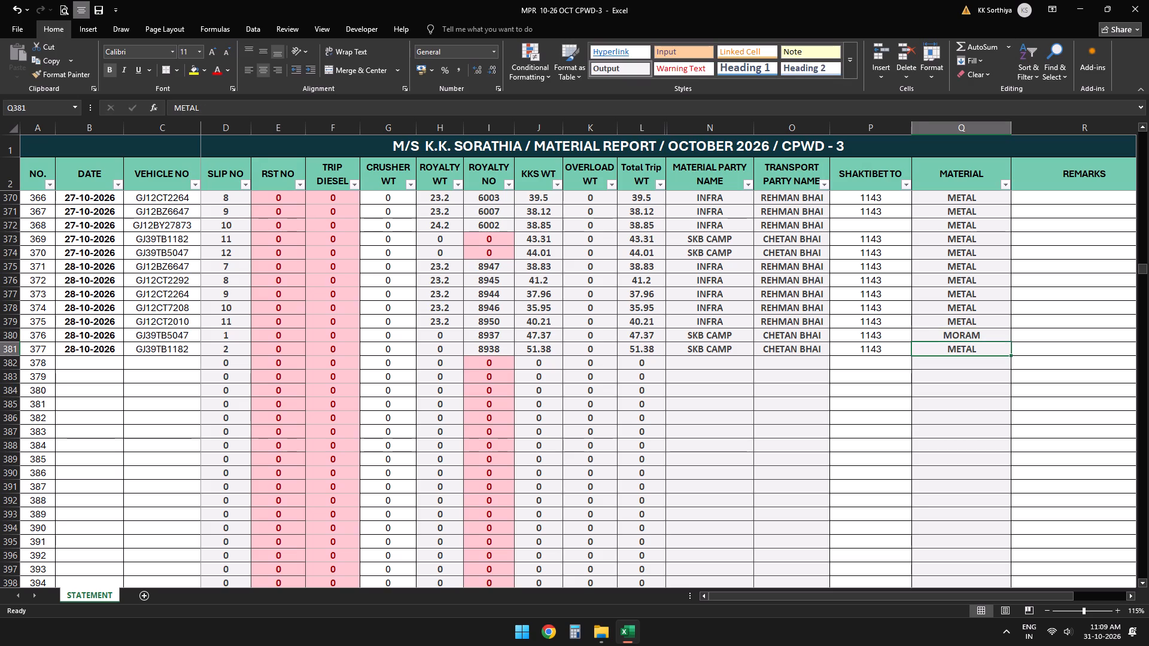
key(ctrl+d)
Save the CPWD-3 material report and select the date cell of entry 378.
key(ctrl+s)
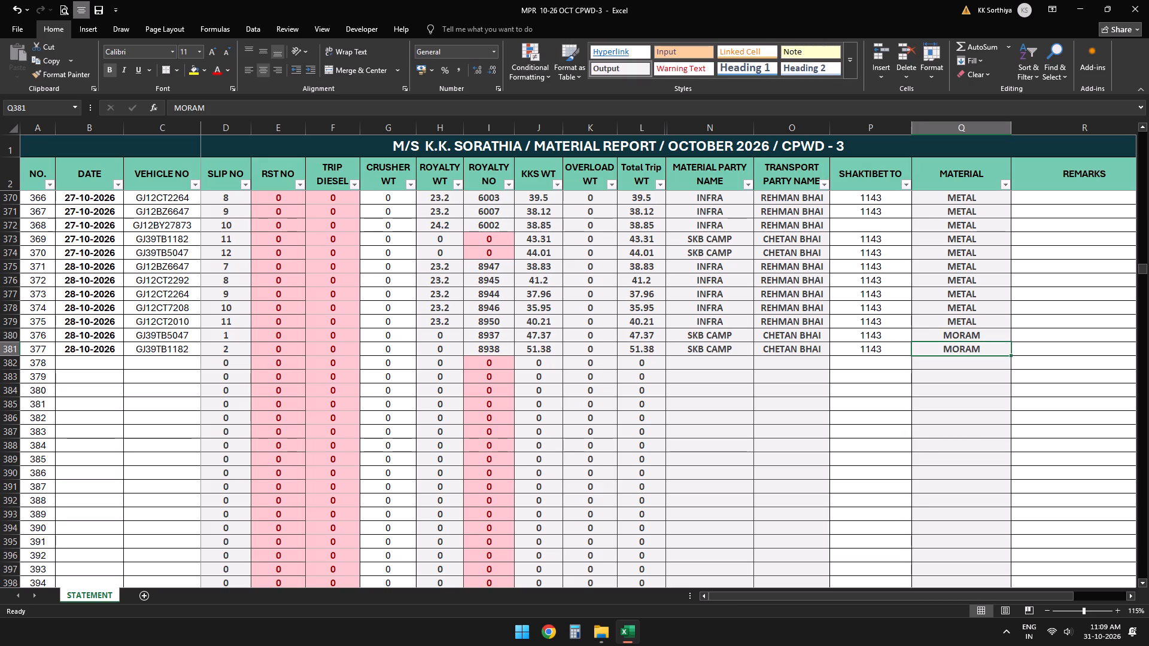
key(Down)
key(Left)
key(Left)
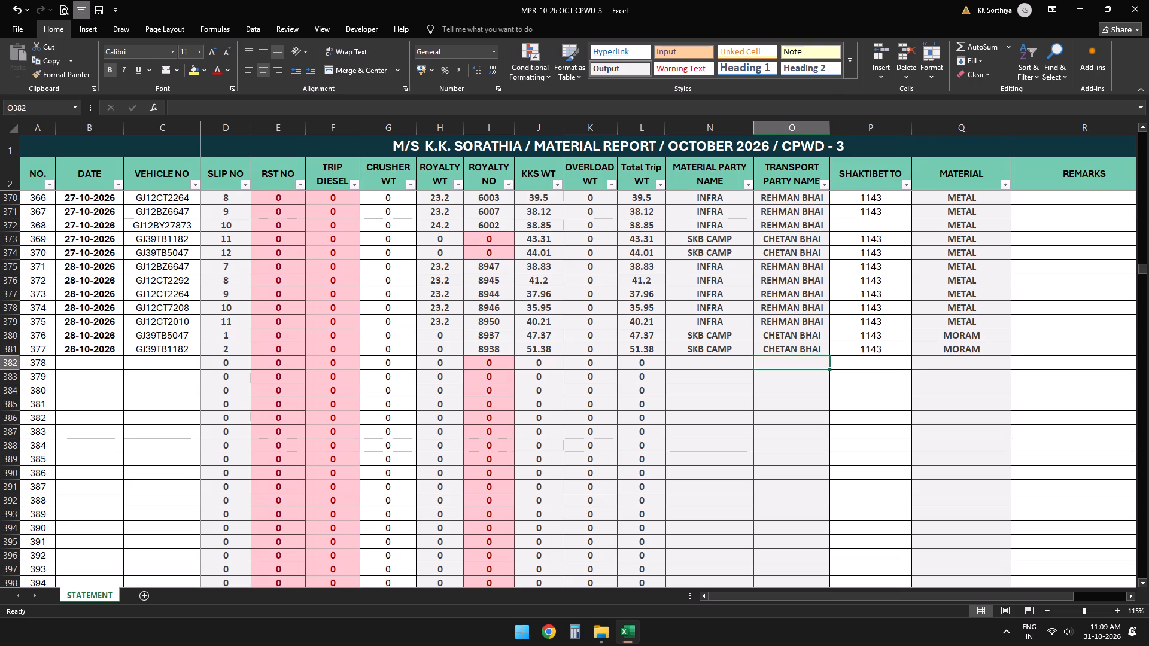
key(Left)
key(Left)
key(Left)
key(ctrl+s)
key(Left)
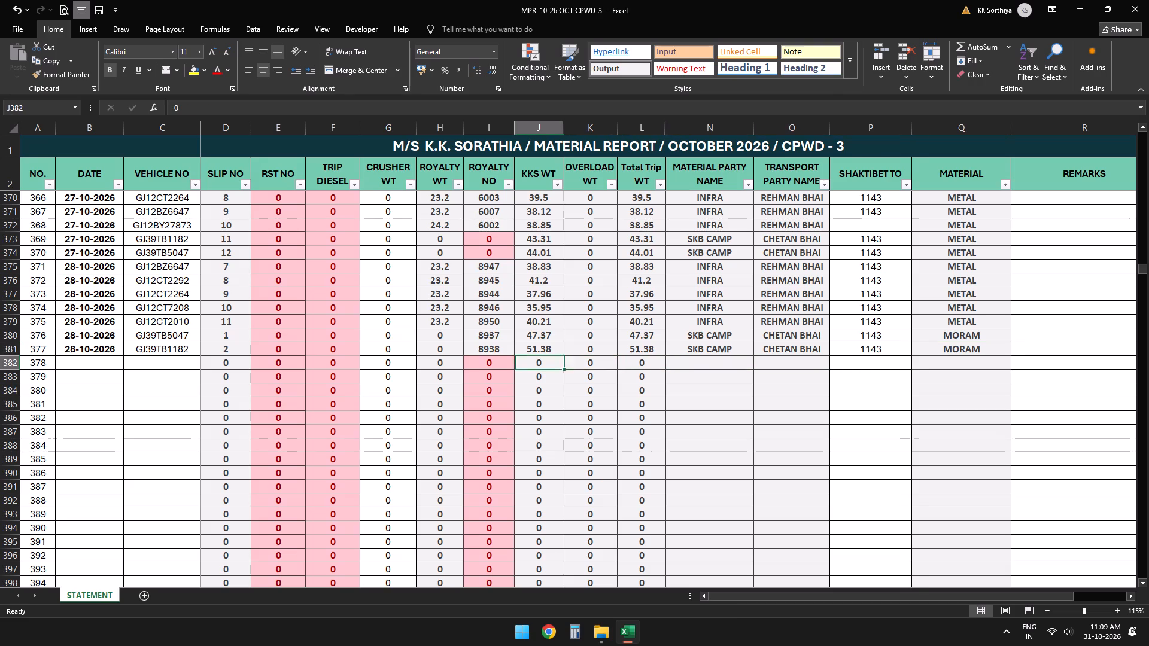
key(Left)
key(Left)
key(Left)
key(Left)
key(Left)
key(Left)
key(Left)
key(Left)
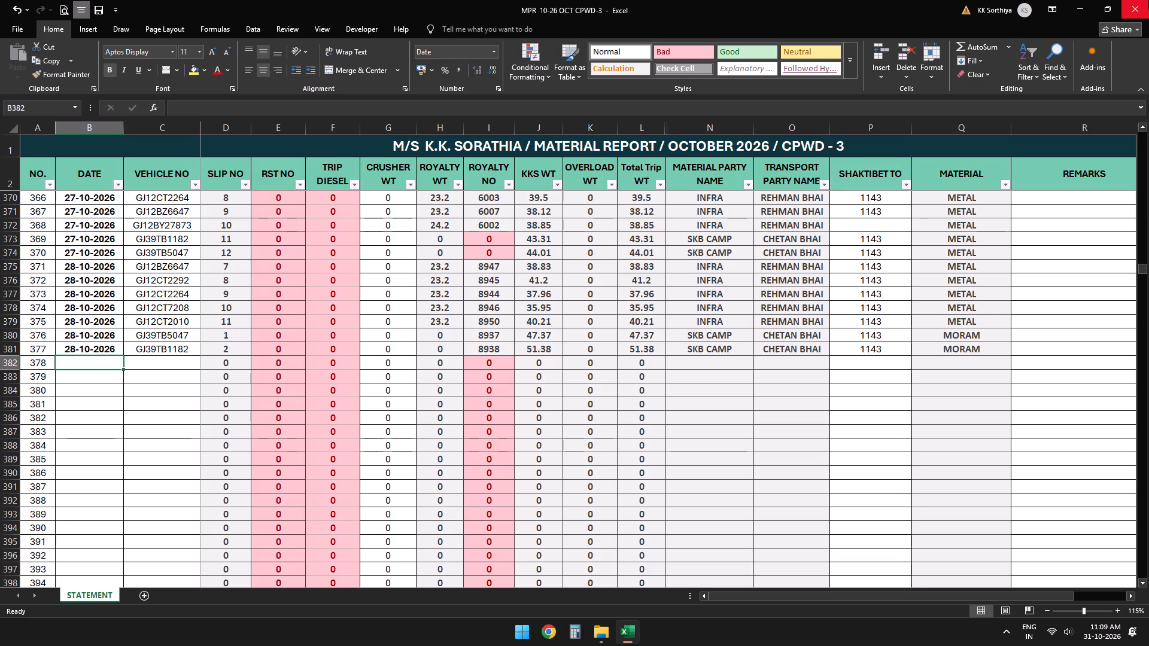
Open the MPR 10-26 OCT VIGHAKOT workbook from the 10. OCTOBER-2026 folder.
click(1089, 0)
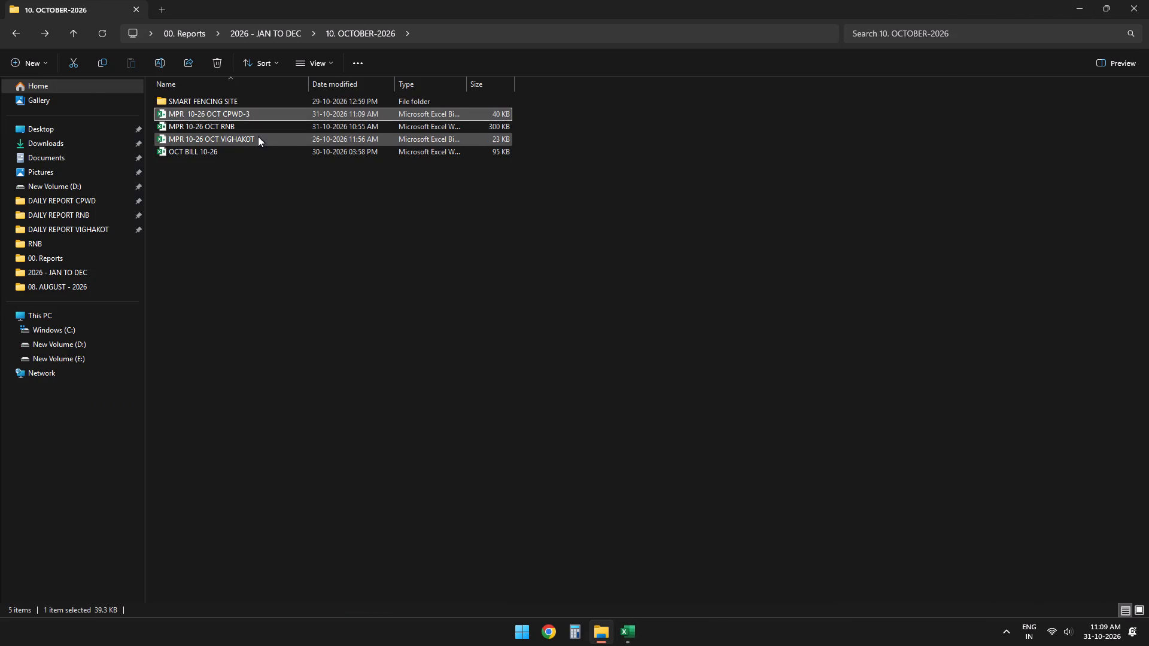
double_click(258, 136)
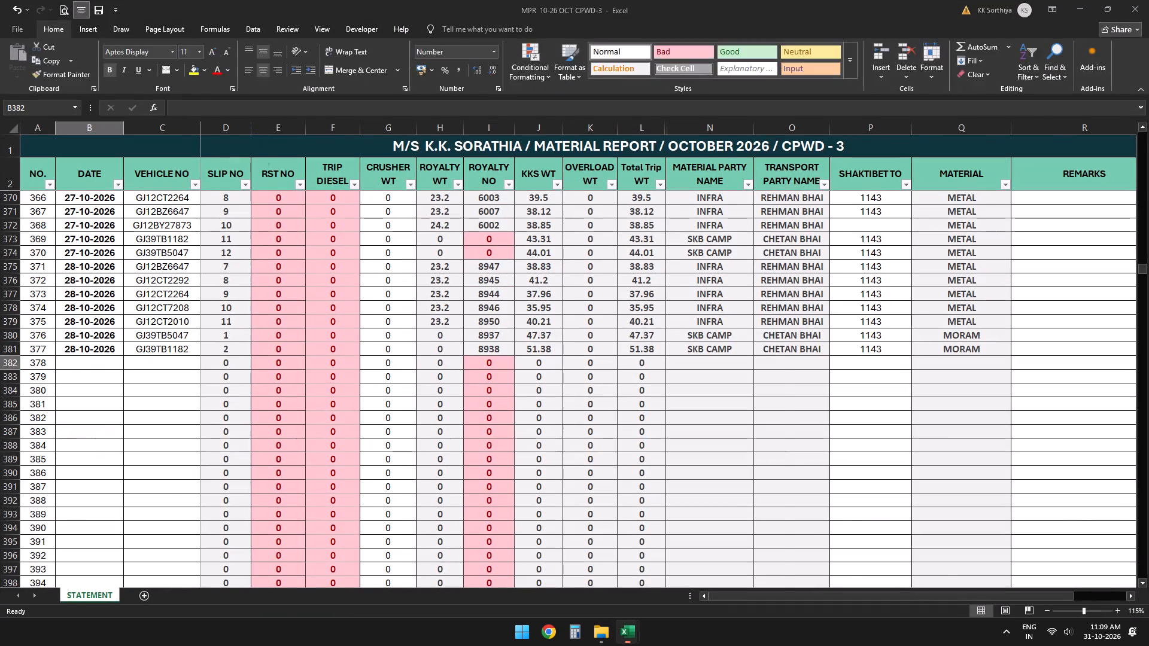
click(86, 292)
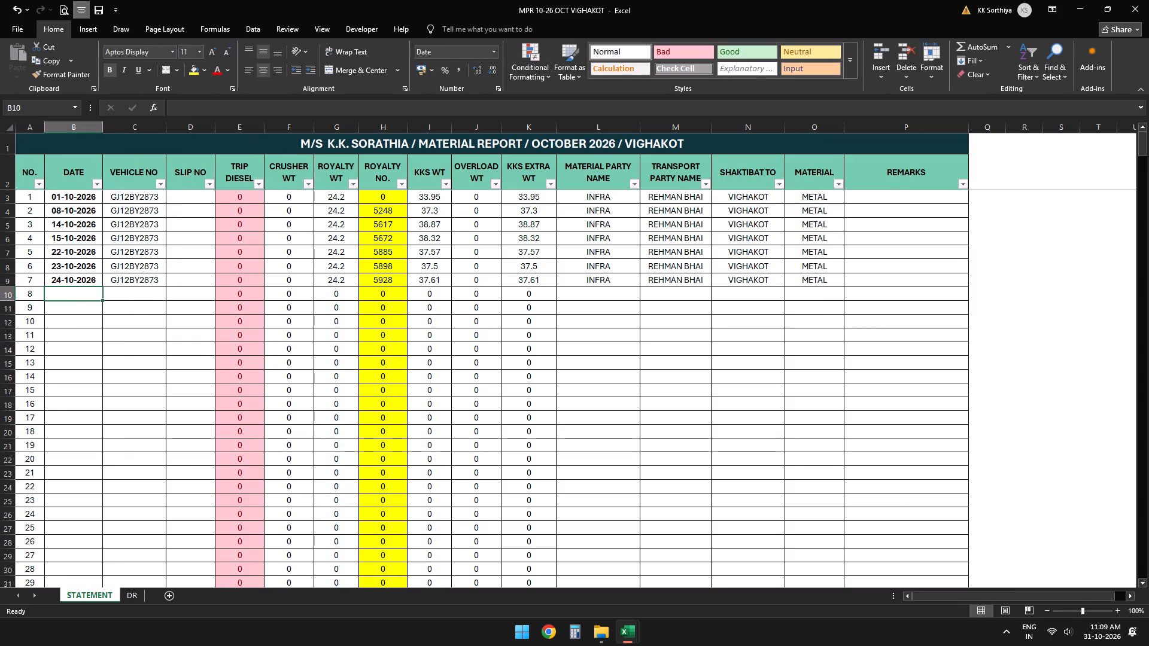
text(29)
text(-10)
text(-26)
key(Down)
key(Up)
key(Right)
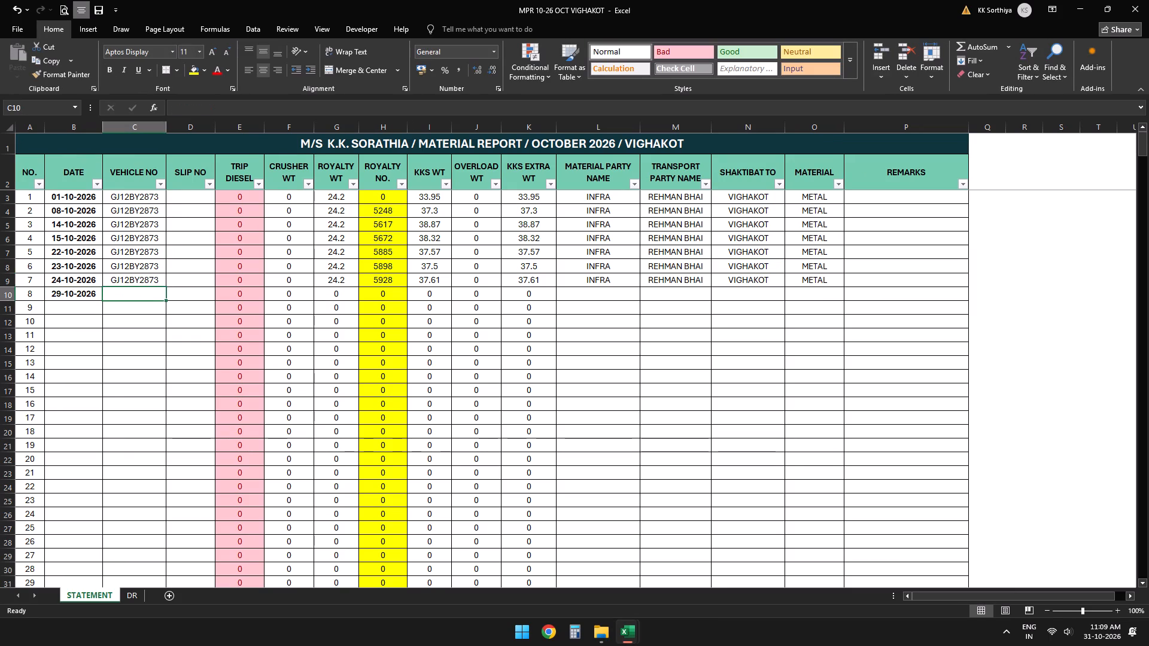
text(GJ12BY)
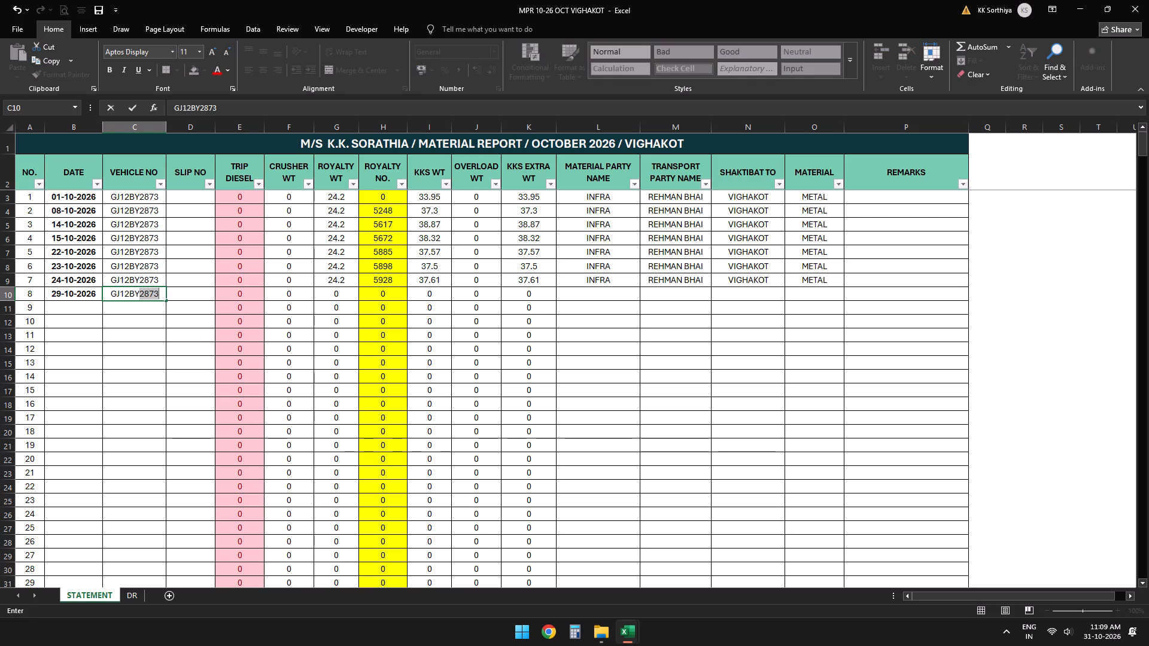
Enter royalty weight 24.2, royalty number 6048 and KKS weight 35.12 for VIGHAKOT entry 8.
key(Right)
key(Right)
key(Right)
key(Right)
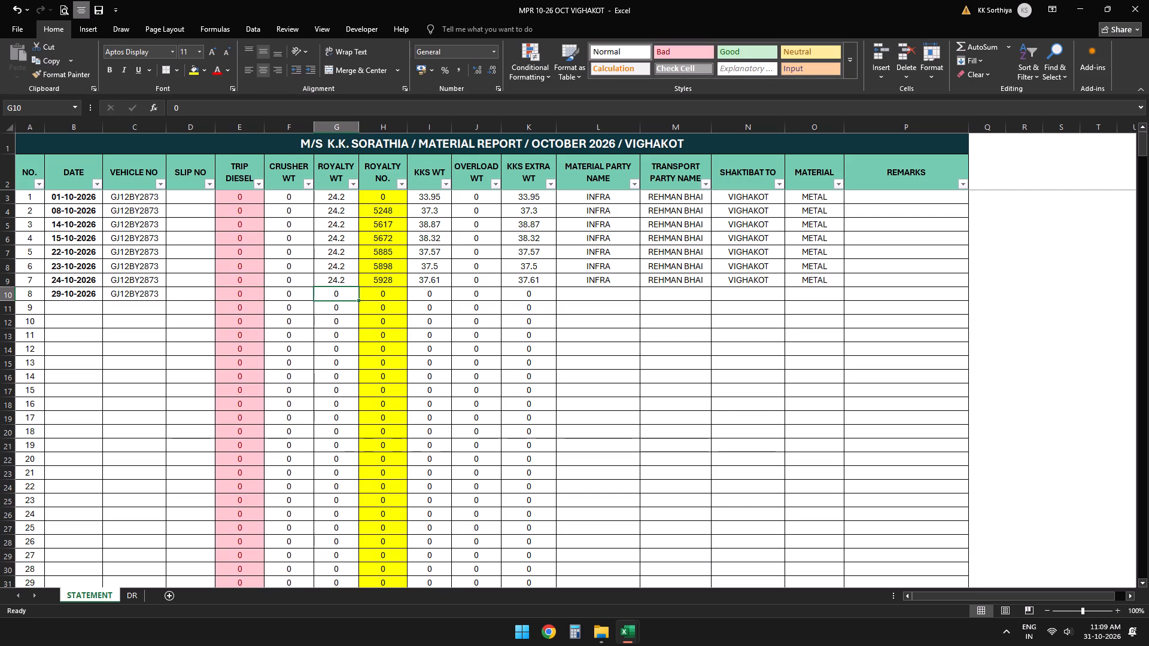
text(24.2)
key(Right)
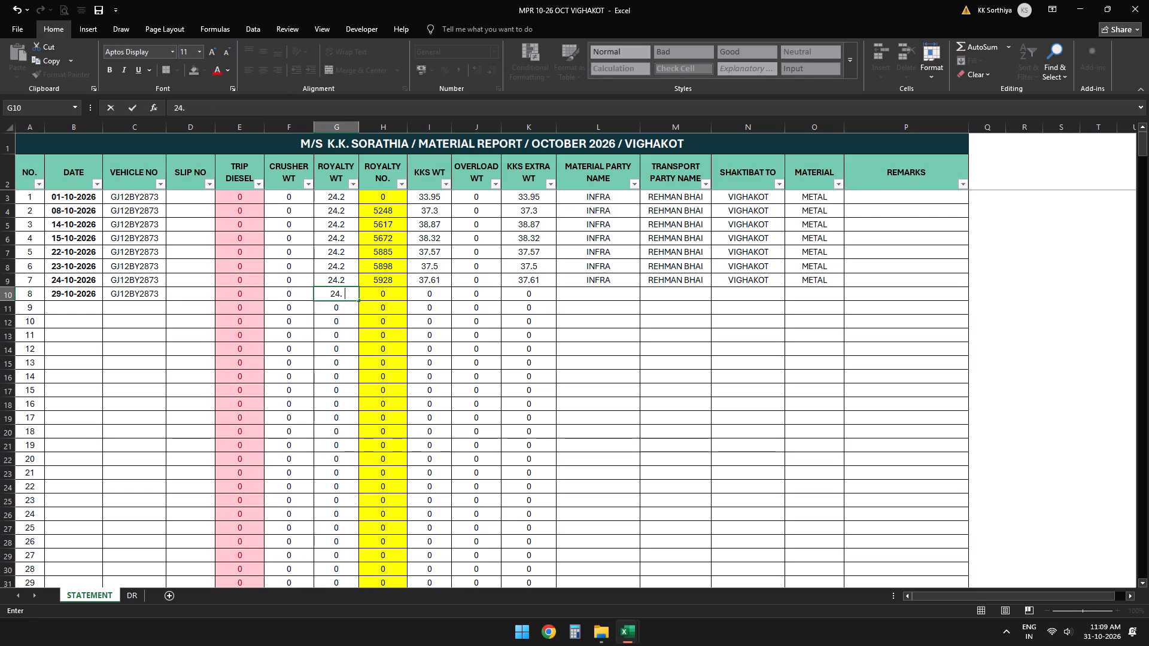
text(6048)
key(Right)
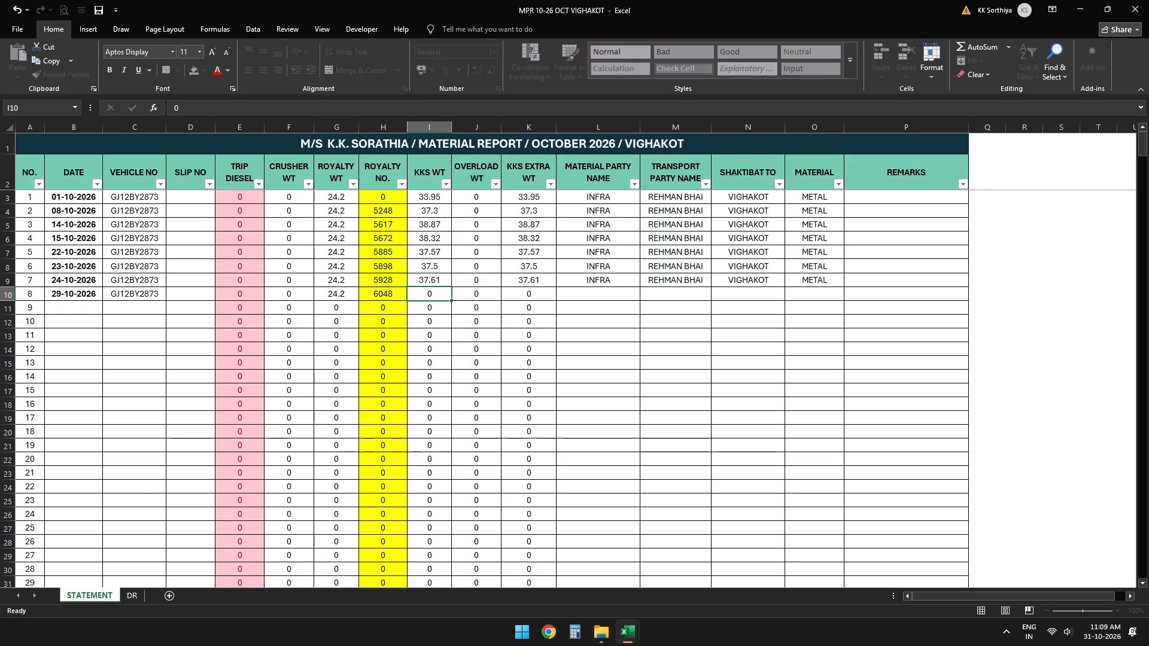
text(35.120)
Complete VIGHAKOT entry 8 with material party INFRA, transport party REHMAN BHAI, Shaktibat To VIGHAKOT and material METAL.
key(Right)
key(Right)
key(Right)
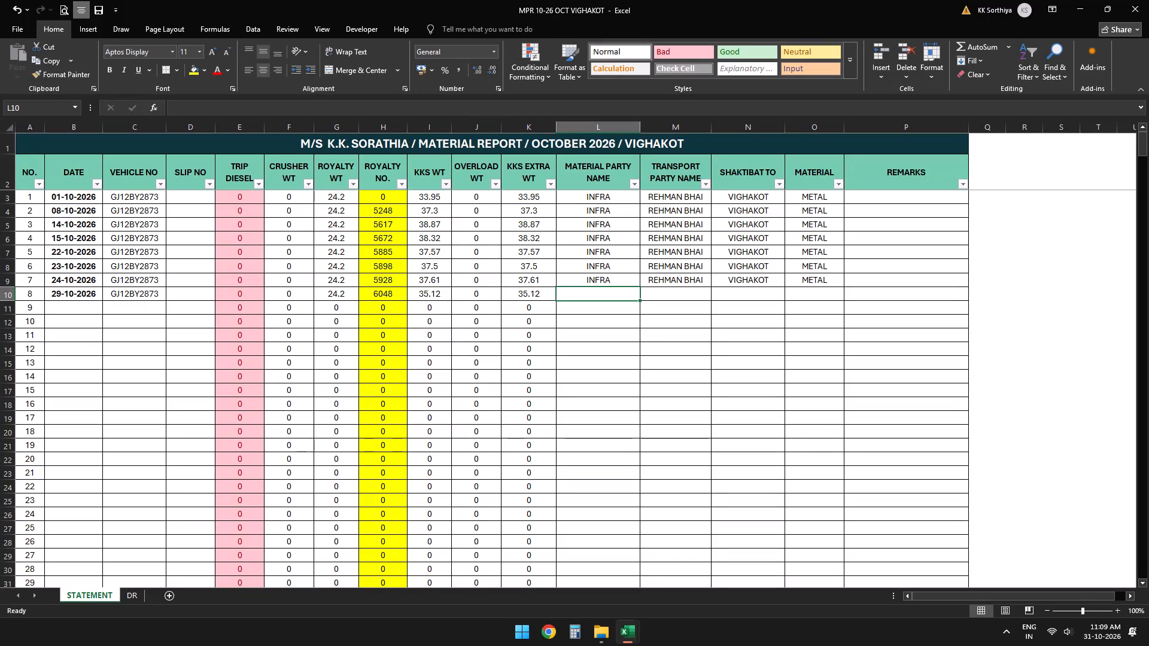
key(i)
key(Right)
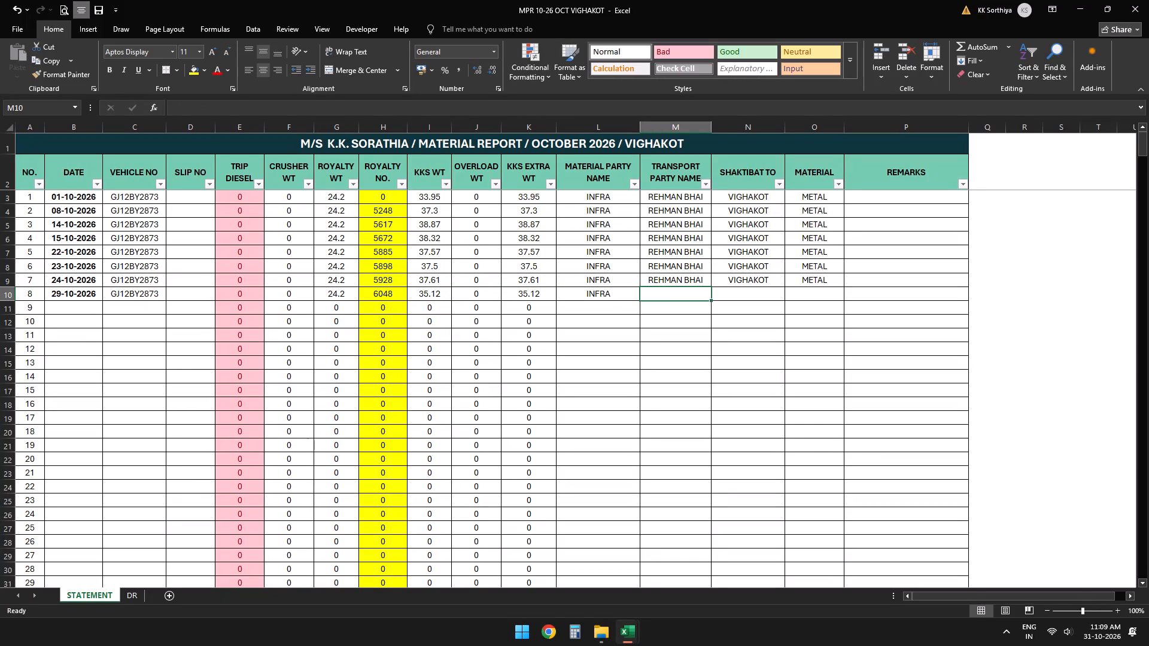
key(r)
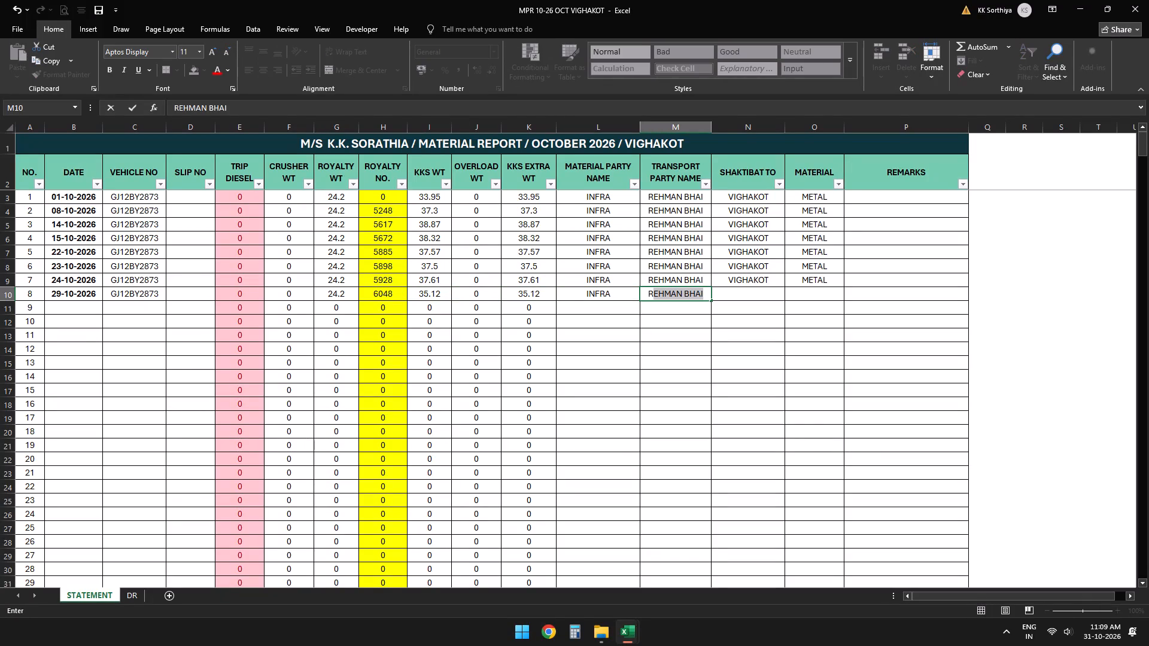
key(Right)
key(v)
key(Right)
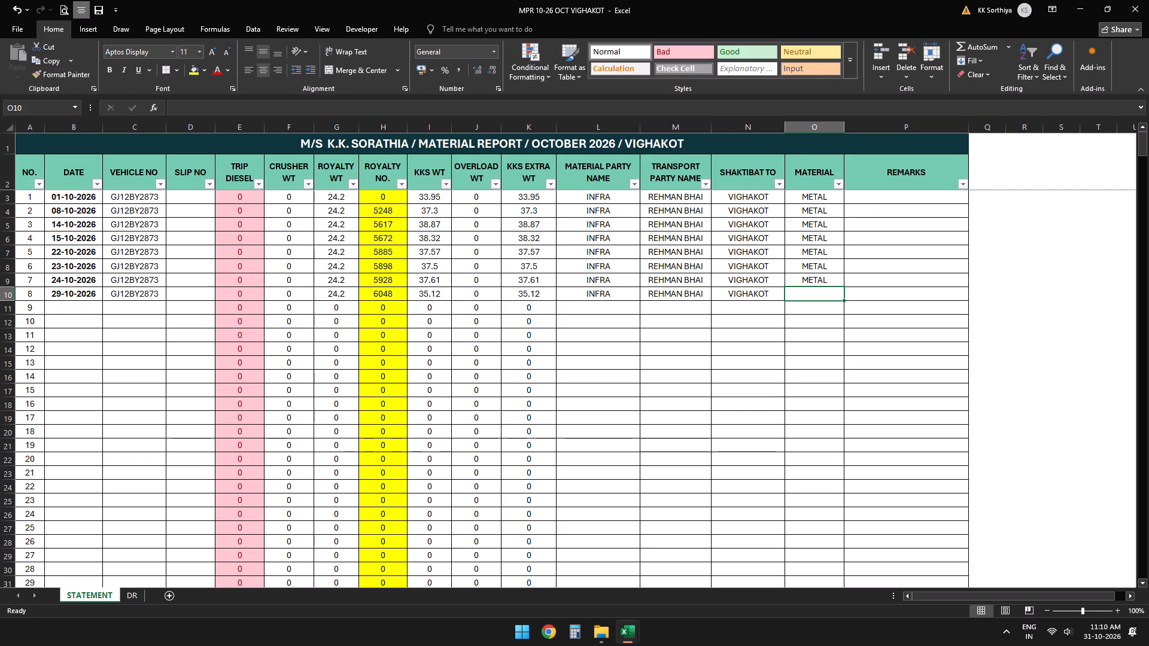
key(m)
key(e)
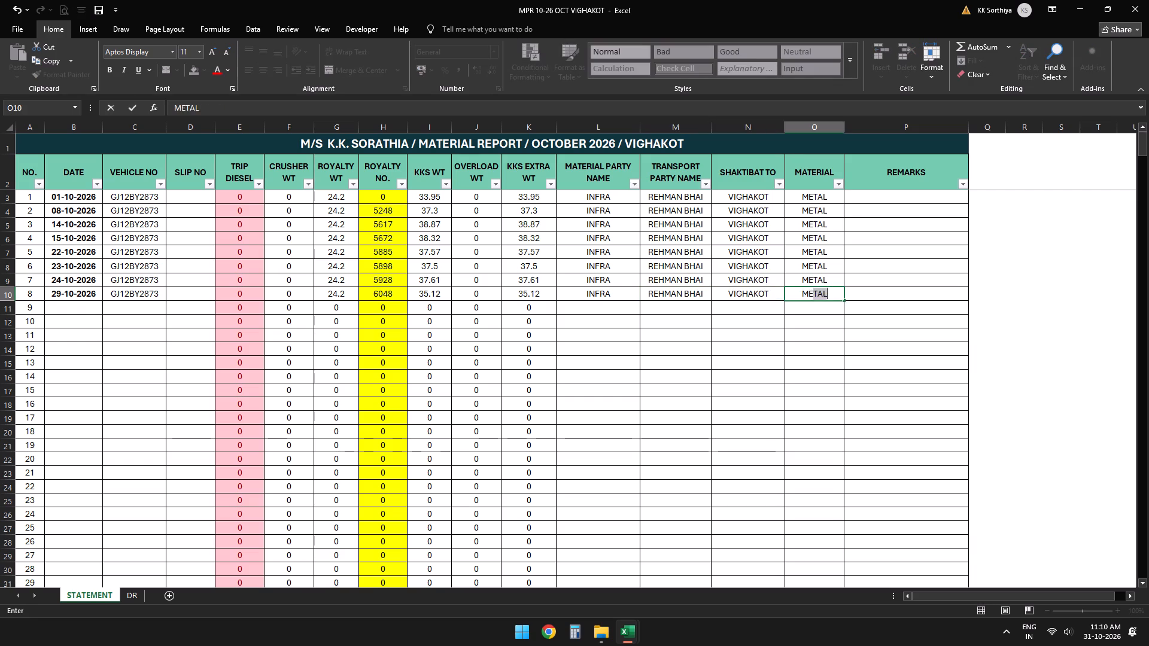
key(Down)
Save the VIGHAKOT material report.
key(ctrl+s)
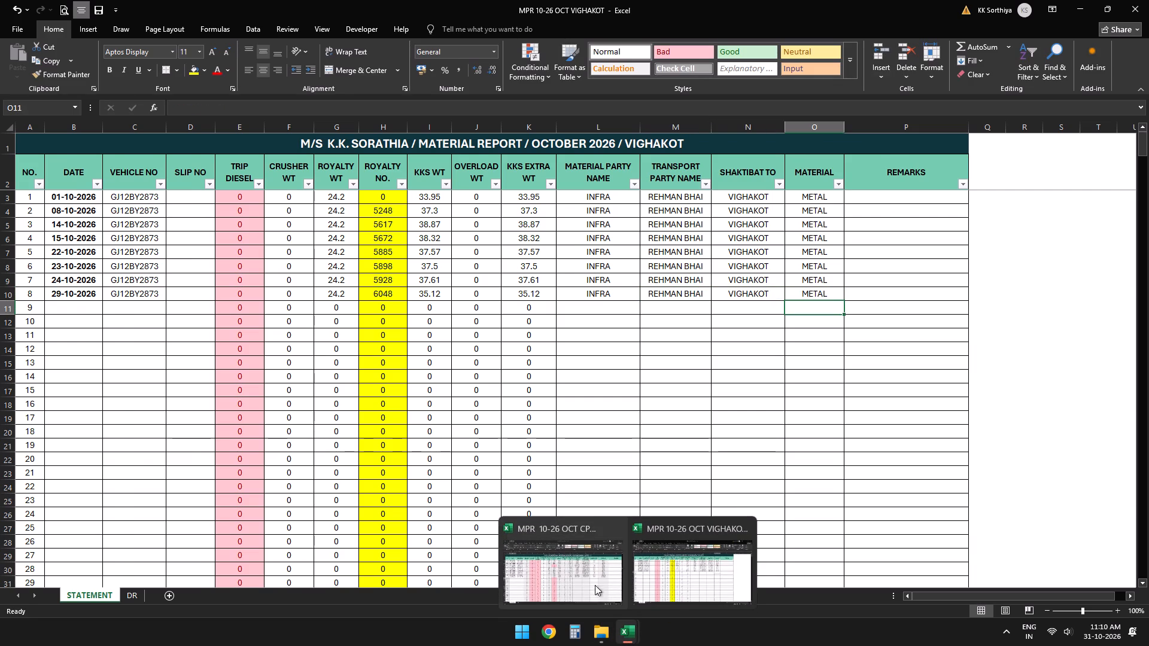
In the CPWD-3 workbook, enter the date 29-10-2026 for entries 378 to 383.
click(576, 563)
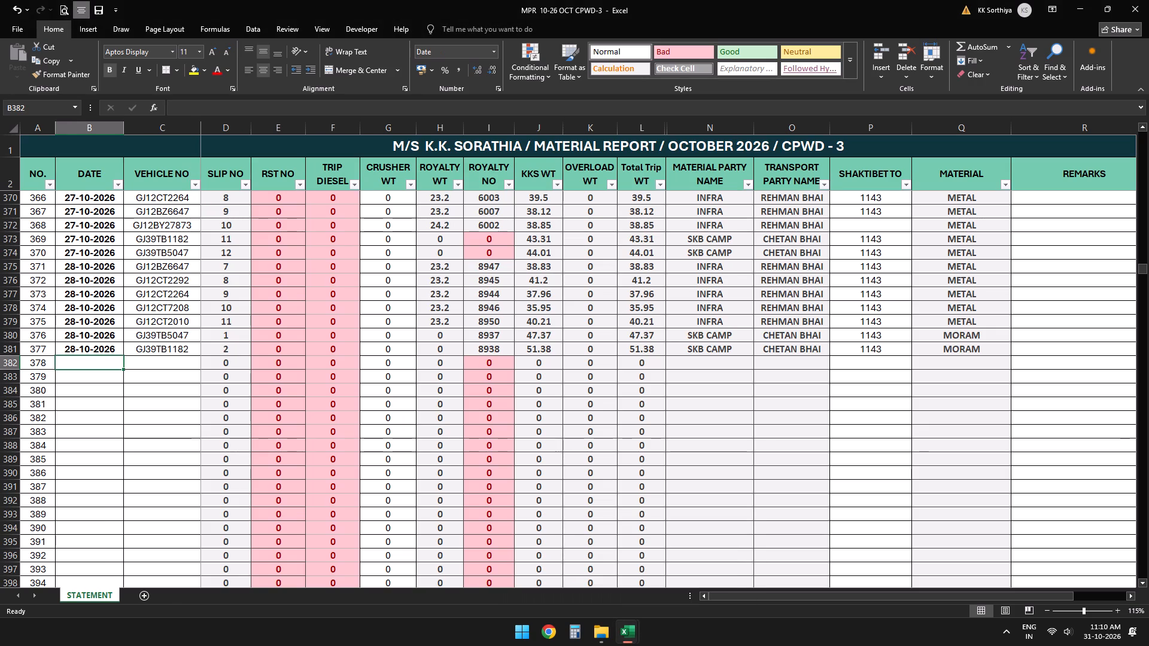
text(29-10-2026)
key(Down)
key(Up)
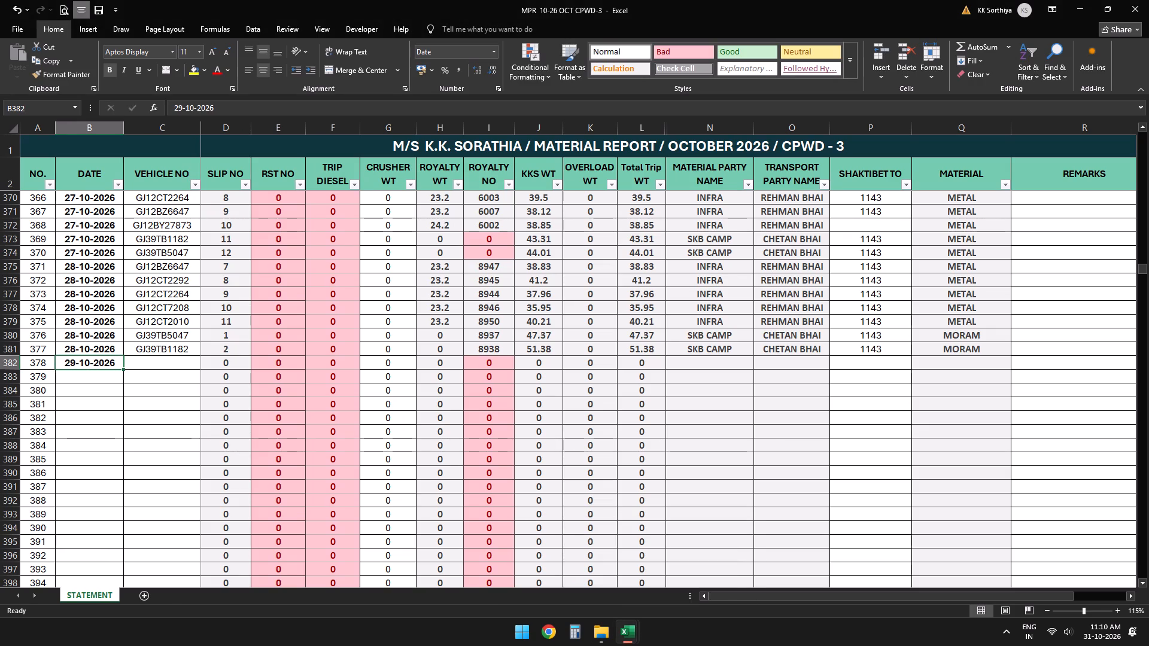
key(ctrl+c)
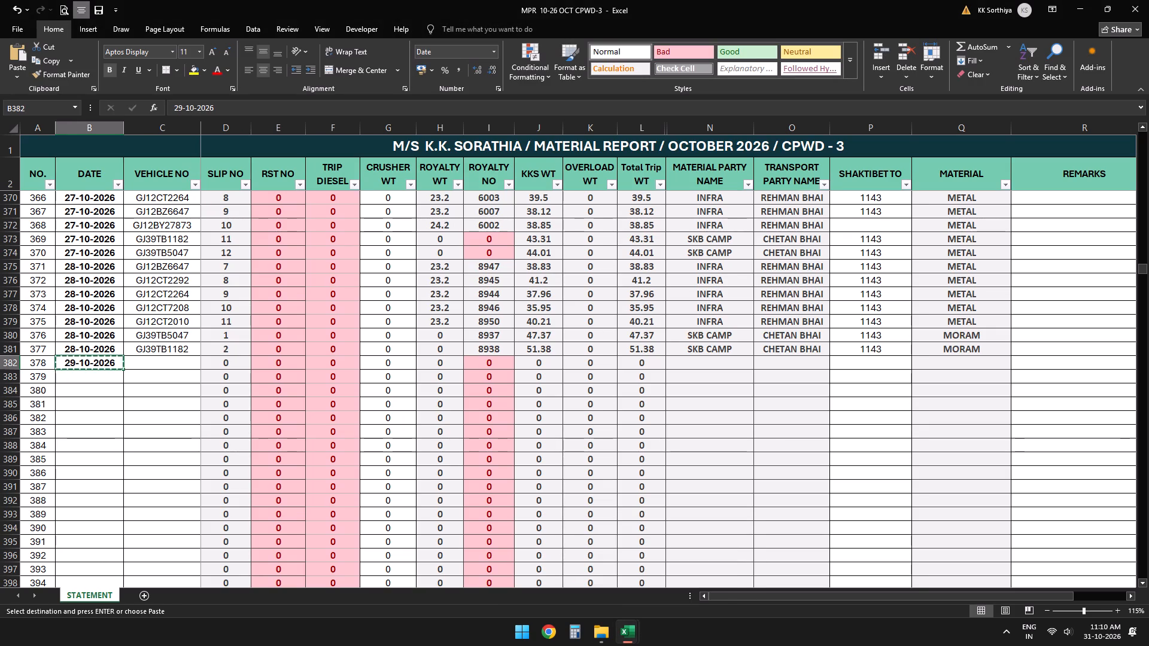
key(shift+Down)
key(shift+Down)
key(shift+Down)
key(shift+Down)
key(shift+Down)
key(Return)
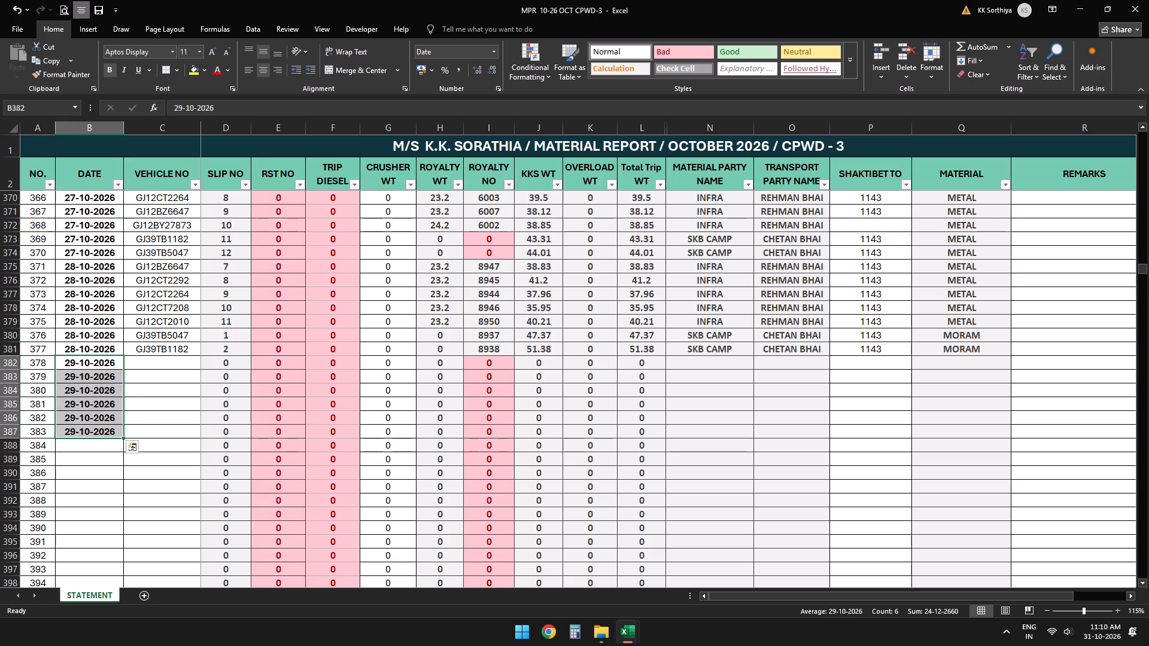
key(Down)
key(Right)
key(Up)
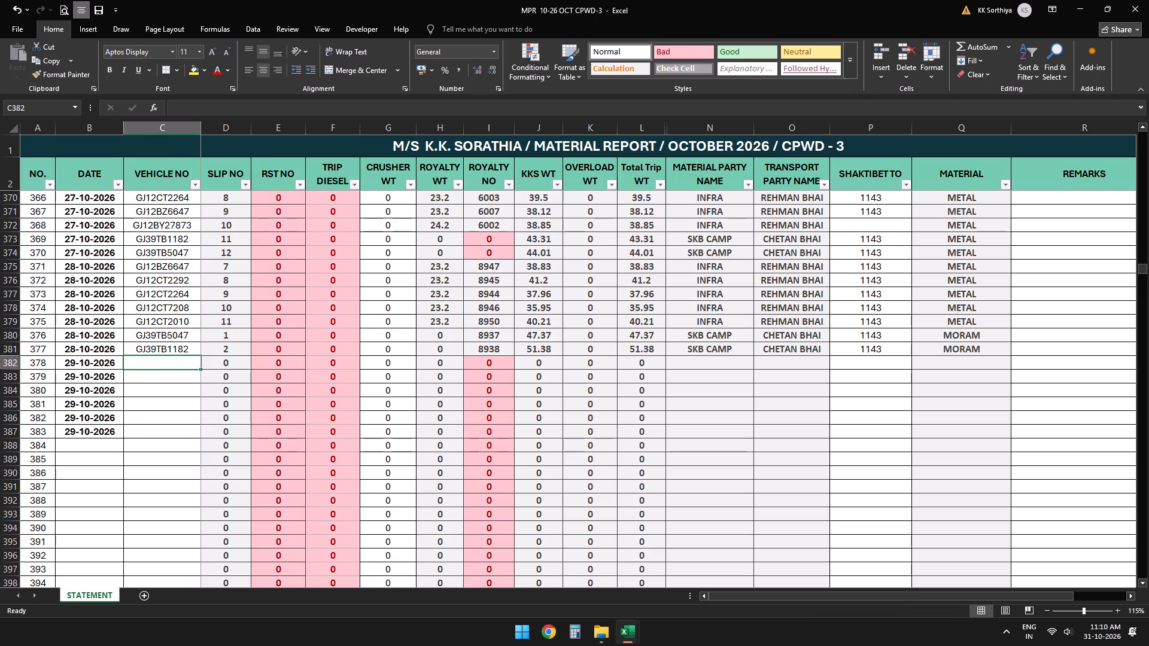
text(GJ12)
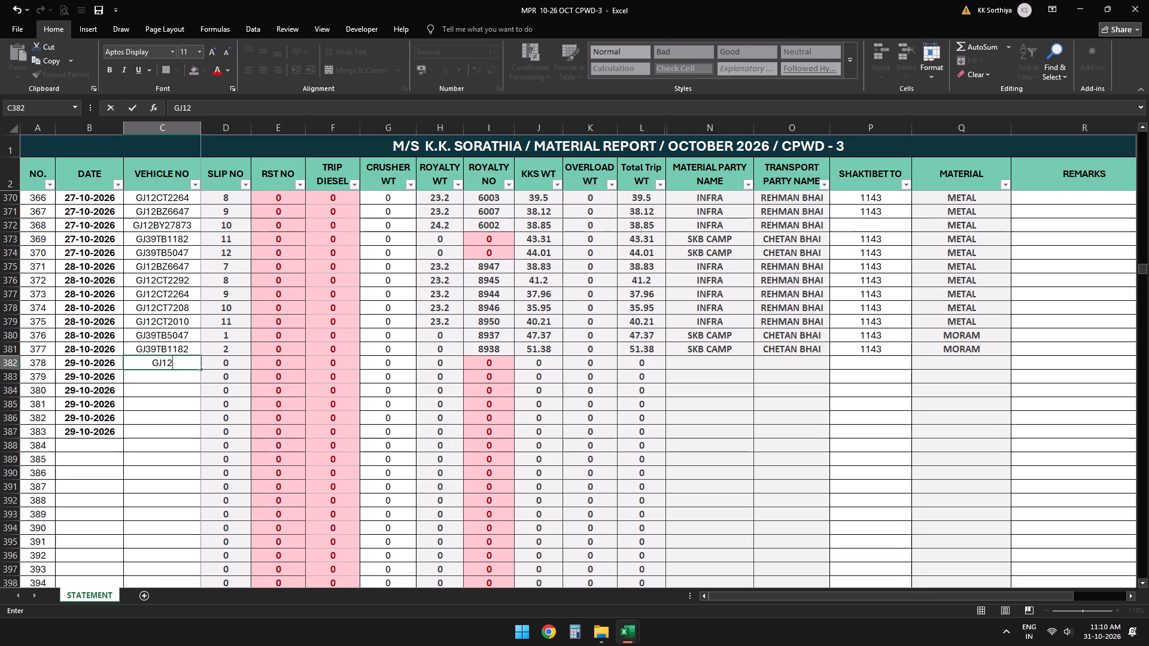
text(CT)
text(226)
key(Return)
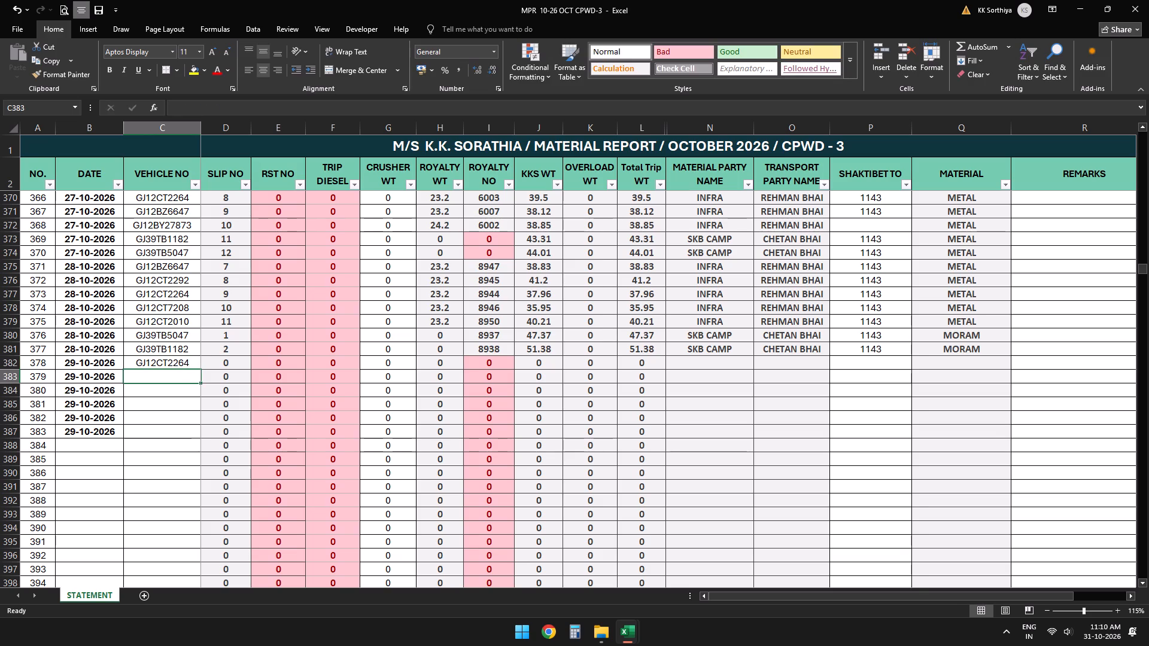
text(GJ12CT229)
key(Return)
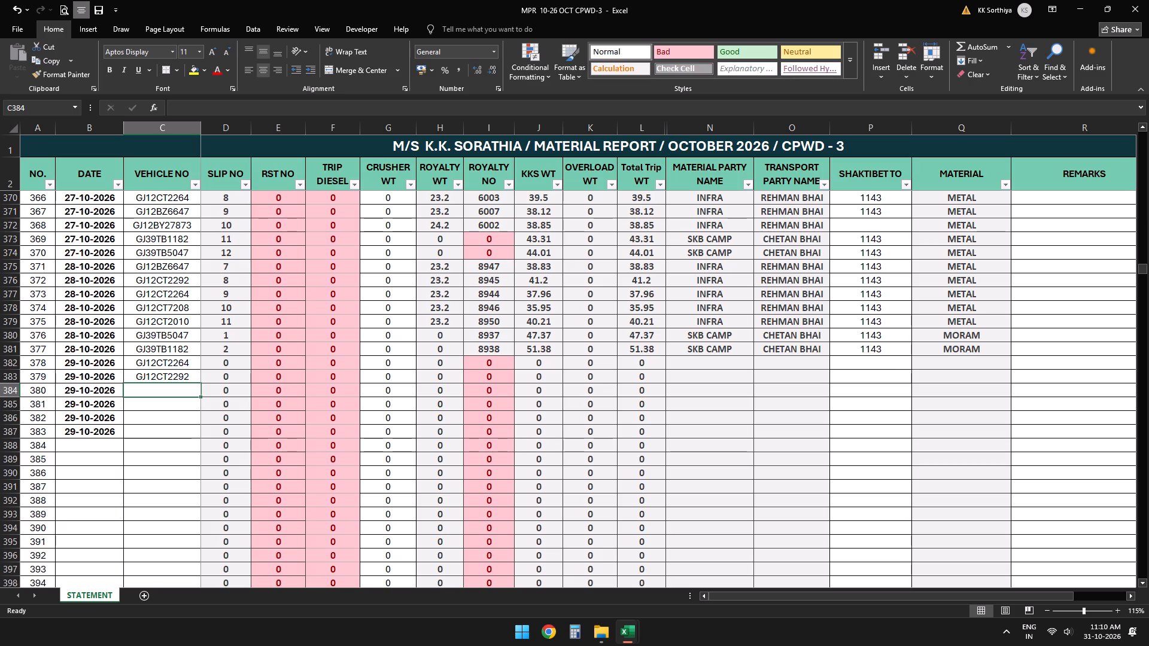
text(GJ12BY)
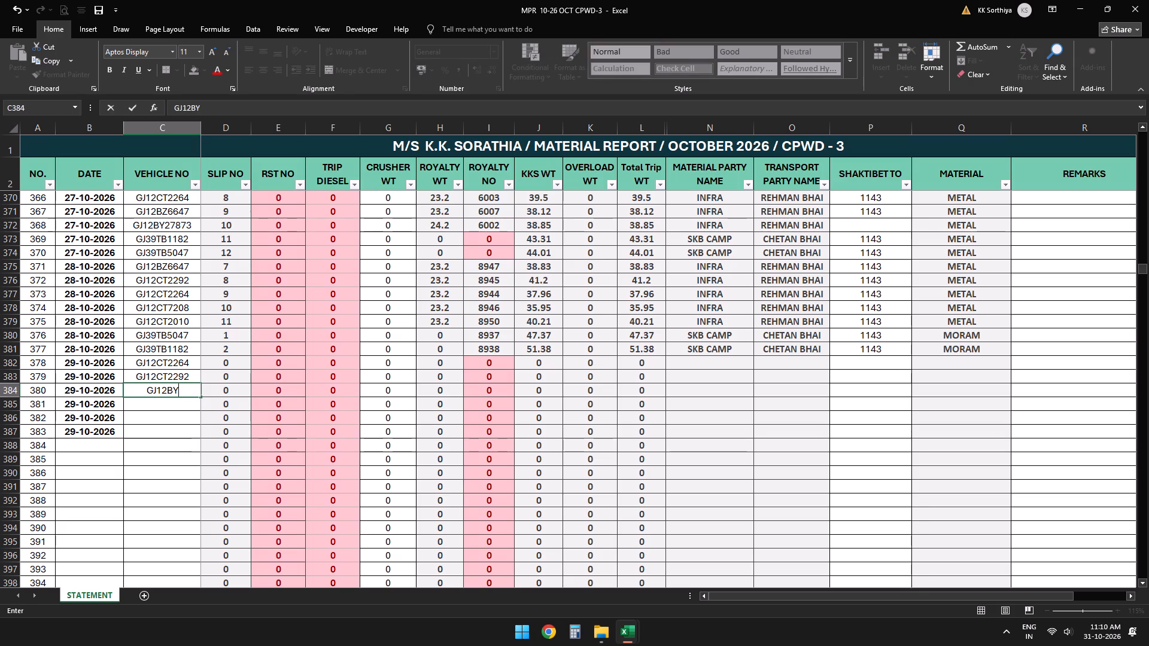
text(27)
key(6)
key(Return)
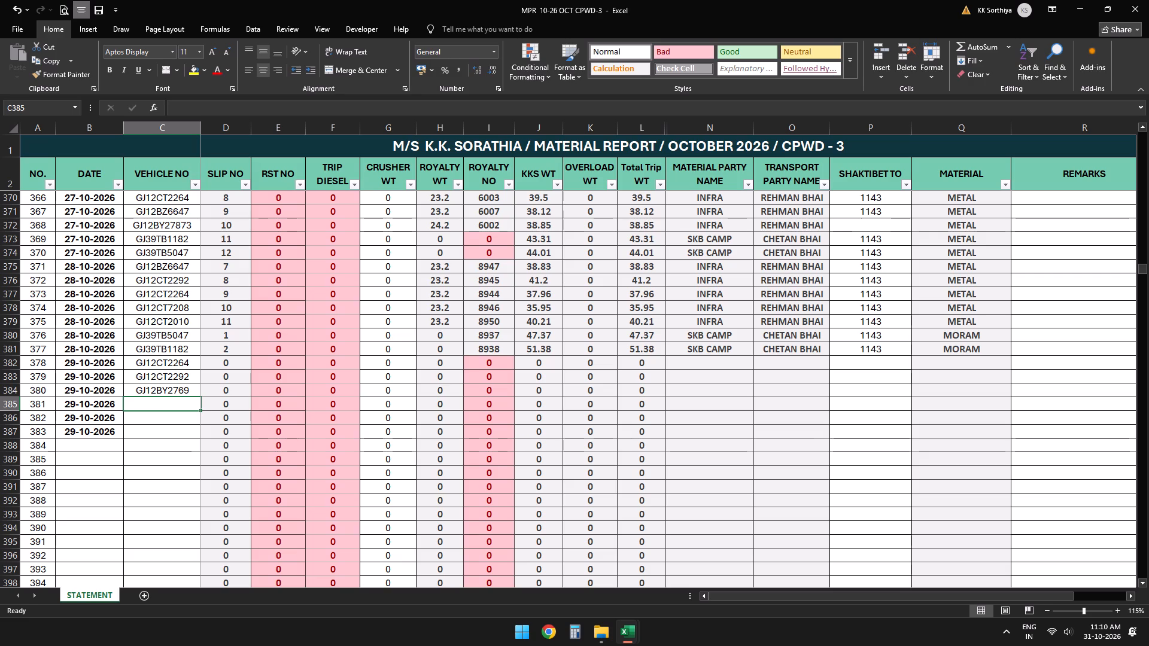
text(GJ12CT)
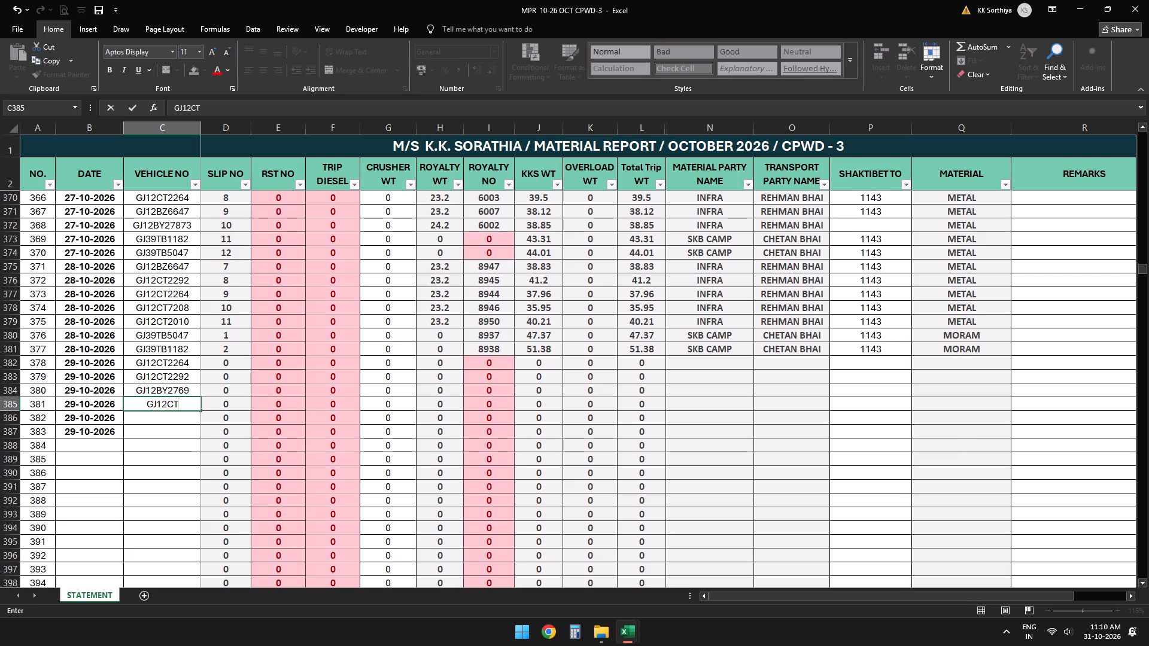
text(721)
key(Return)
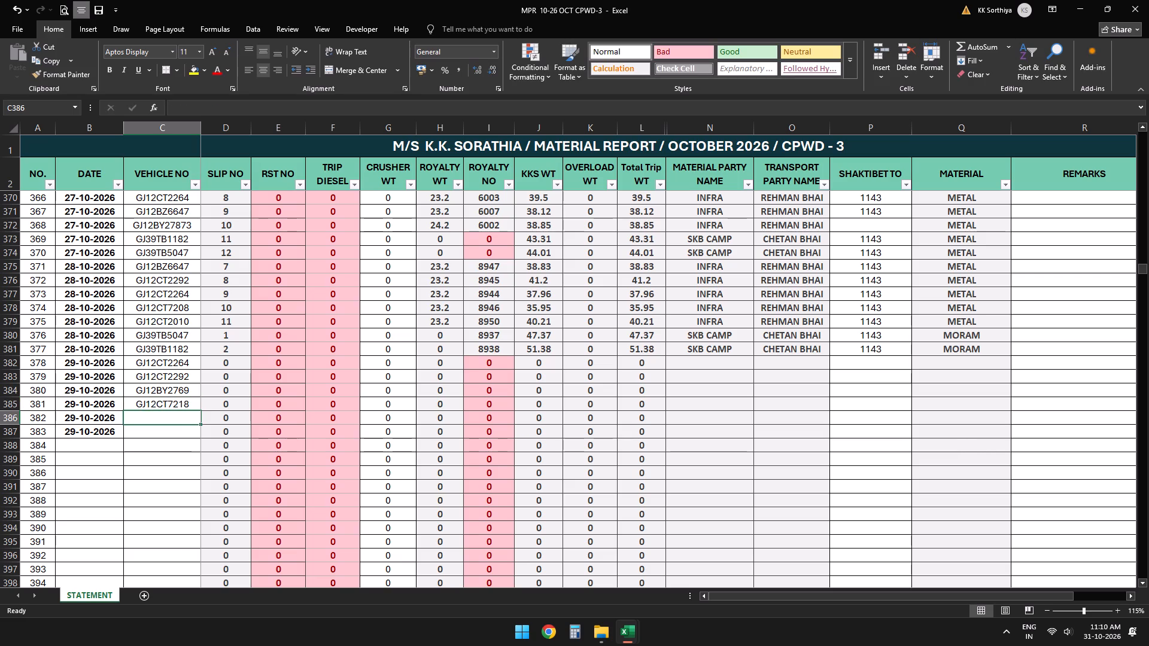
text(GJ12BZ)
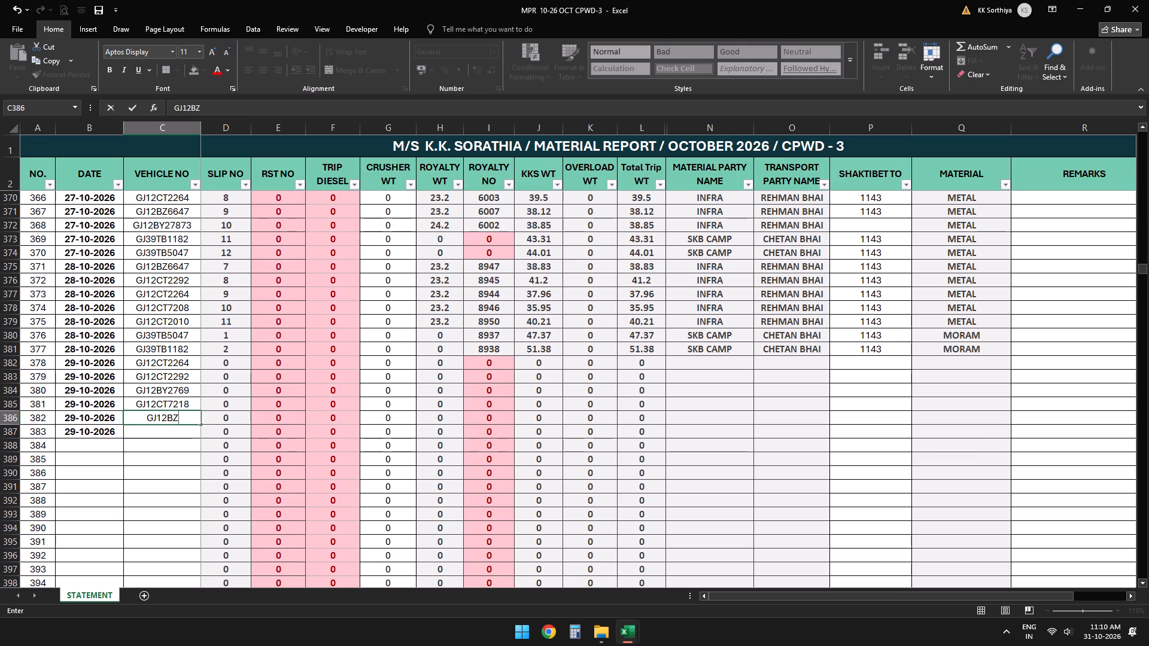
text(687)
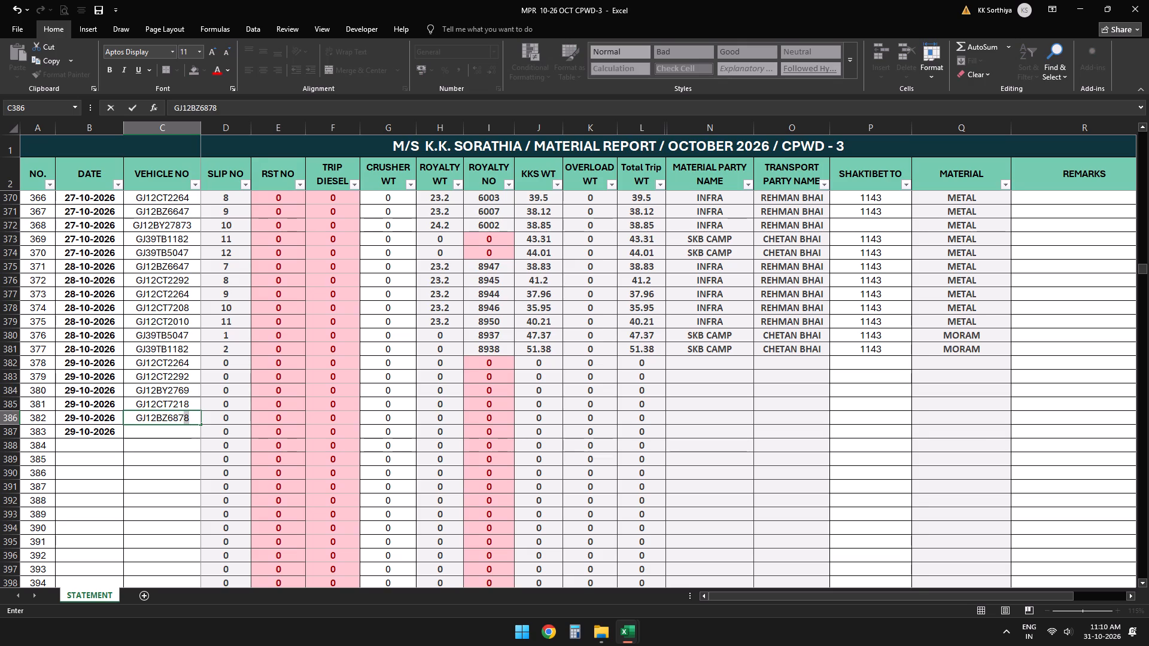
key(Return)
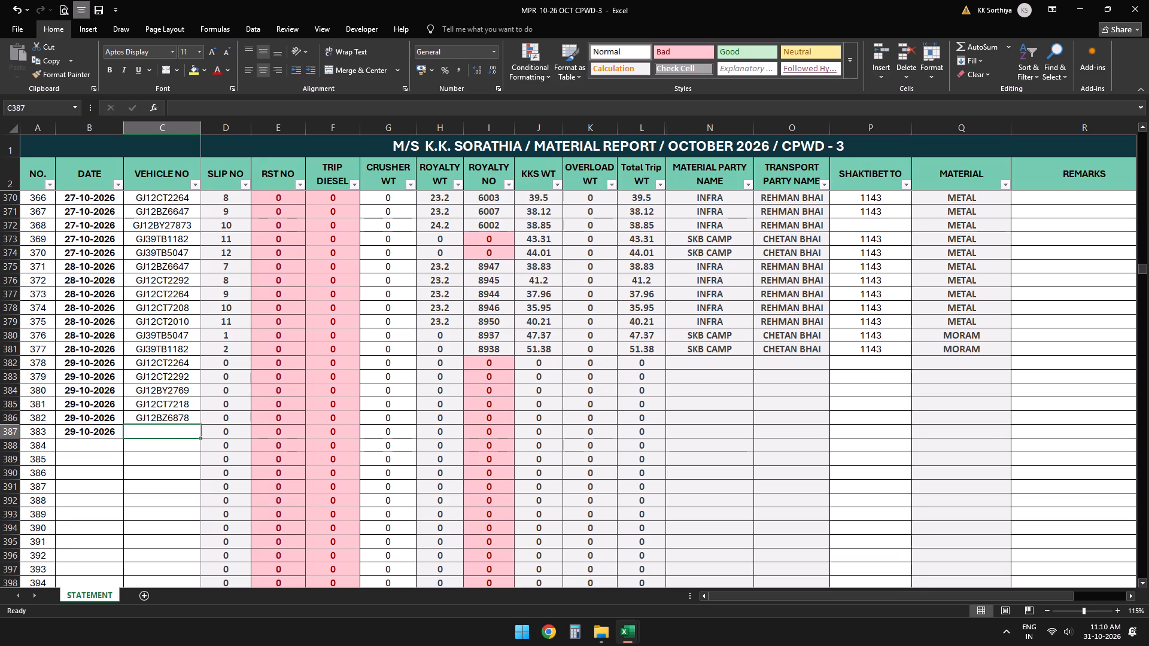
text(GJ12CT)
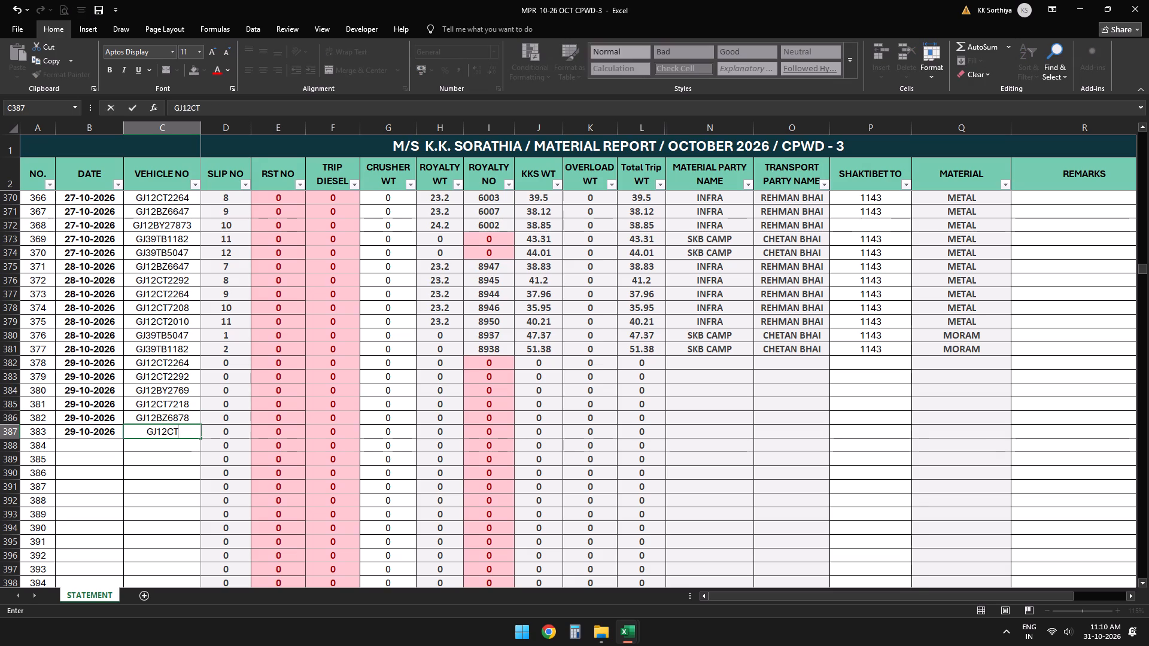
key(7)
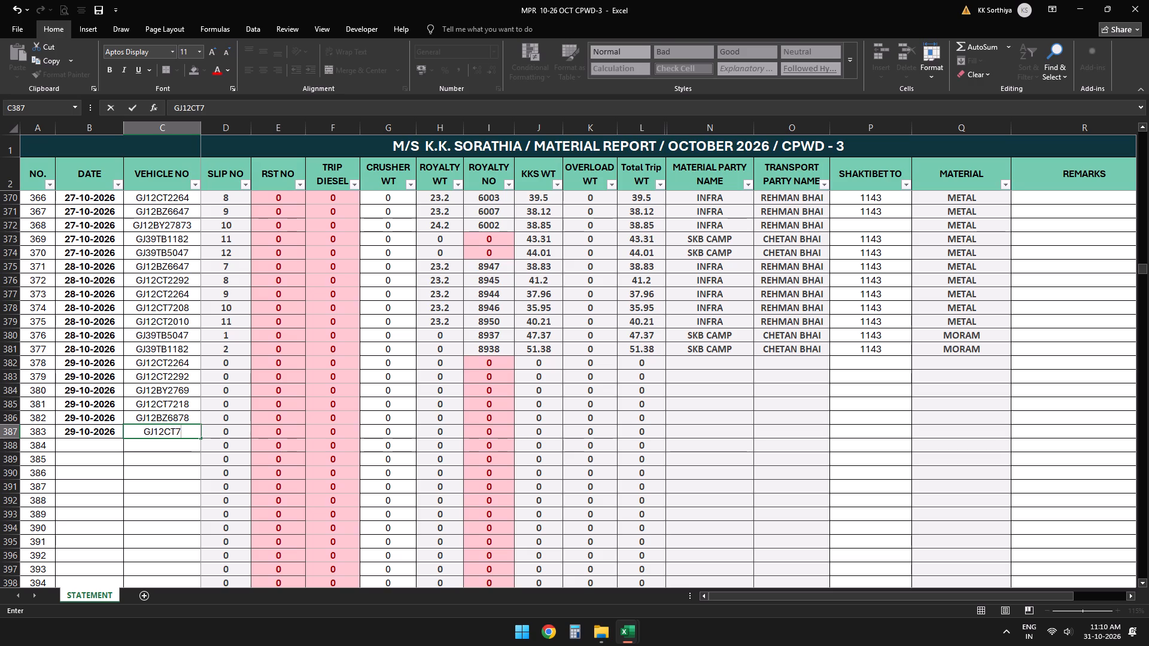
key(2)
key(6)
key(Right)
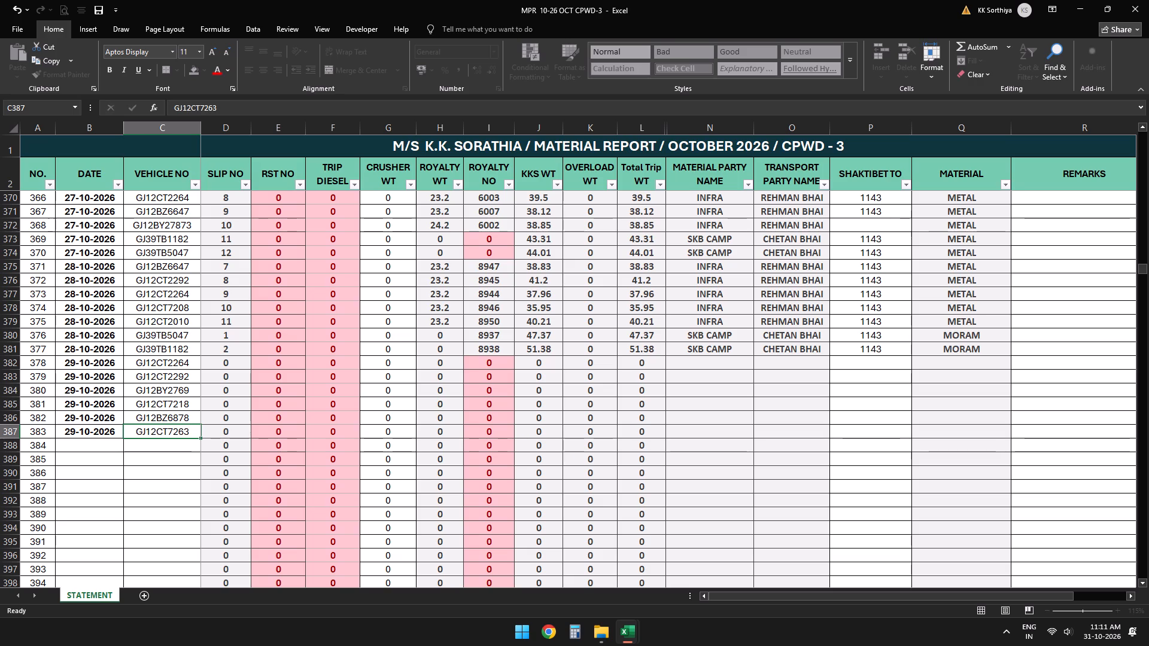
Enter slip numbers 2, 3, 4, 5, 6 and 7 in order for entries 378 to 383.
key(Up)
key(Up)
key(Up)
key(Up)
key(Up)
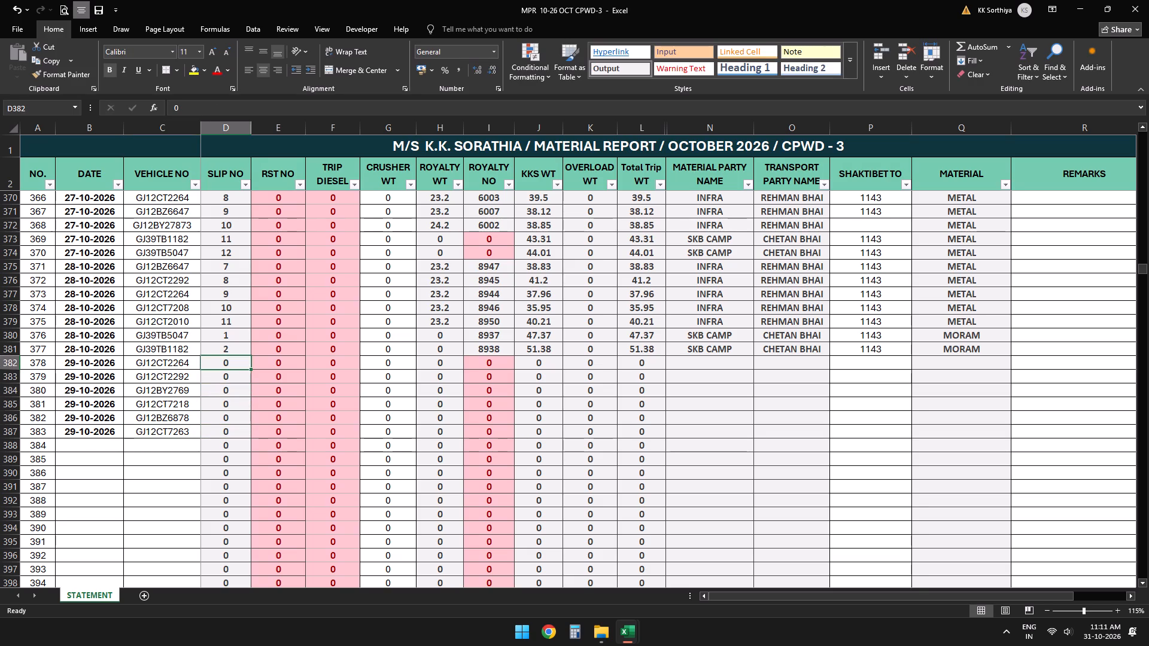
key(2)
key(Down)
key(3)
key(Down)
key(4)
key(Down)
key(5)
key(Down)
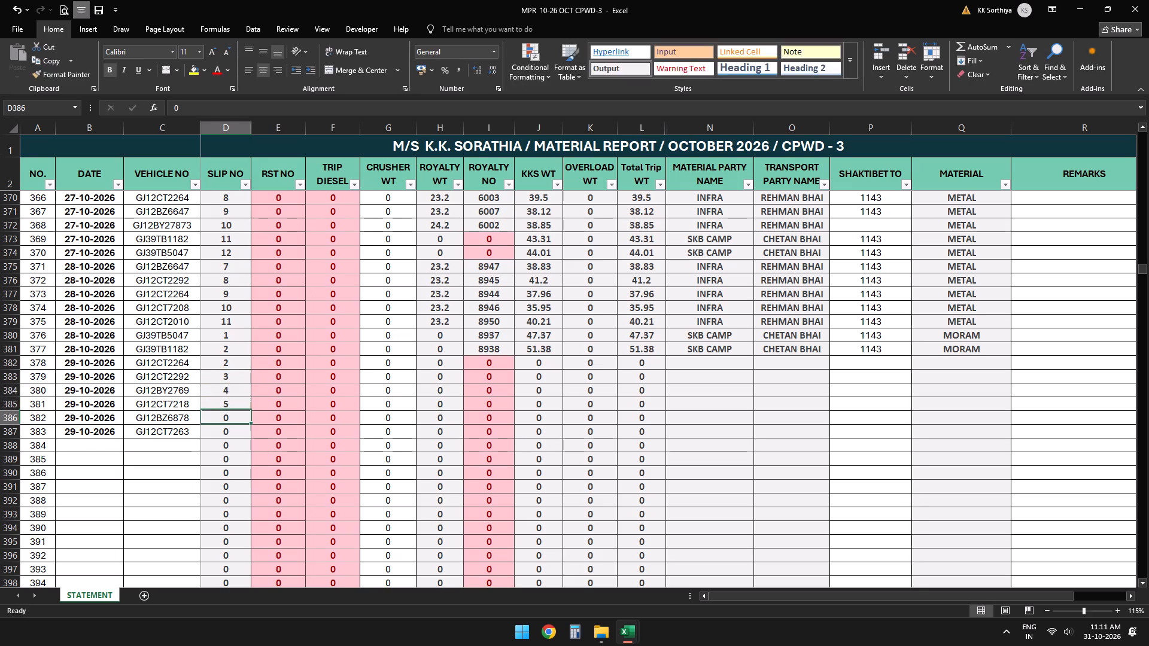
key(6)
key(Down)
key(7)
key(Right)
Enter a royalty weight of 23.2 for entries 378, 379, 381, 382 and 383, and 24.2 for entry 380.
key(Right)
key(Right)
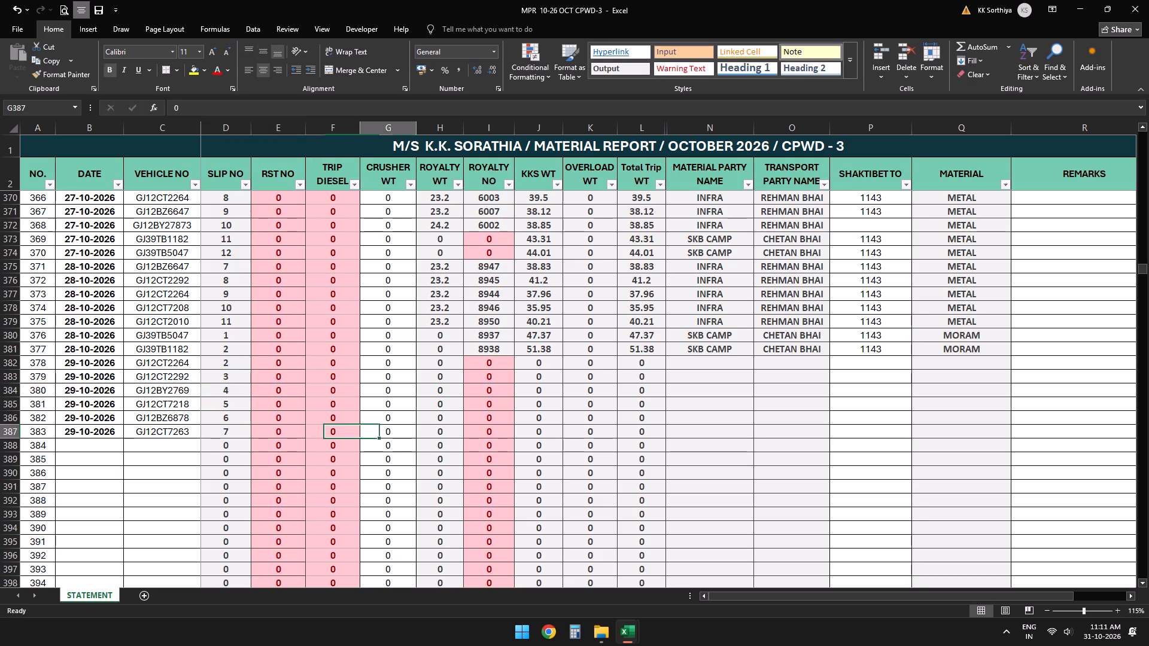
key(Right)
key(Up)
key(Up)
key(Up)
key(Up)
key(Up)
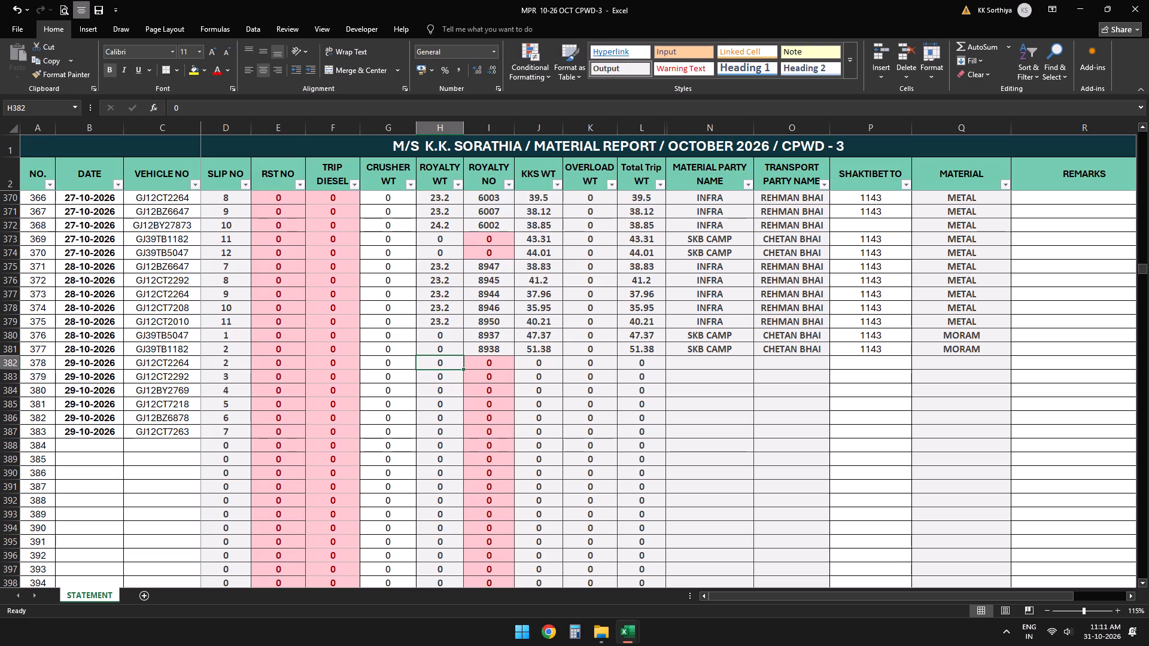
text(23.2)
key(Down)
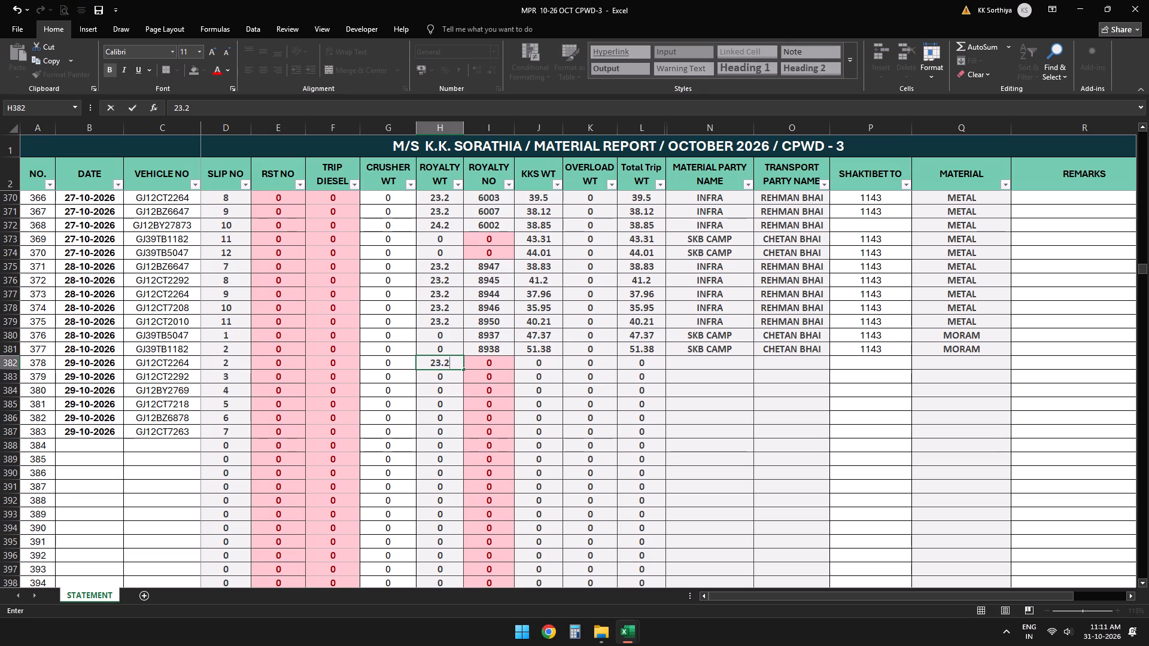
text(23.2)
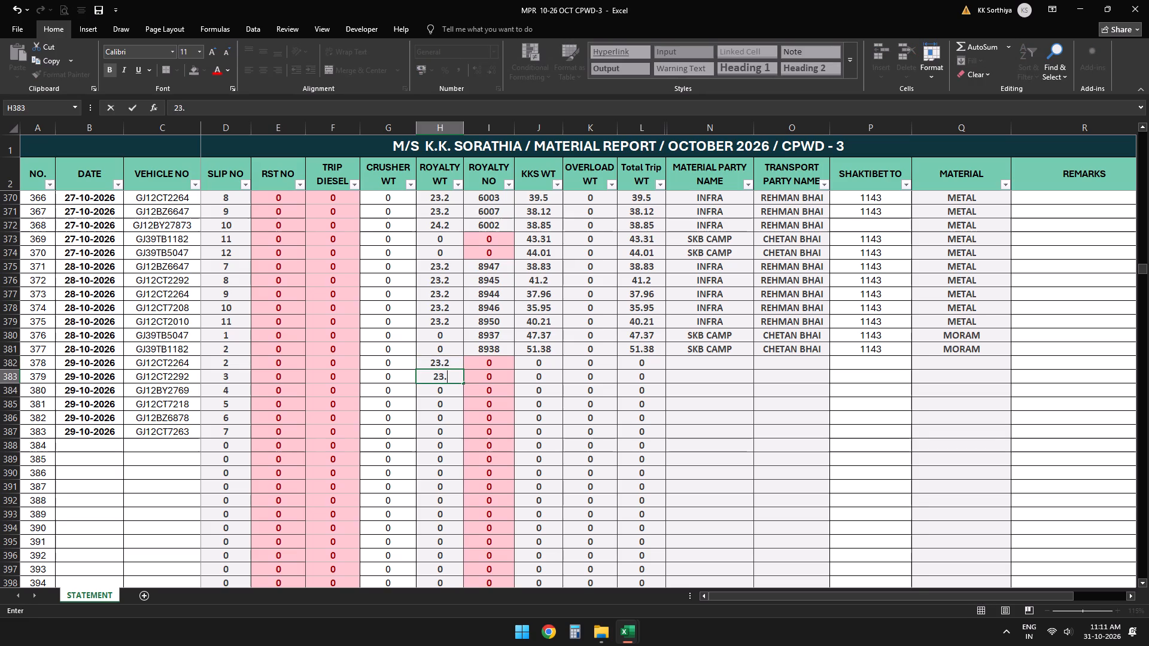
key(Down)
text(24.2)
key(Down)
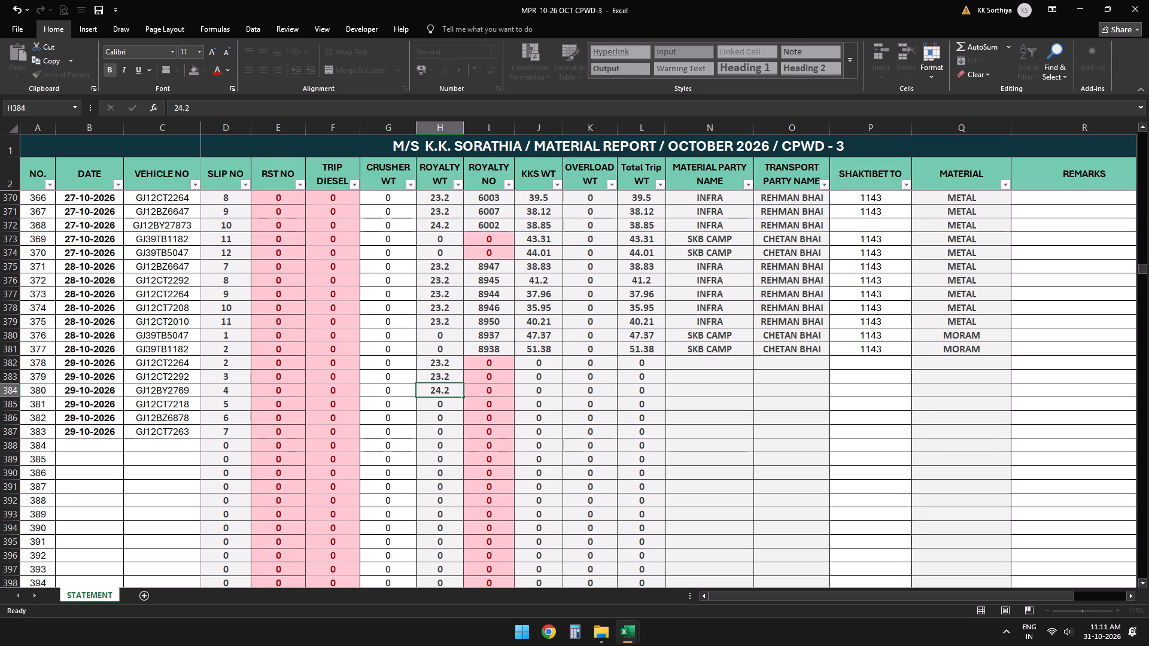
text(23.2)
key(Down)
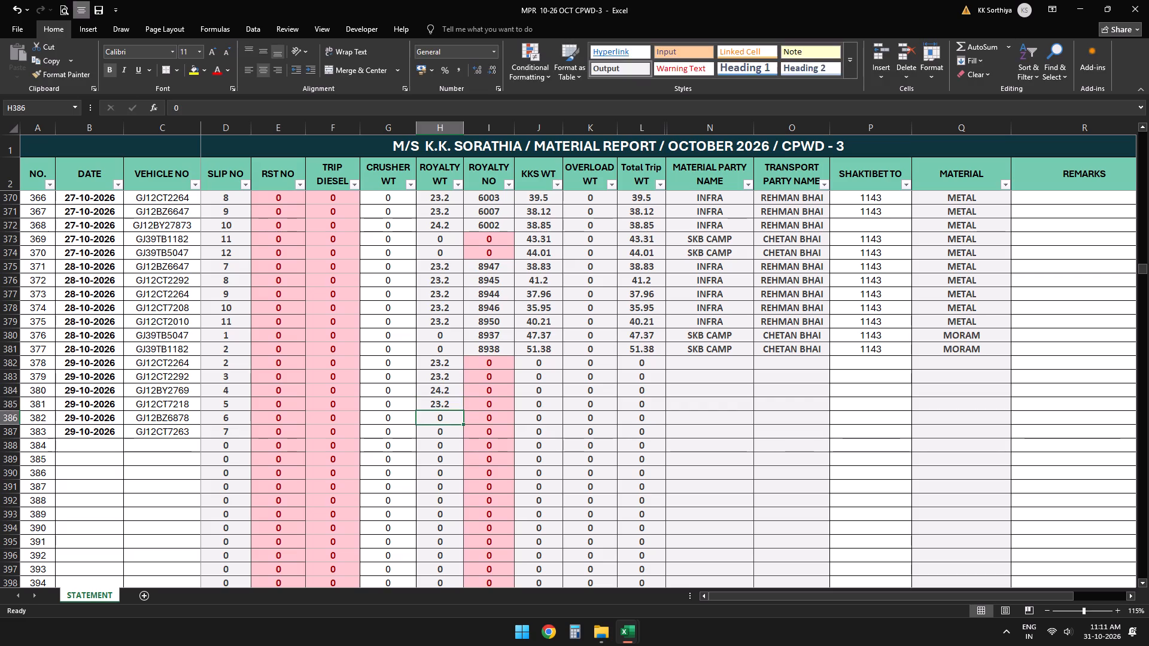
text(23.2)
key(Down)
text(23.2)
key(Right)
Go to the royalty number of entry 378 for filling in the 29-10-2026 trips.
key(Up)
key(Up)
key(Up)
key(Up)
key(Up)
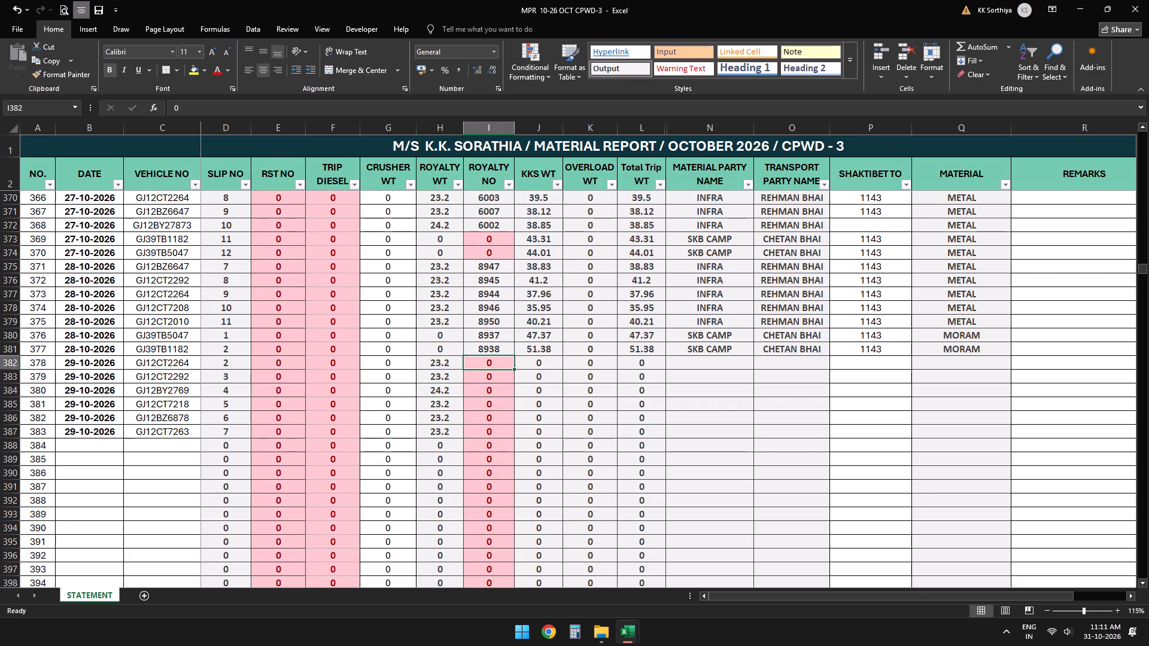
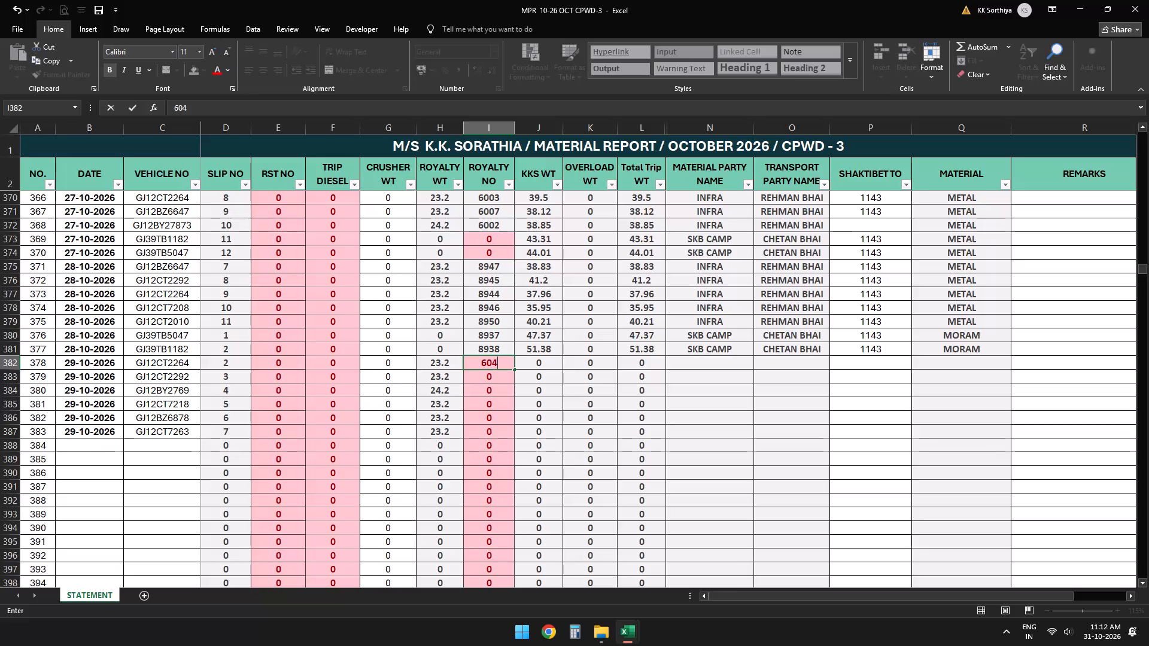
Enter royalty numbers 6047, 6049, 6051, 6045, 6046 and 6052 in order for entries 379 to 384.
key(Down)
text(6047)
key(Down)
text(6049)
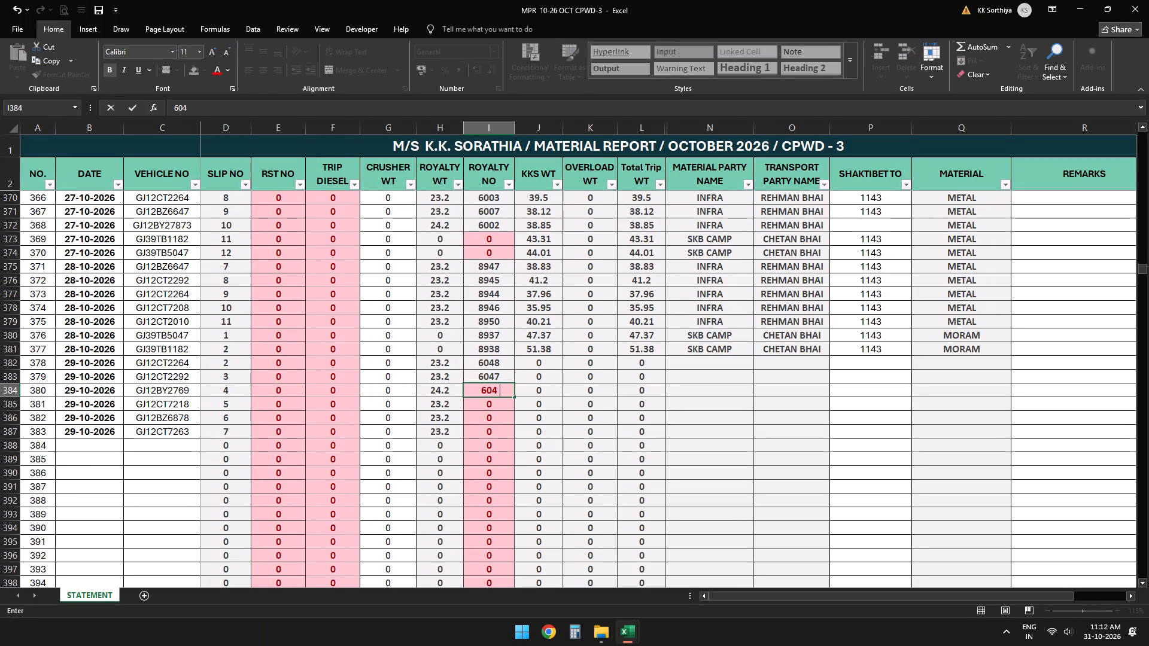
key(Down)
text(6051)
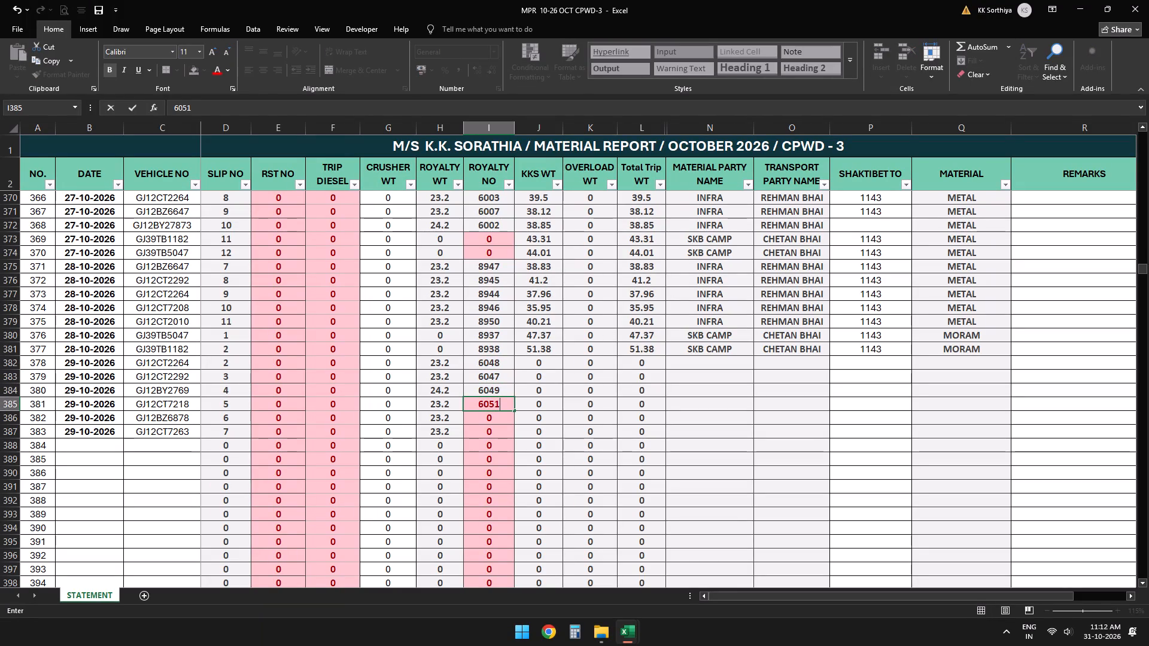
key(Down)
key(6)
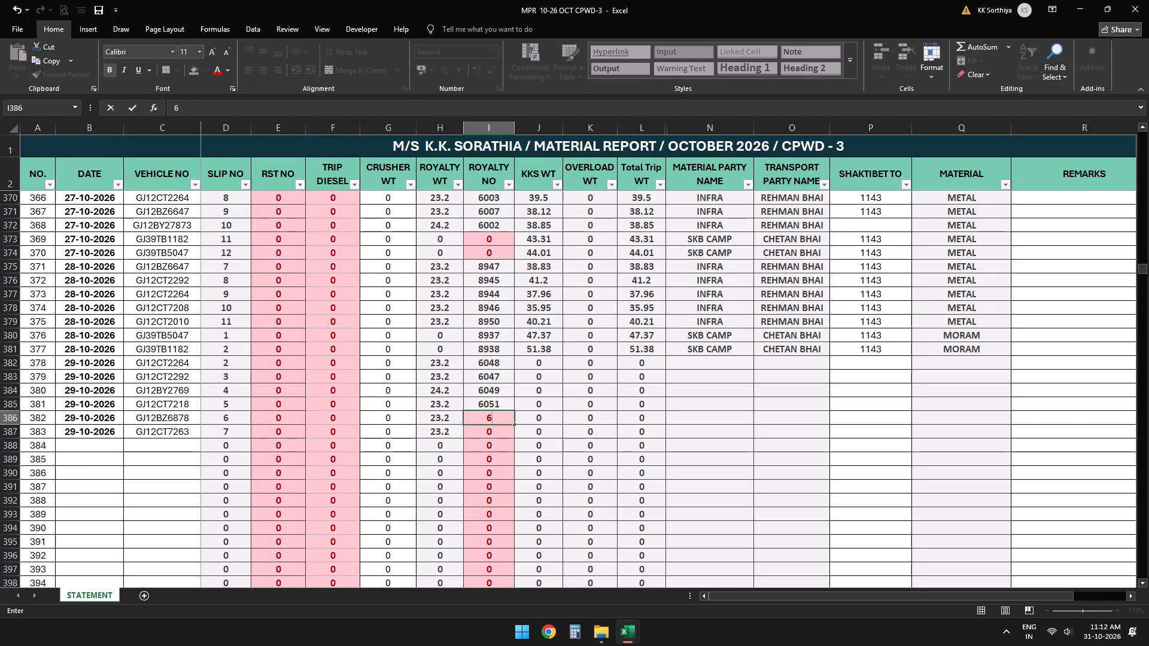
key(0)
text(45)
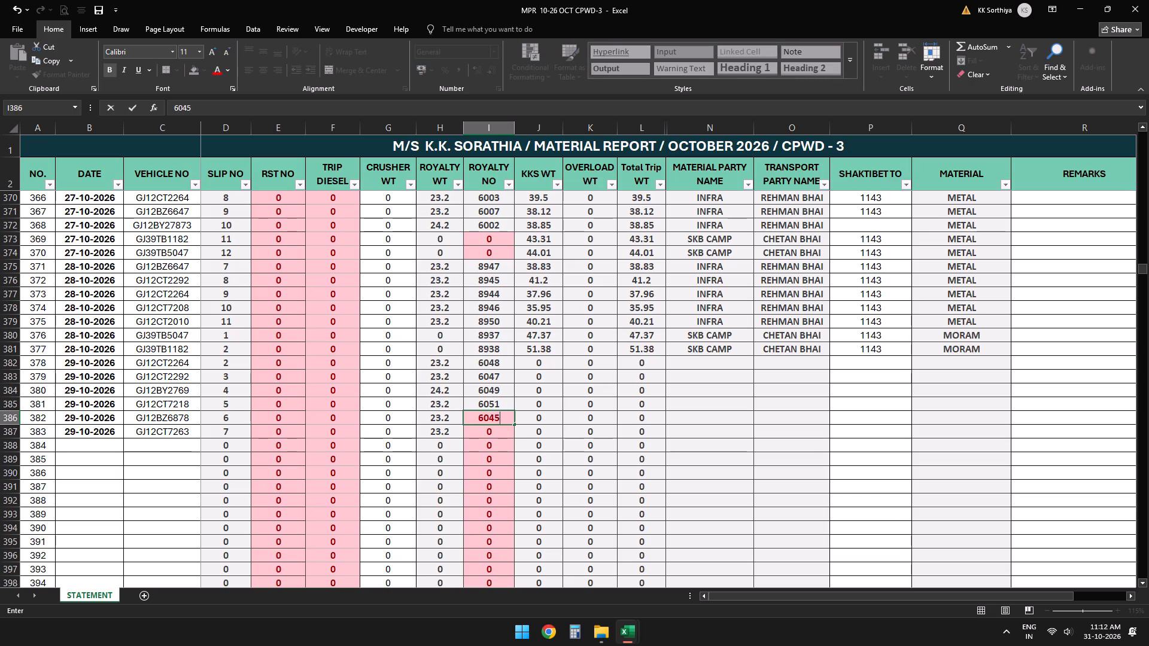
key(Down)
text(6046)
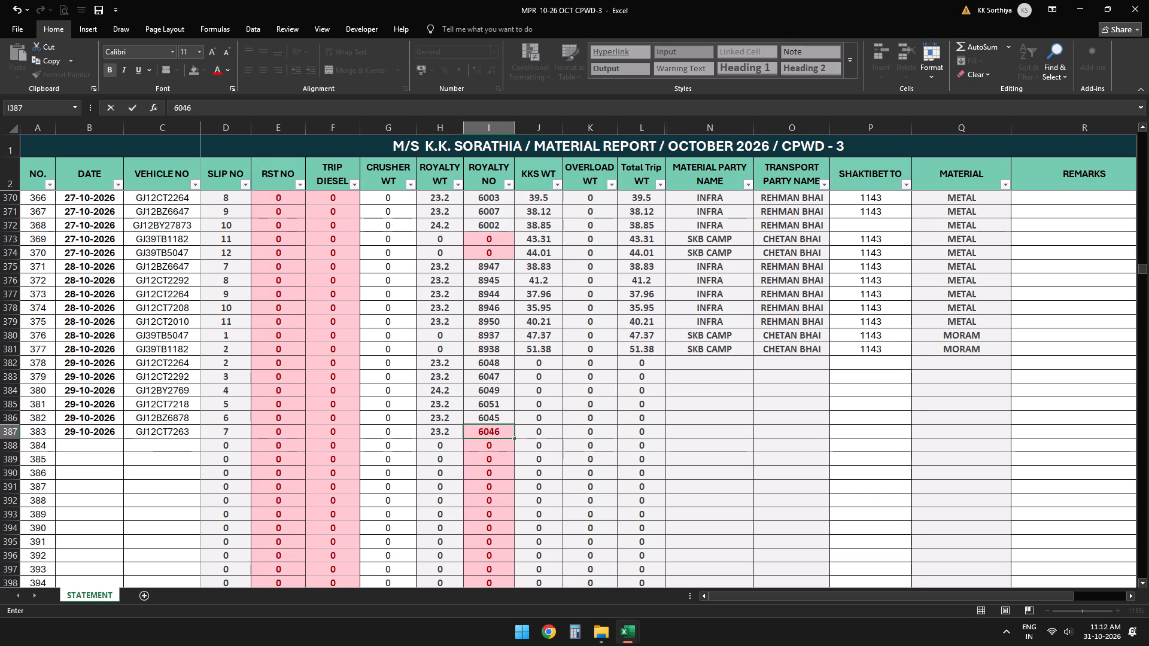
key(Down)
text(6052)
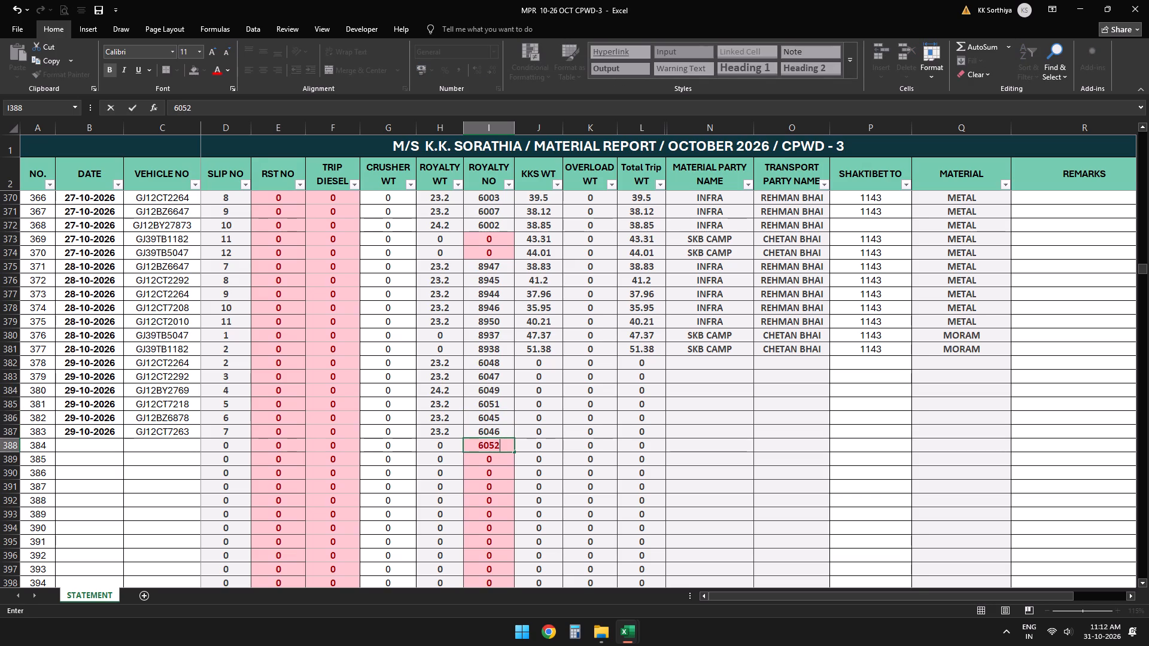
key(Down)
Re-enter the royalty numbers from entry 378 to 383 as 6047, 6049, 6051, 6045, 6046 and 6052 in order.
key(Up)
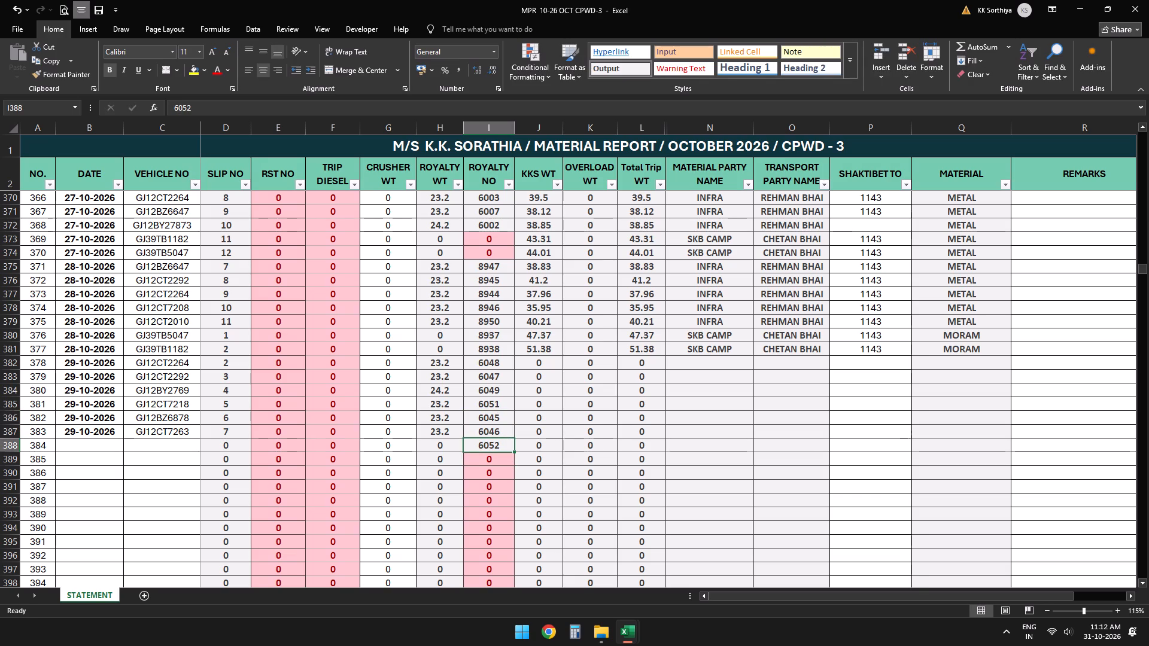
key(Up)
key(Up)
key(Up)
key(Up)
key(Up)
key(Up)
key(Up)
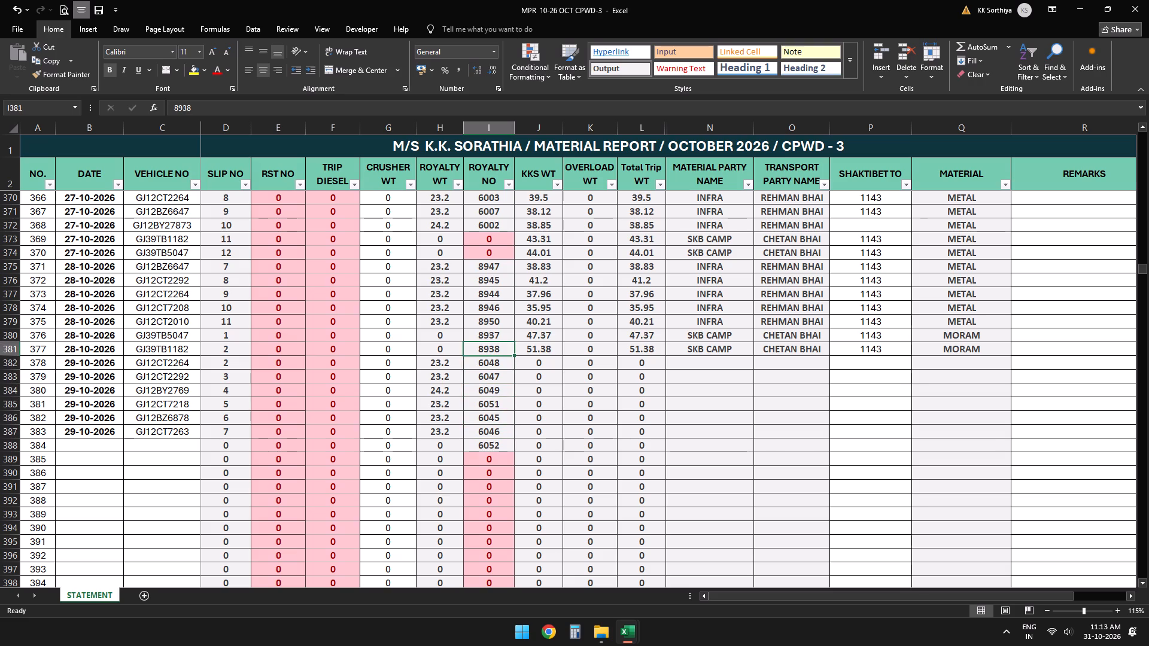
key(Down)
text(6047)
key(Down)
text(6049)
key(Down)
text(6051)
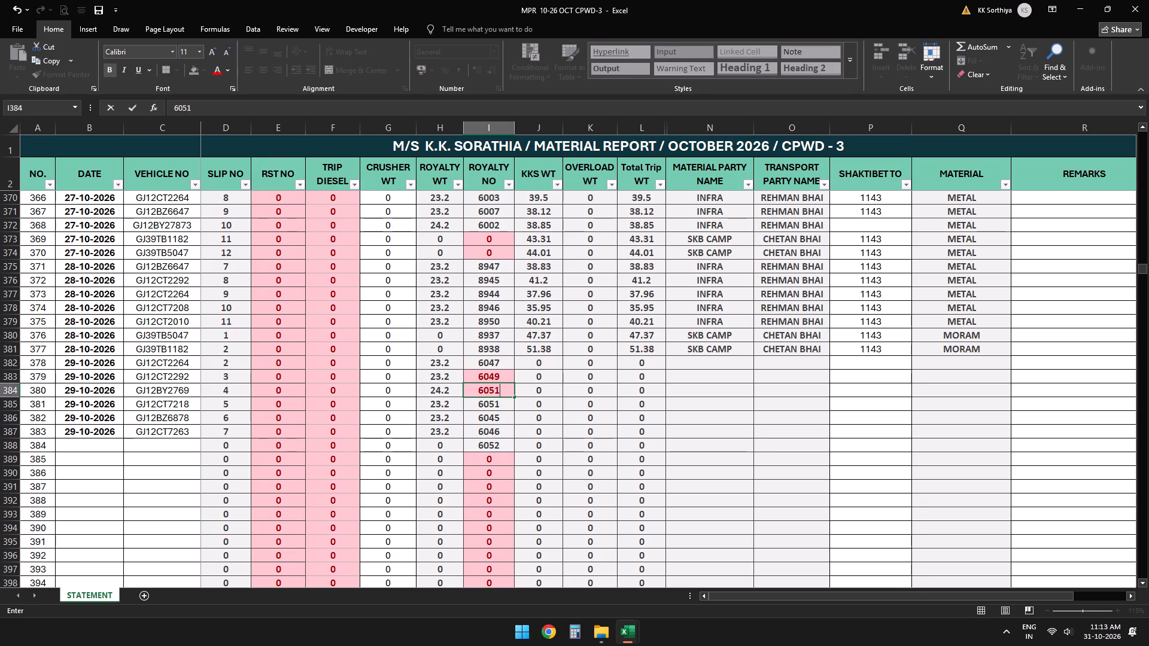
key(Down)
text(6045)
key(Down)
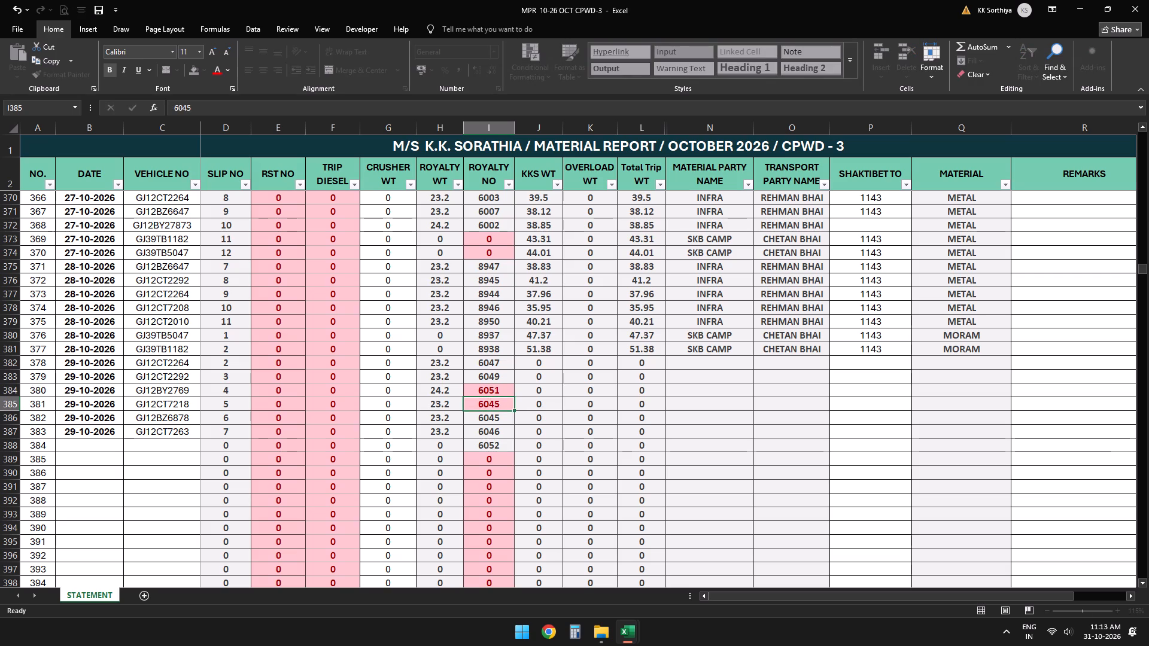
text(6046)
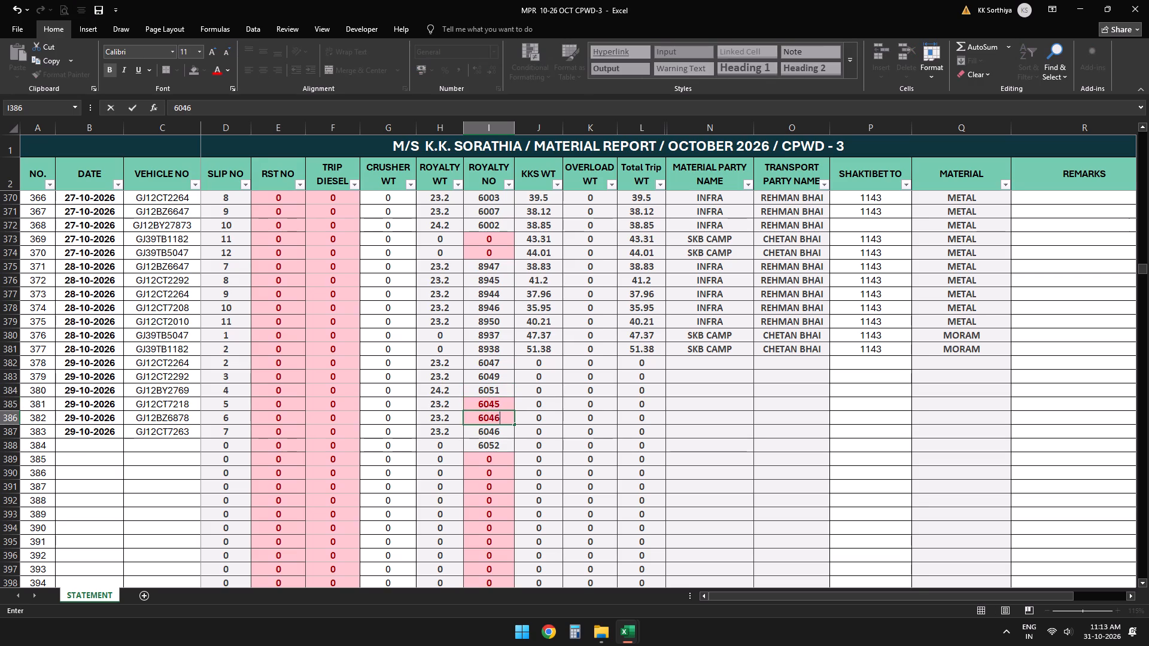
key(Down)
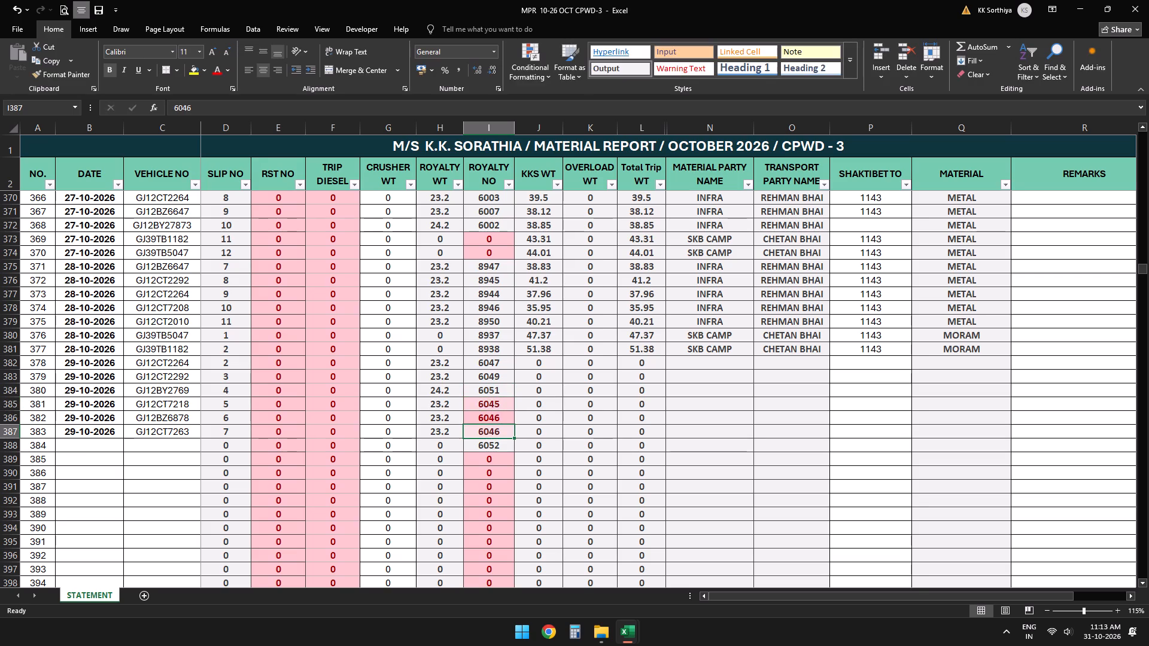
text(6052)
key(Down)
Reset the royalty number of entry 384 to 0 and save the workbook.
key(0)
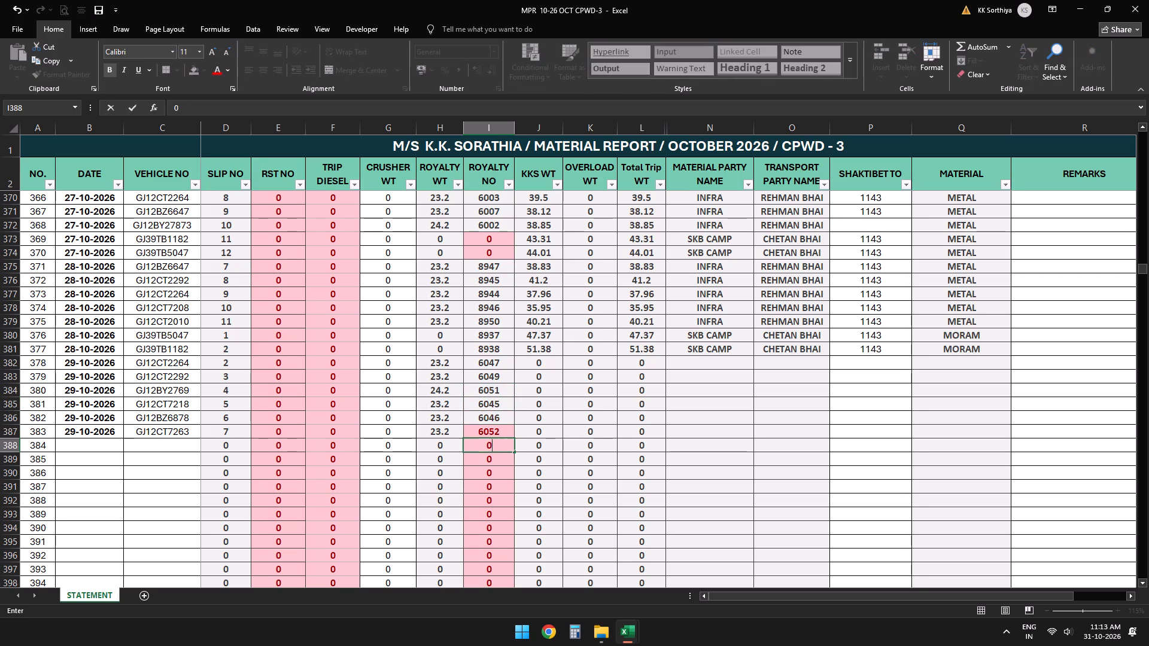
key(Down)
key(Up)
key(ctrl+s)
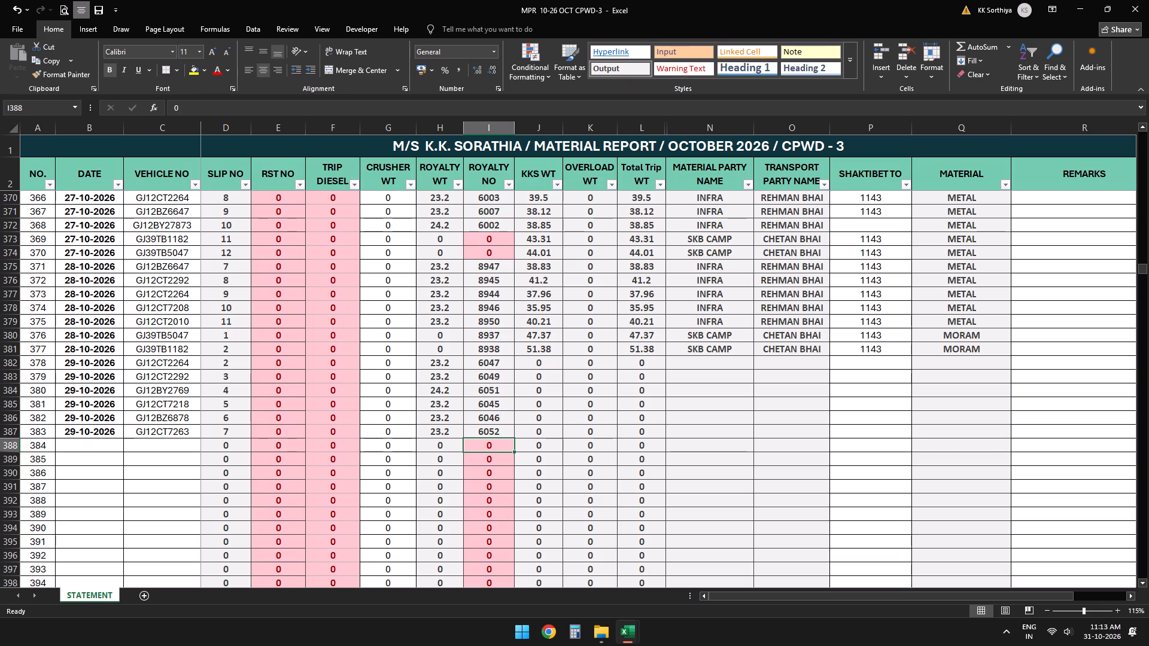
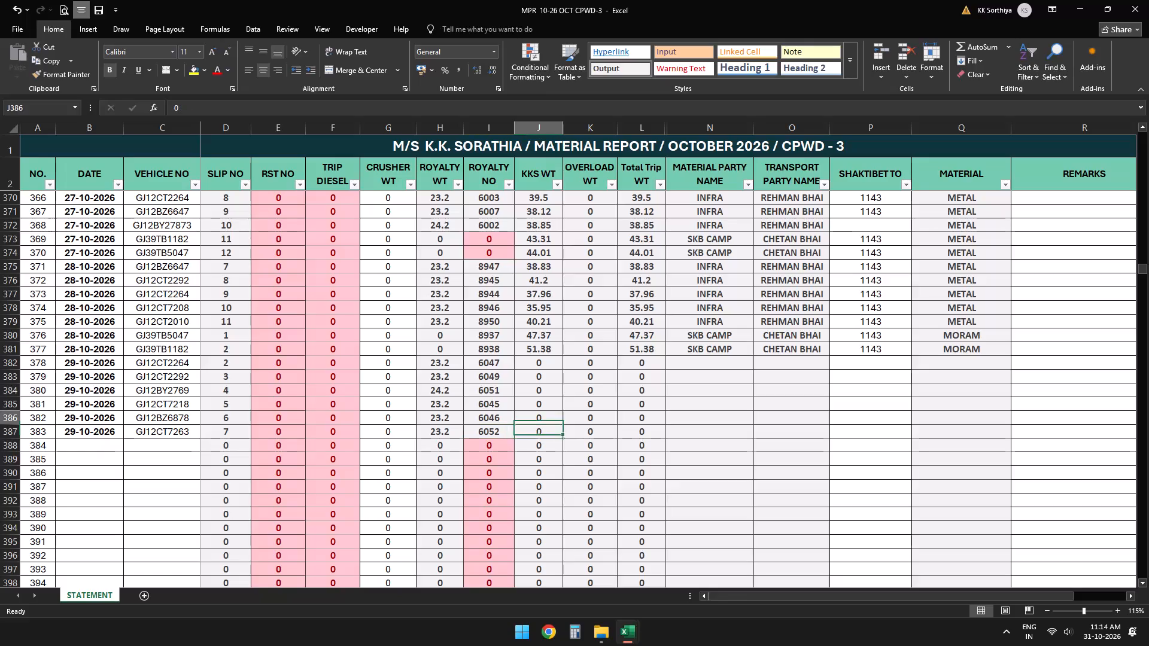
Enter KKS weights 42.22, 43.29, 38.12, 40.06, 39.71 and 39.59 in order for entries 378 to 383.
key(Up)
key(Up)
key(Up)
key(Up)
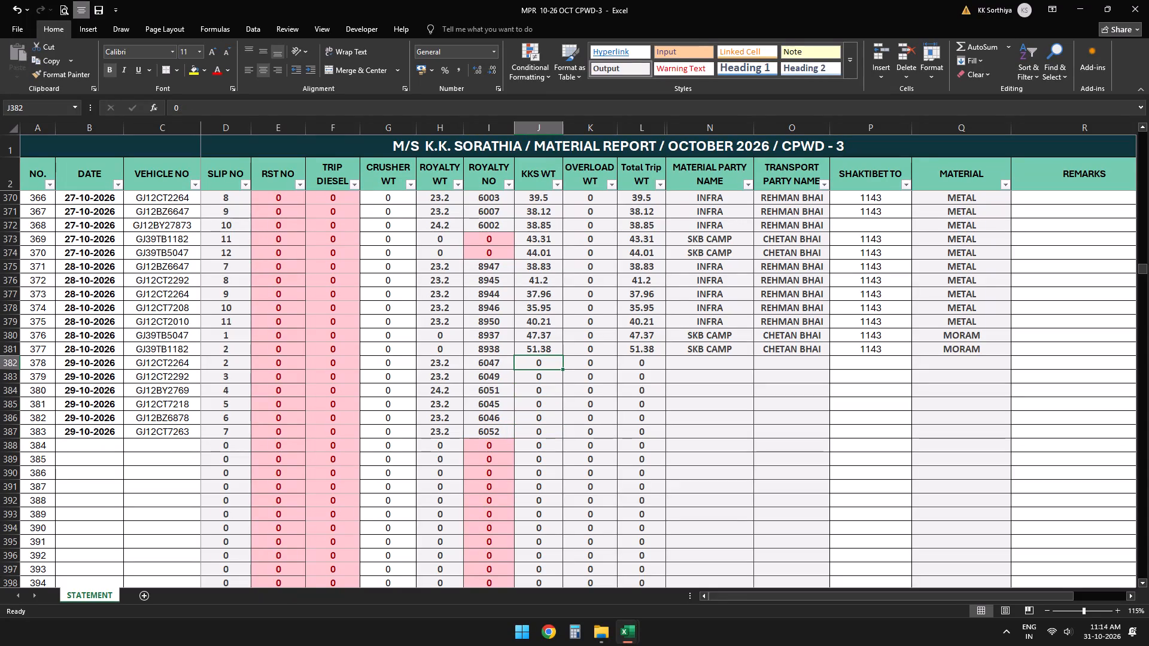
text(42.)
text(220)
key(Down)
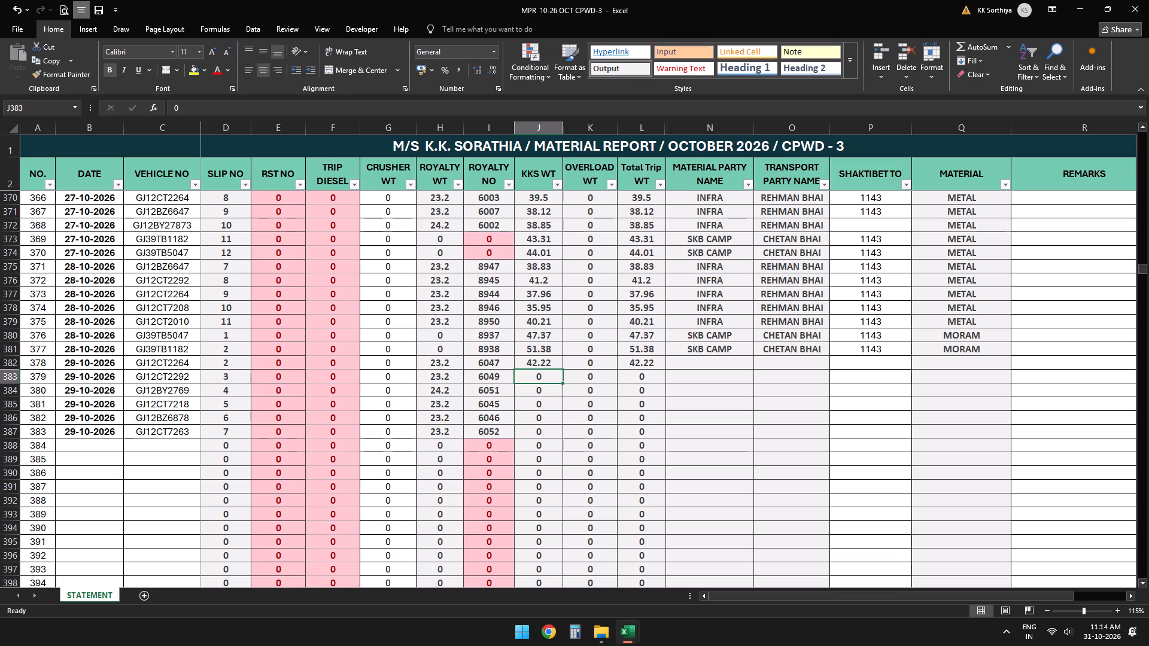
text(43.290)
key(Down)
text(37)
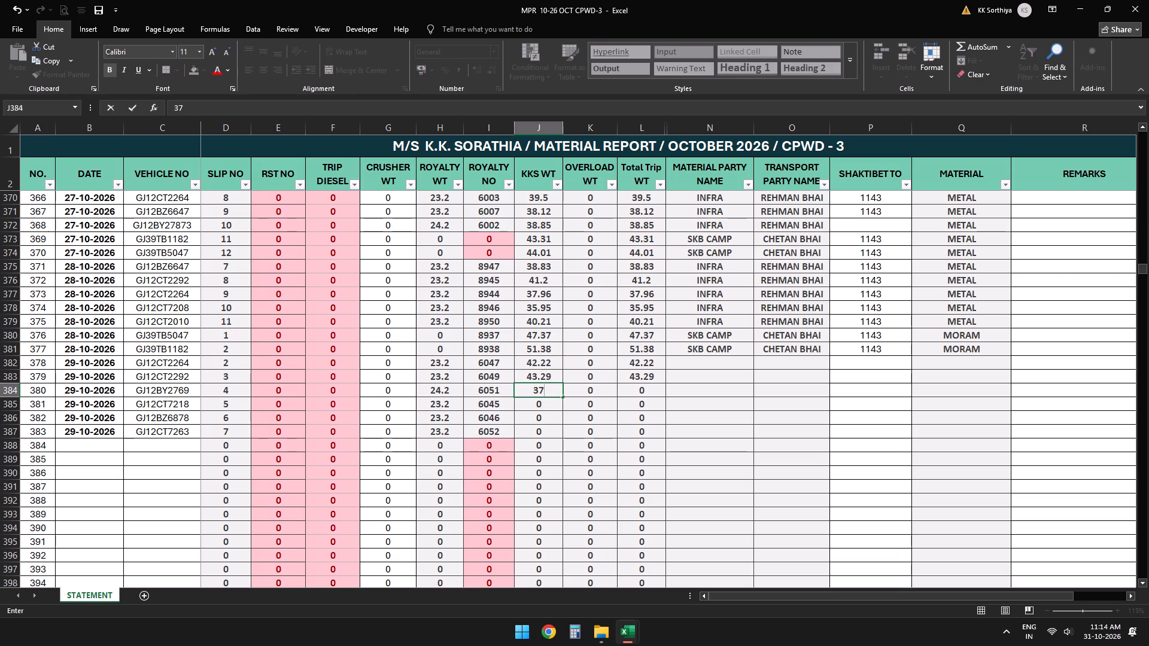
key(BackSpace)
text(8.)
text(120)
key(Down)
text(40.060)
key(Down)
text(39.)
text(710)
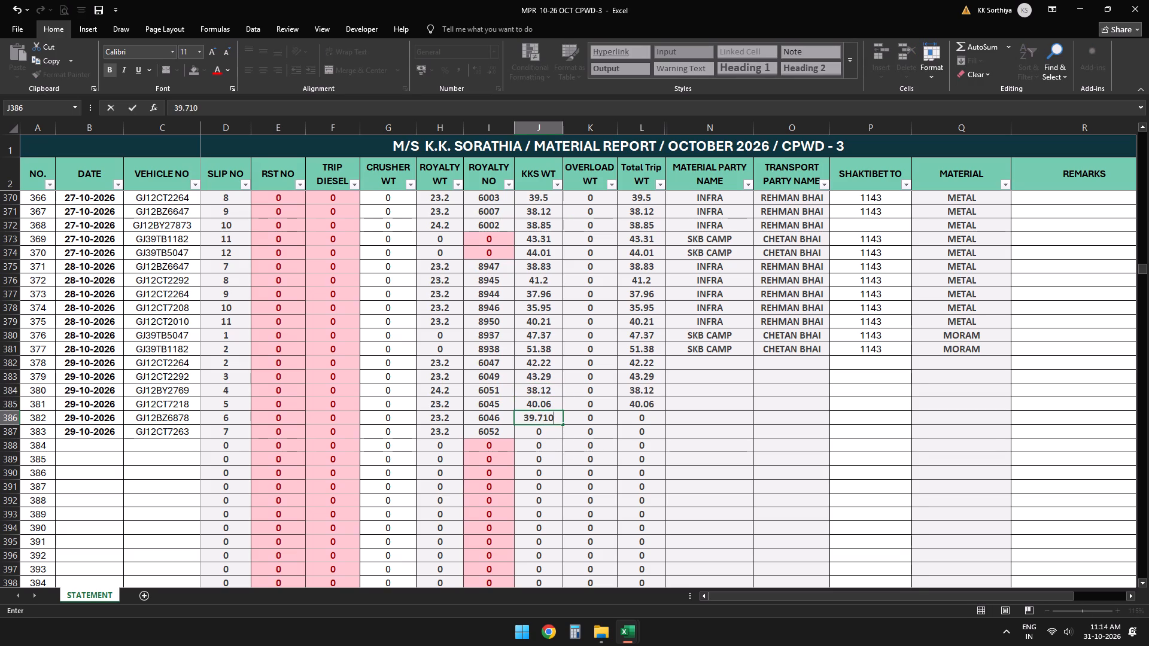
key(Down)
text(39.590)
key(Down)
Enter INFRA as the material party name for entries 378 to 383.
key(Up)
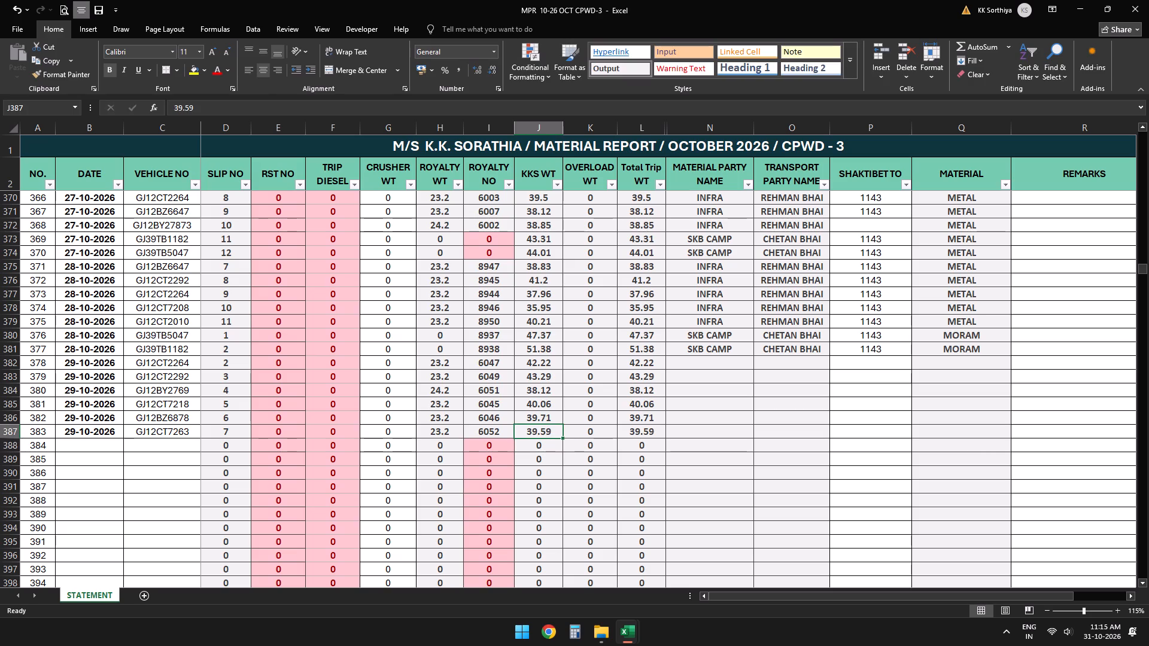
key(Right)
key(Right)
key(Right)
key(Up)
key(Up)
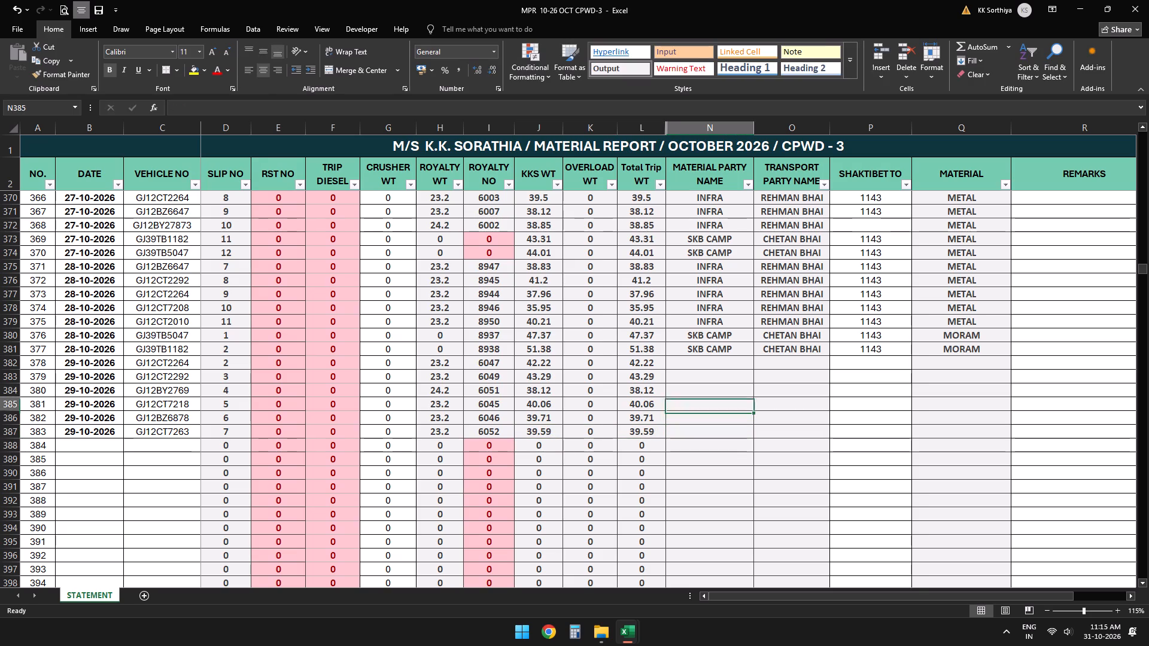
key(Up)
key(Up)
key(Up)
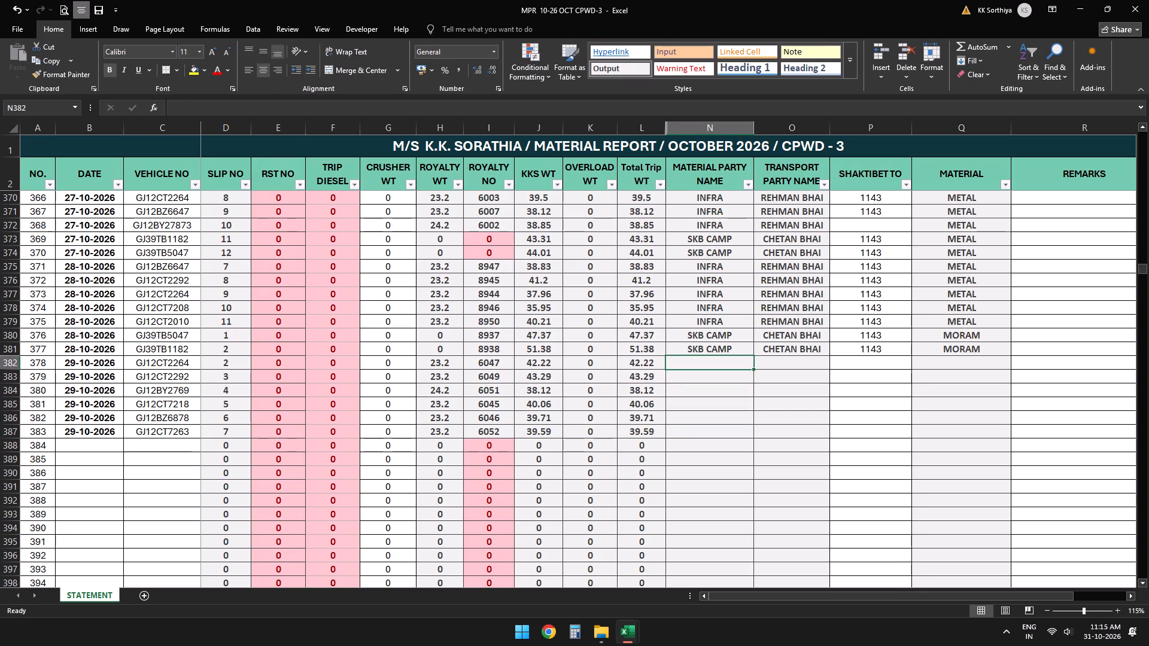
key(i)
key(Down)
key(i)
key(Down)
key(i)
key(Down)
key(i)
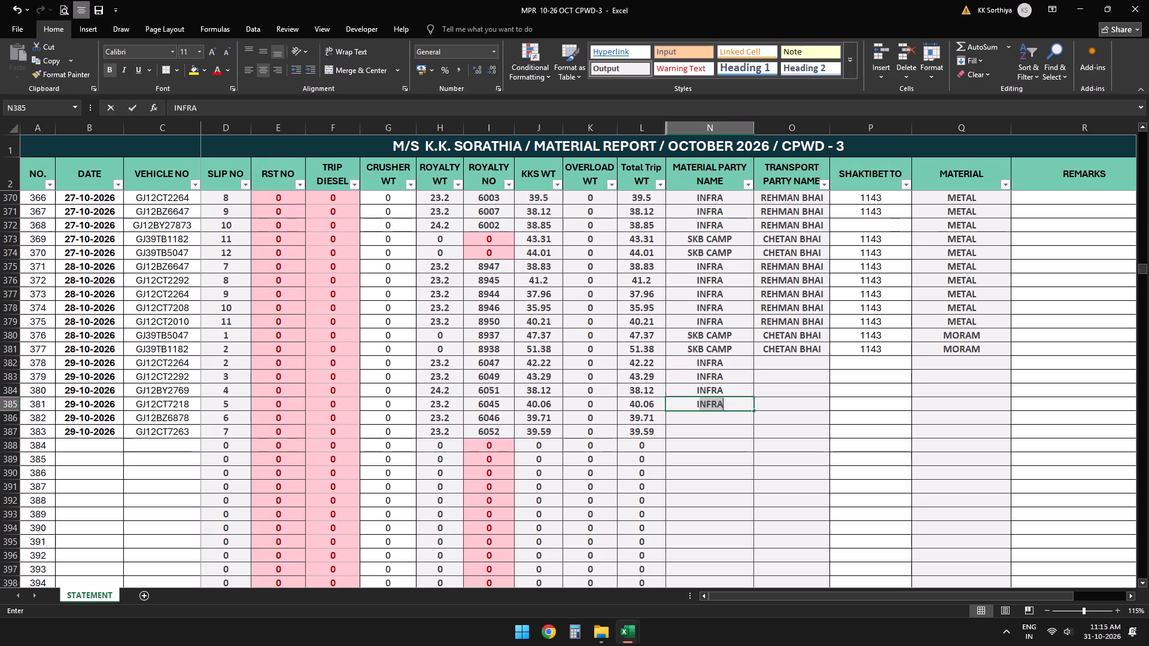
key(Down)
key(i)
key(Down)
key(i)
Enter REHMAN BHAI as the transport party name for entries 378 to 383.
key(Right)
key(Up)
key(Up)
key(Up)
key(Up)
key(Up)
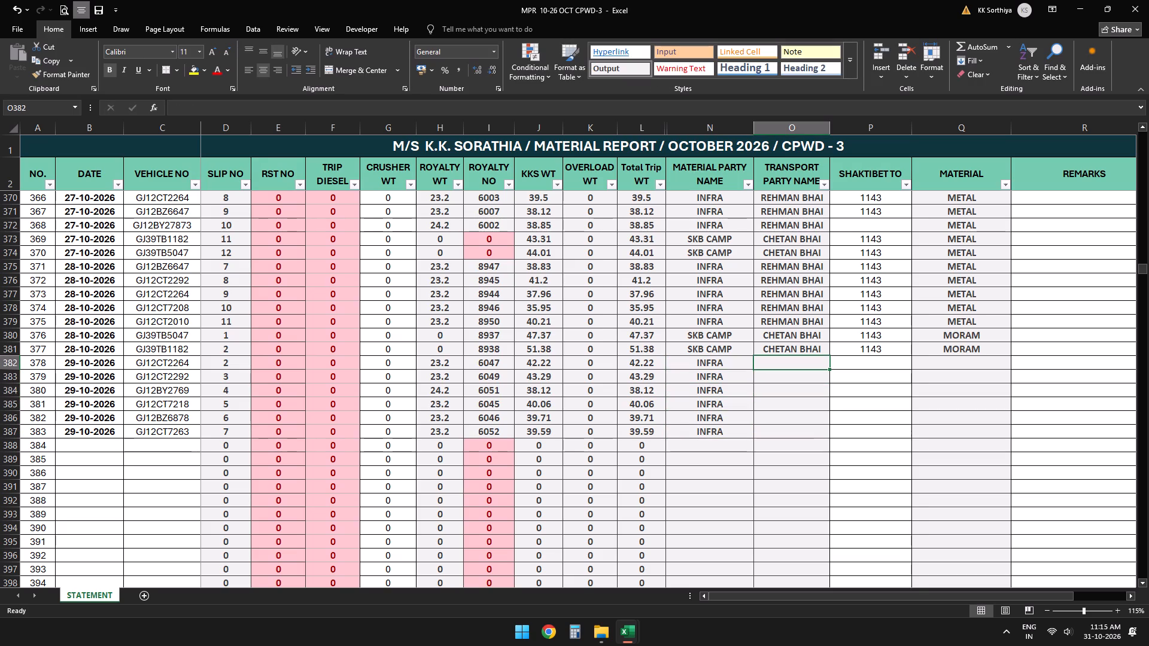
key(r)
key(Down)
key(r)
key(Down)
key(r)
key(Down)
key(r)
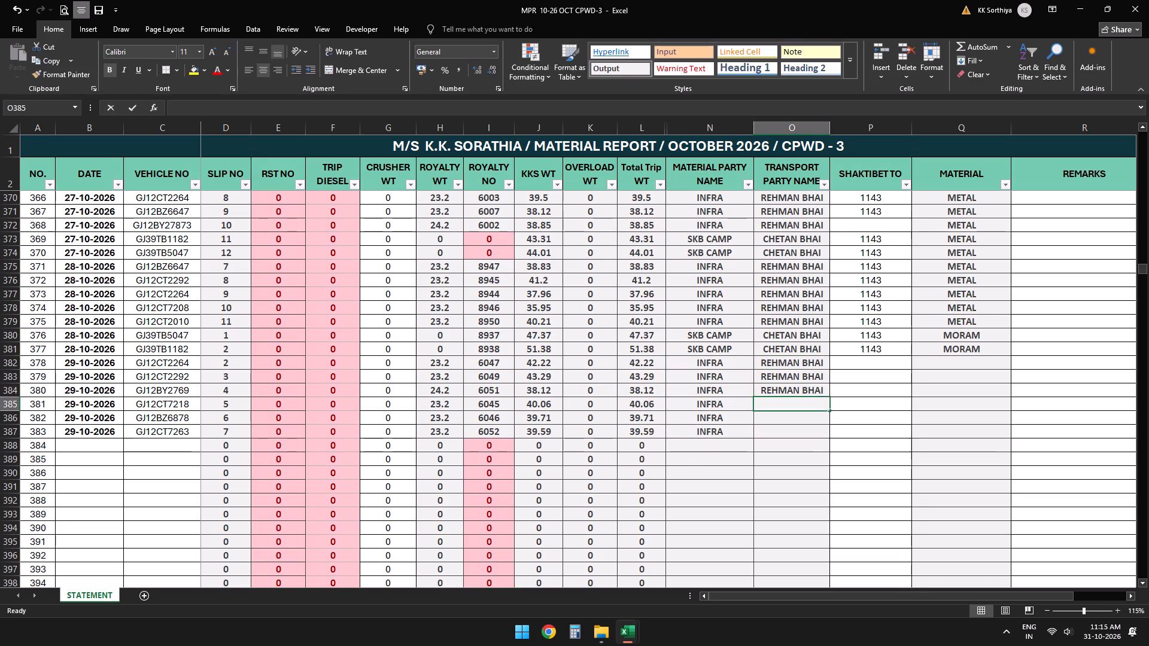
key(Down)
key(r)
key(Down)
key(r)
Fill the SHAKTIBET TO value 1143 from the entry above into entries 378 to 383.
key(Right)
key(Up)
key(Up)
key(Up)
key(Up)
key(Up)
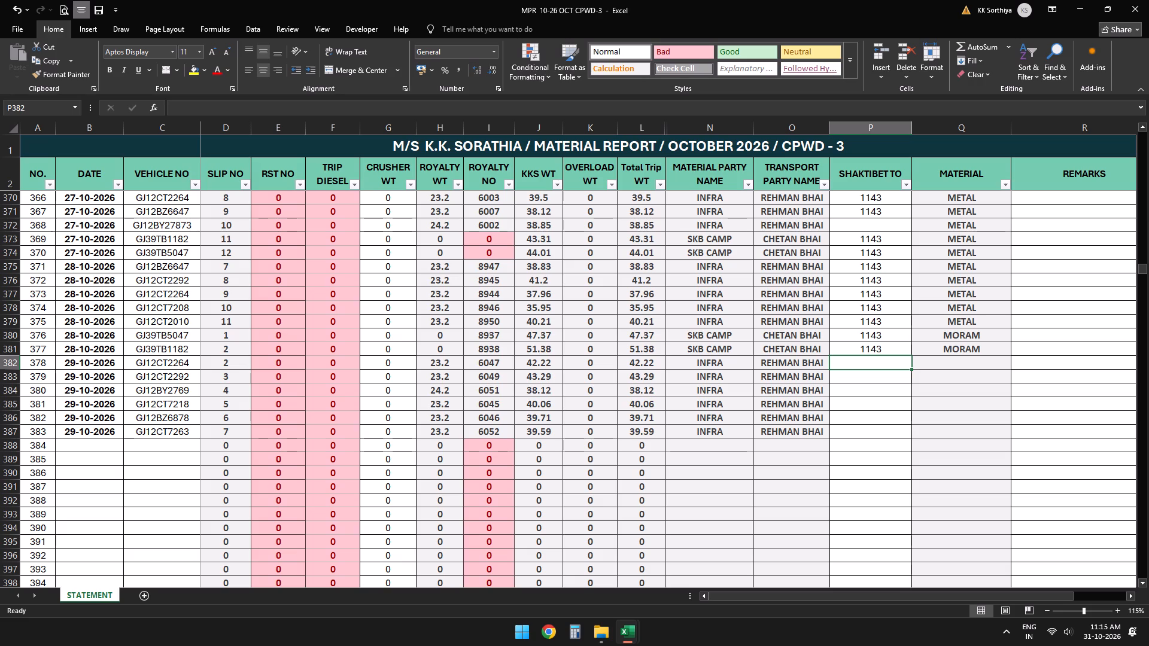
key(ctrl+d)
key(ctrl+c)
key(shift+Down)
key(shift+Down)
key(shift+Down)
key(shift+Down)
key(shift+Down)
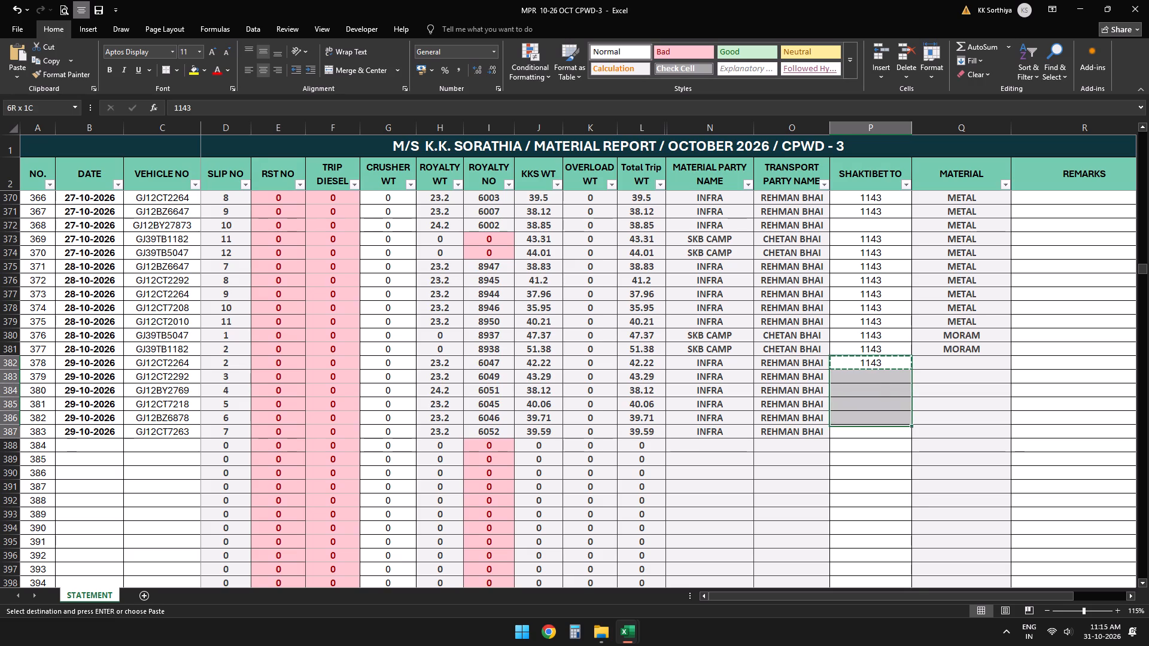
key(Return)
key(Right)
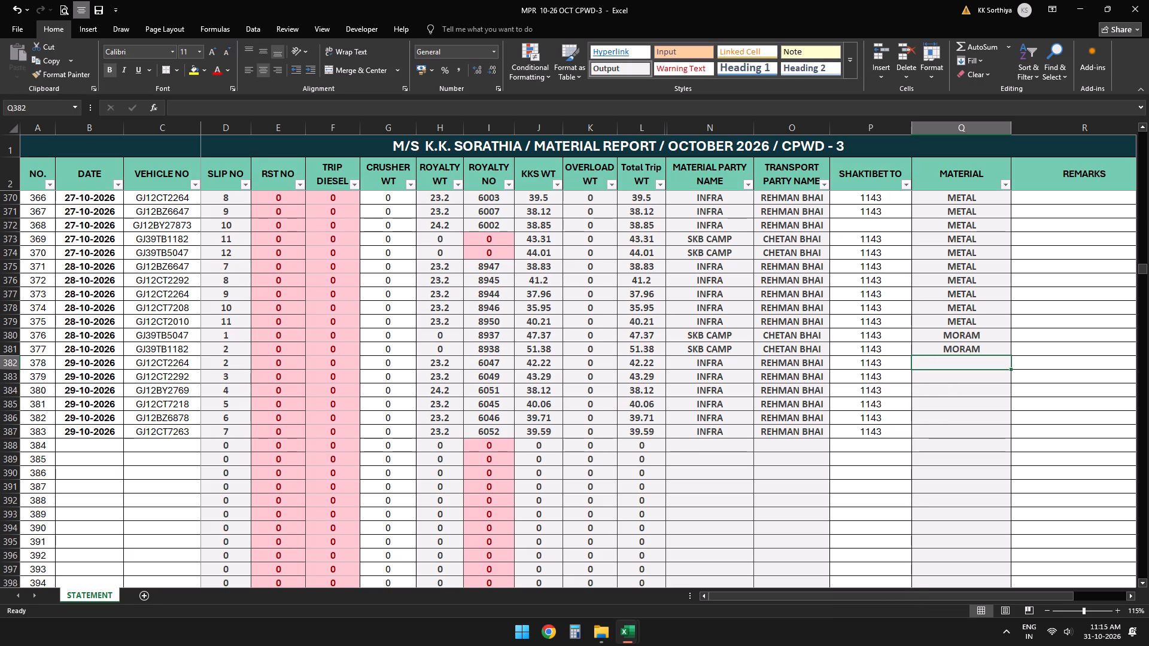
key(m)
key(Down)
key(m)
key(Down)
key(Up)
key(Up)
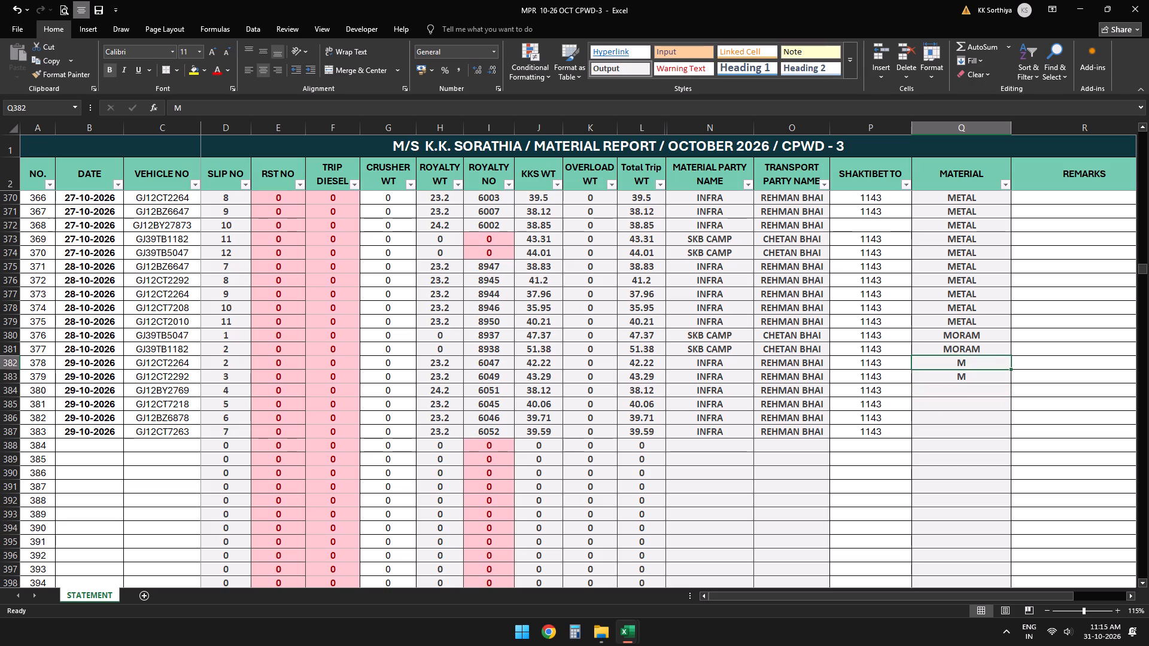
Enter METAL as the material for entries 378 and 379.
key(m)
key(e)
key(Down)
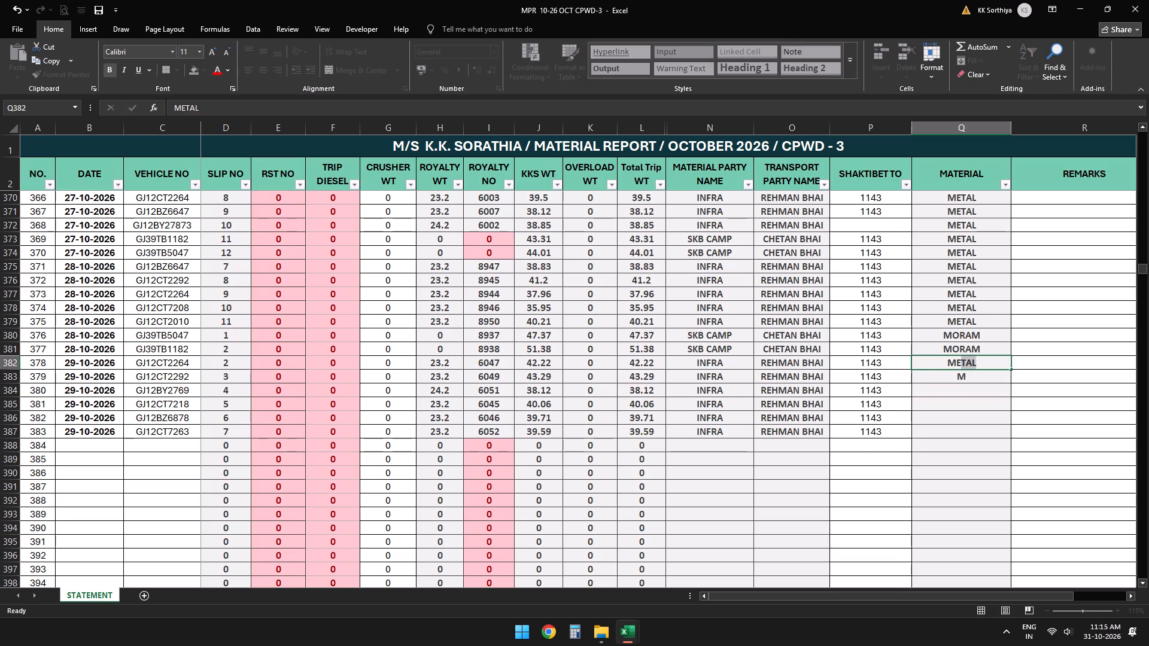
key(m)
key(e)
key(Down)
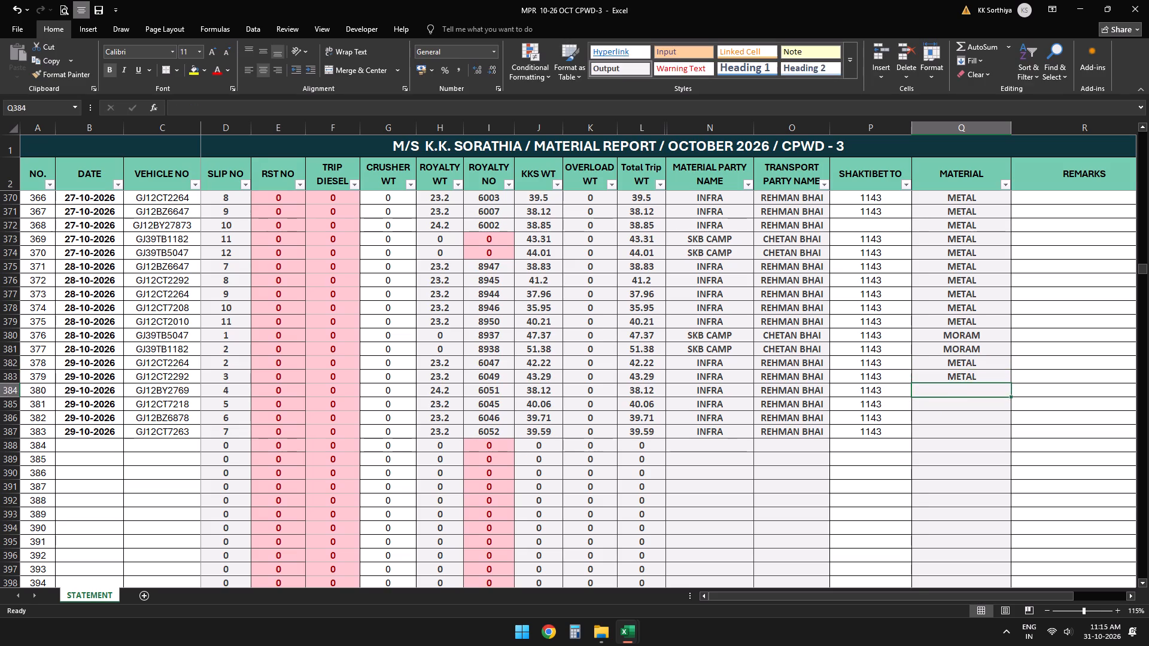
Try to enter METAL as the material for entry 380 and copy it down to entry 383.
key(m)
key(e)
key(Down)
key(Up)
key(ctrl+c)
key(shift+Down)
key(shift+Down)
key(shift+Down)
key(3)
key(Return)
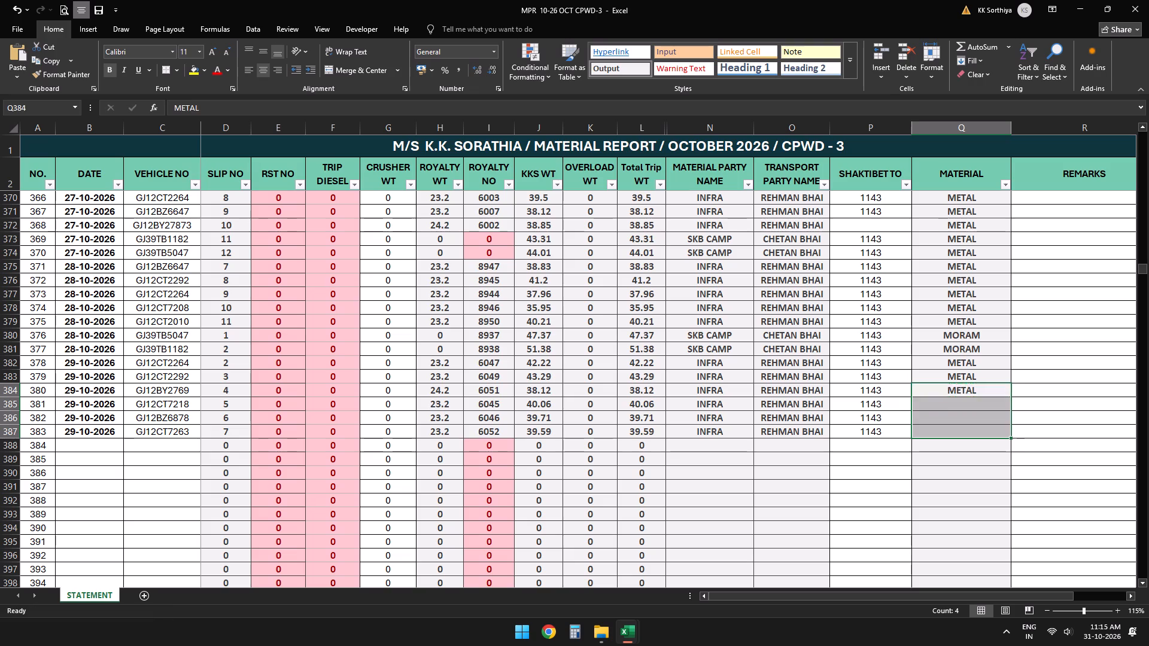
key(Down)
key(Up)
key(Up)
Copy the material METAL from entry 379 down to entry 383 and save the workbook.
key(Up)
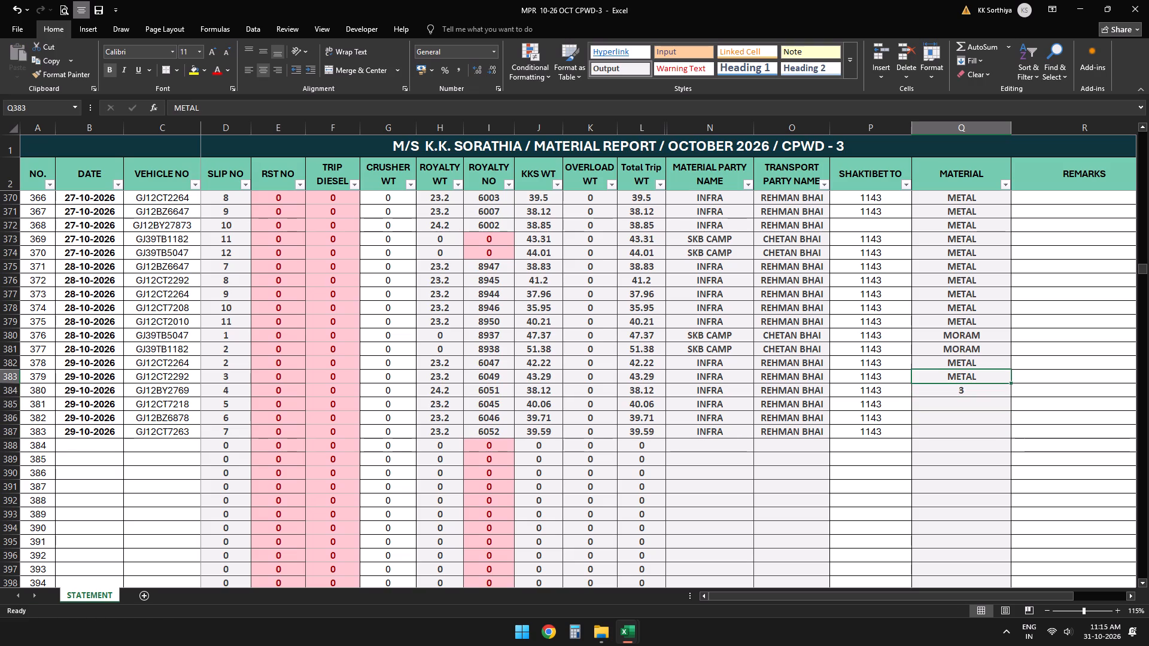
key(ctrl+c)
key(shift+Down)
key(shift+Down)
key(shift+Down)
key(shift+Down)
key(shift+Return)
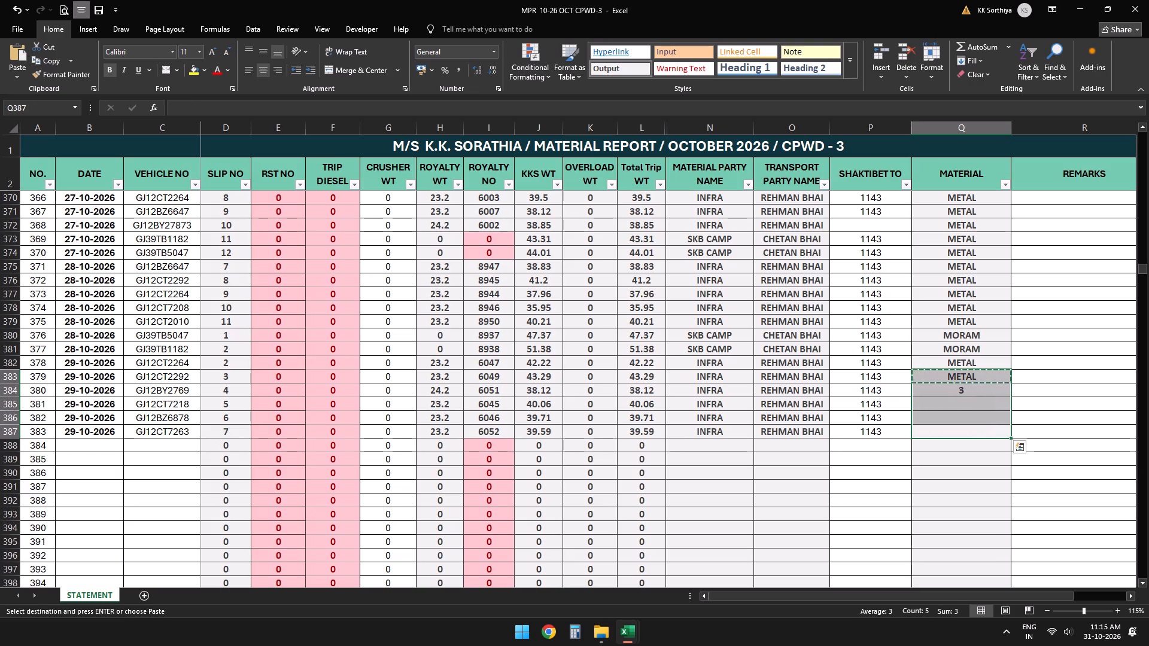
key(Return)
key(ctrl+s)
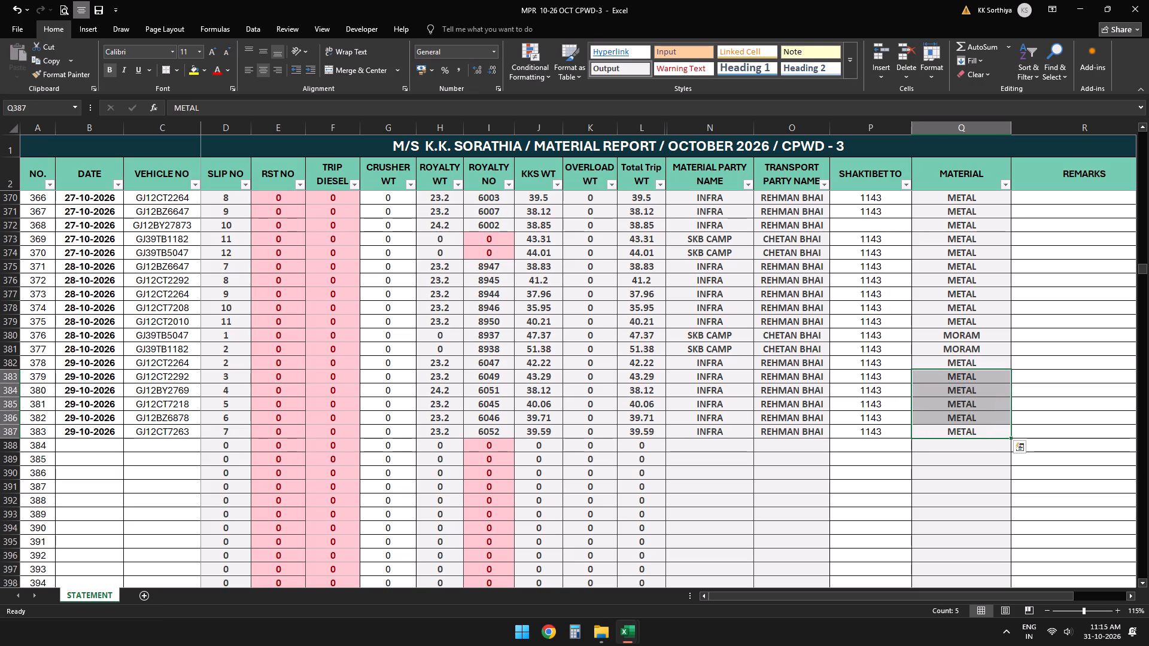
Fill the date 29-10-2026 down into entries 384 and 385.
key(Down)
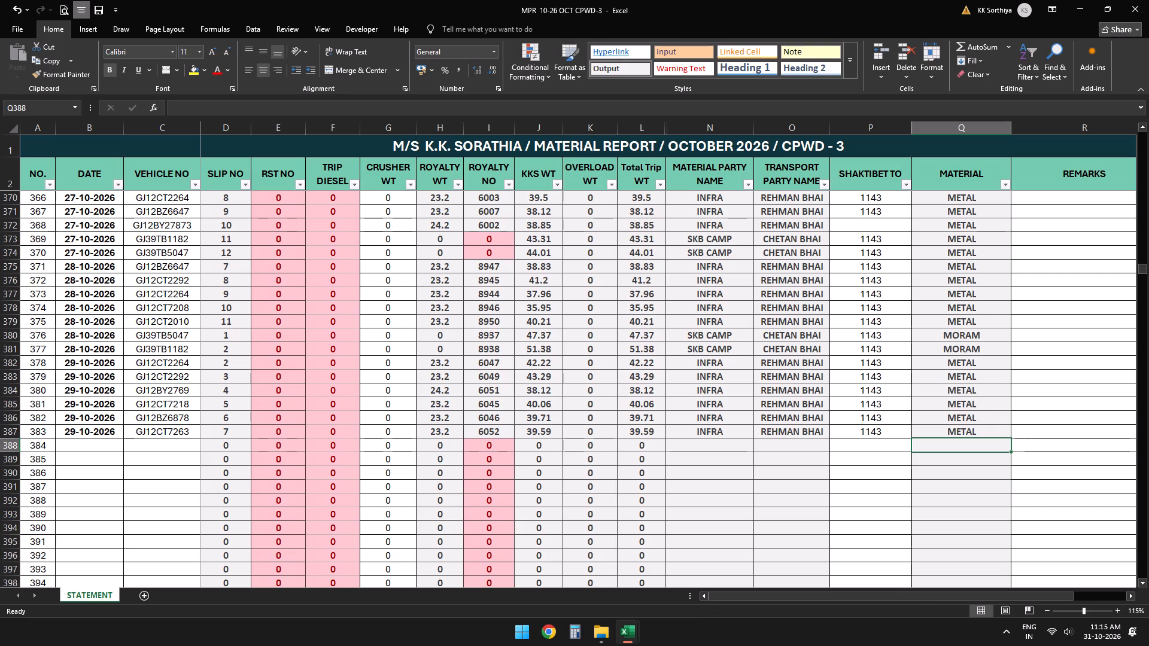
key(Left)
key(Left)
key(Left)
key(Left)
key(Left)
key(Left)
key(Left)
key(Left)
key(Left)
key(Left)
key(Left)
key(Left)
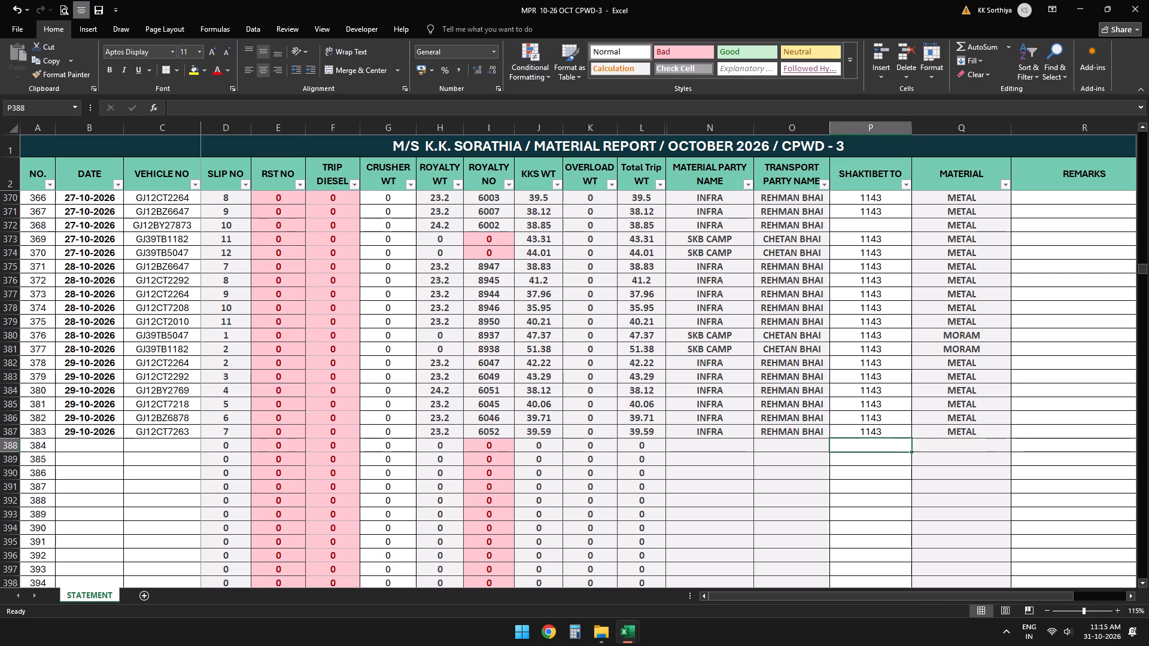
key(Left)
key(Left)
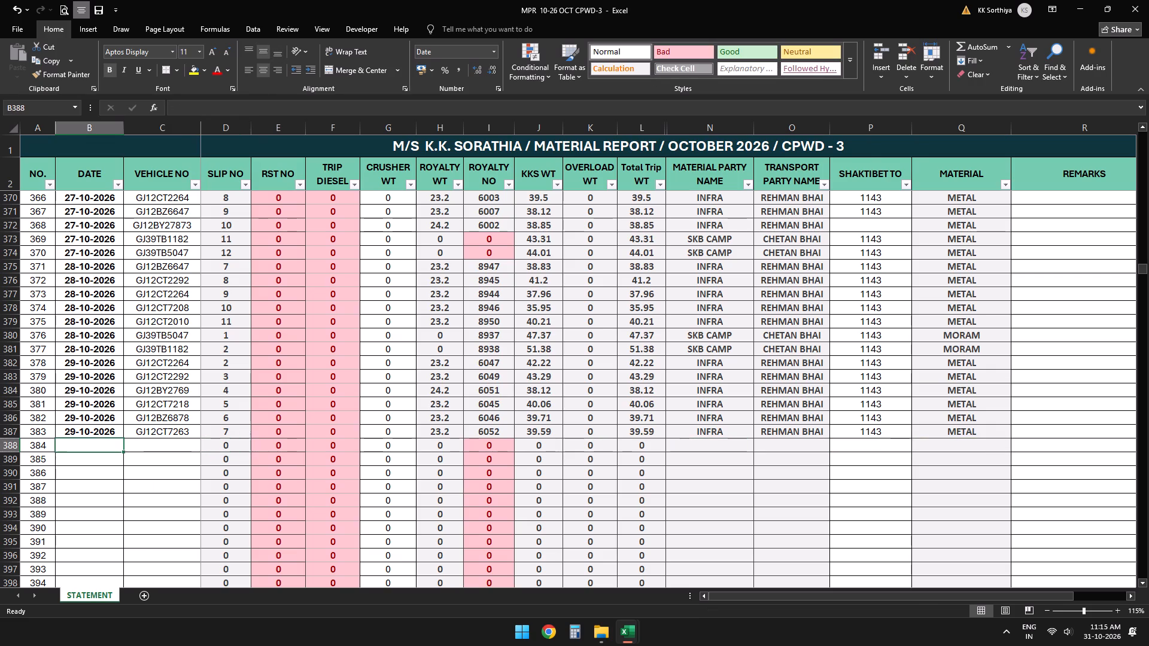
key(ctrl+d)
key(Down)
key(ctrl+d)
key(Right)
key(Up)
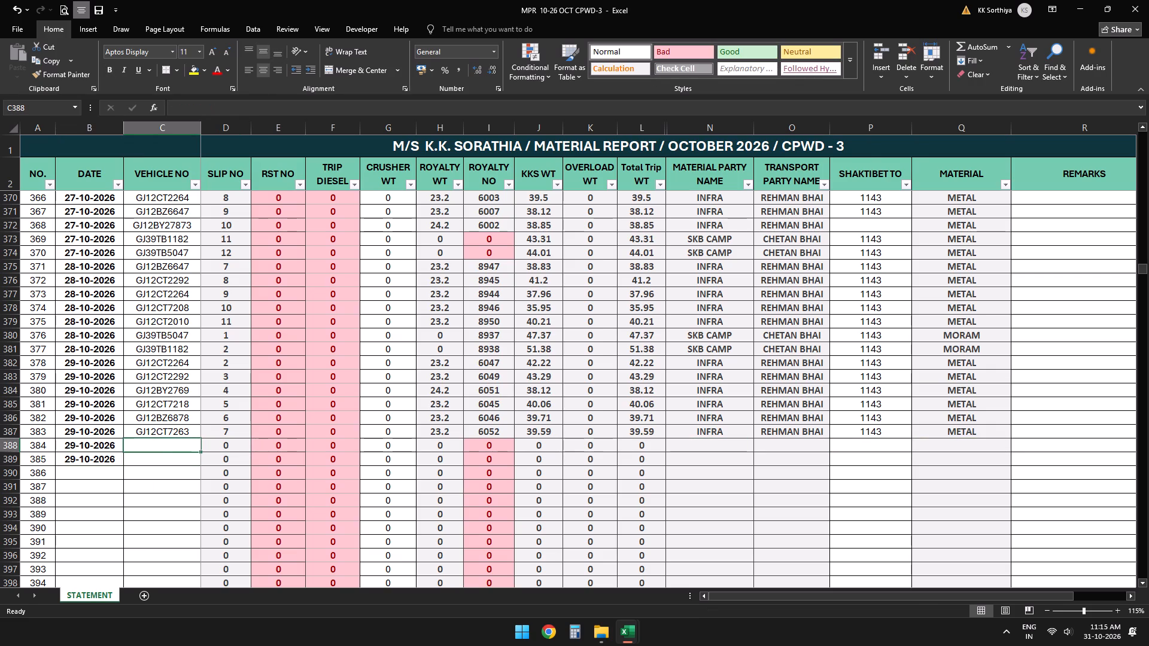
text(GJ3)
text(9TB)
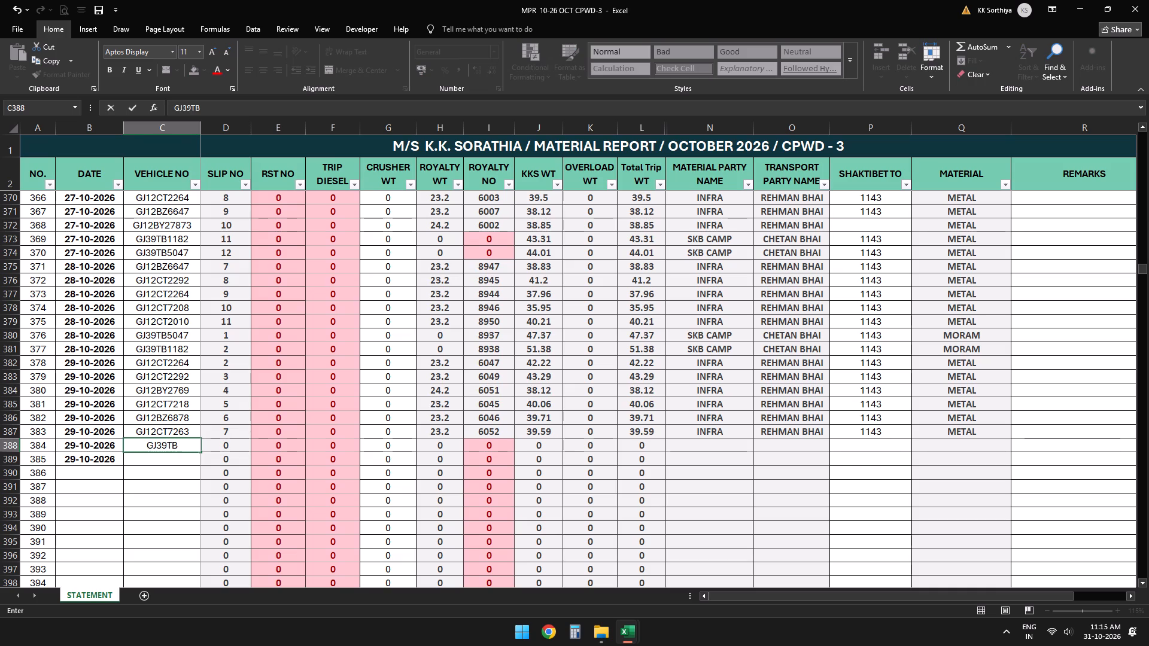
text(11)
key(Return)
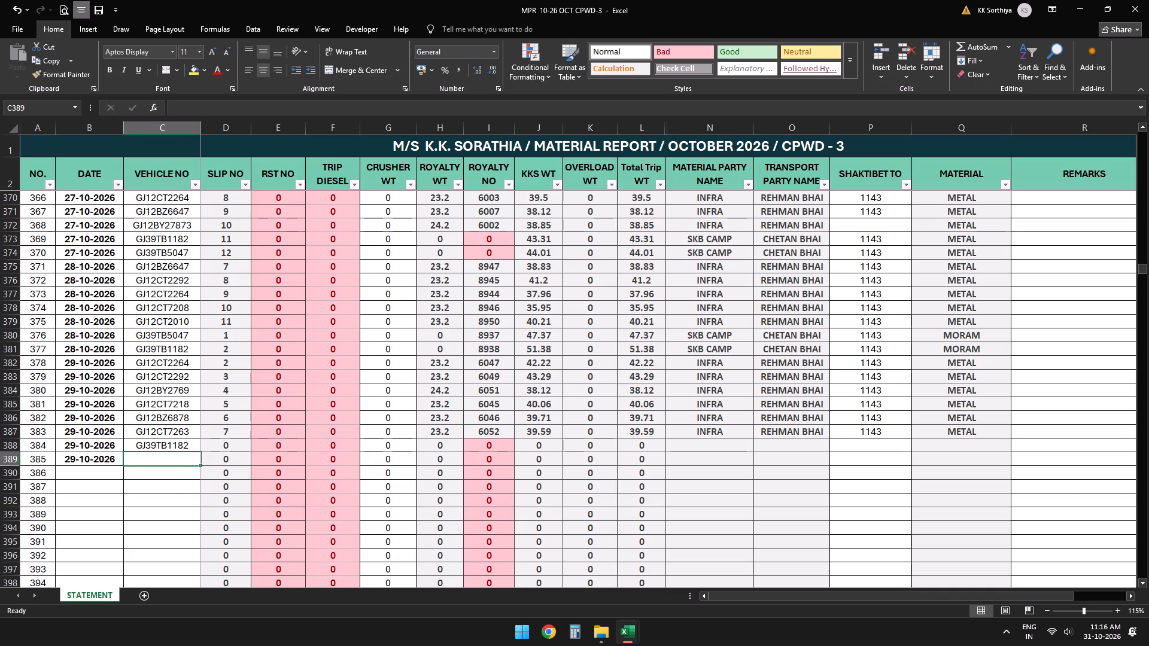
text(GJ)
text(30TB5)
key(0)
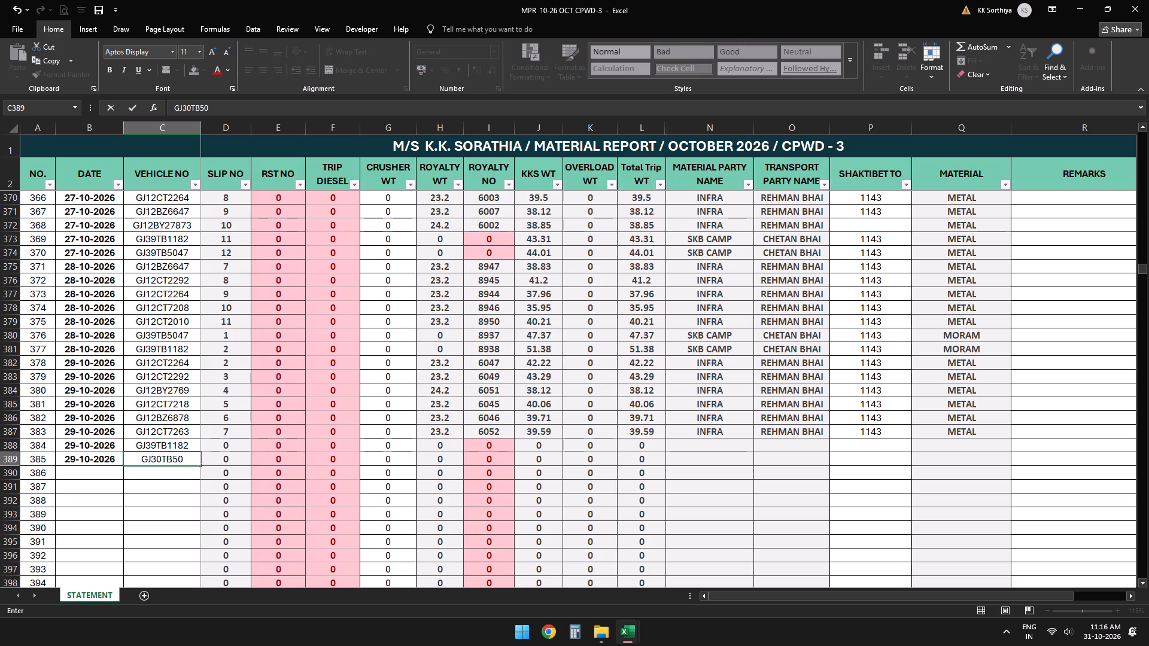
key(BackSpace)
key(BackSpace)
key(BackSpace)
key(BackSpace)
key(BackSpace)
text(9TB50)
Enter slip numbers 1 for entry 384 and 2 for entry 385.
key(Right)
key(Up)
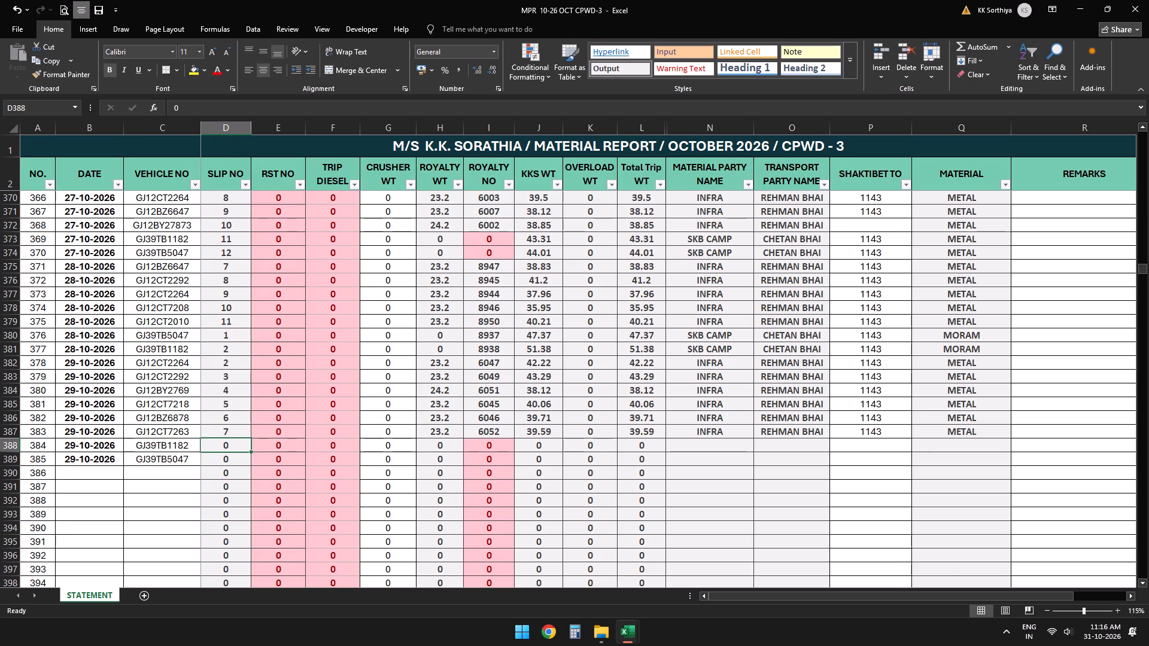
key(1)
key(Down)
key(2)
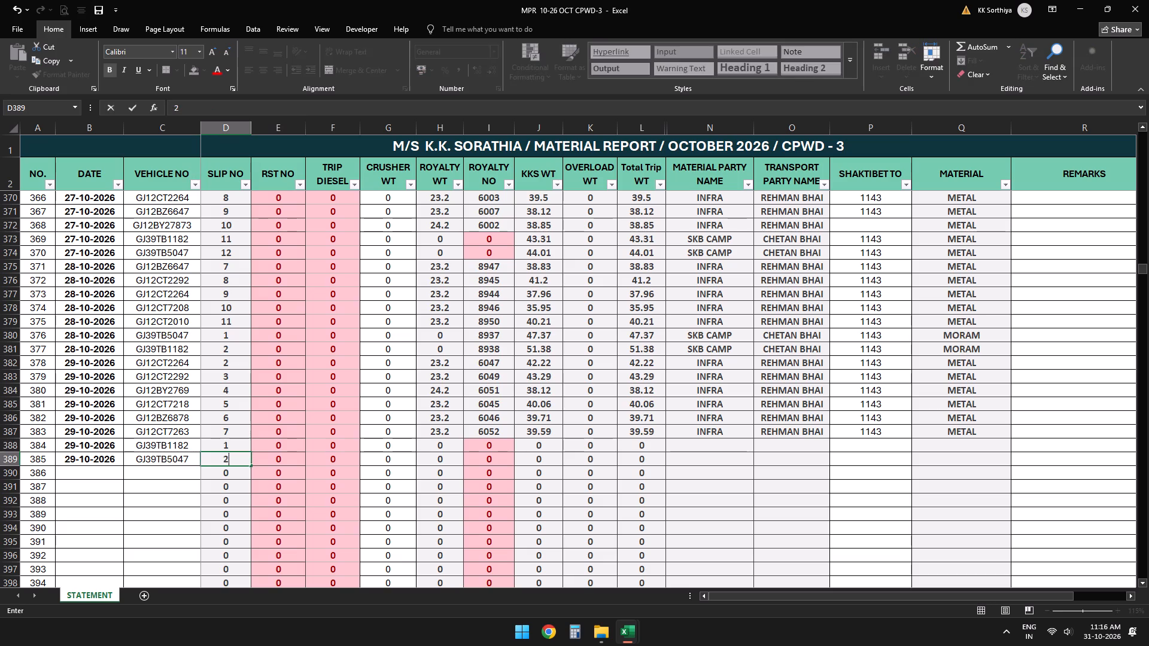
Enter royalty numbers 8952 for entry 384 and 8951 for entry 385.
key(Right)
key(Right)
key(Right)
key(Right)
key(Up)
key(Right)
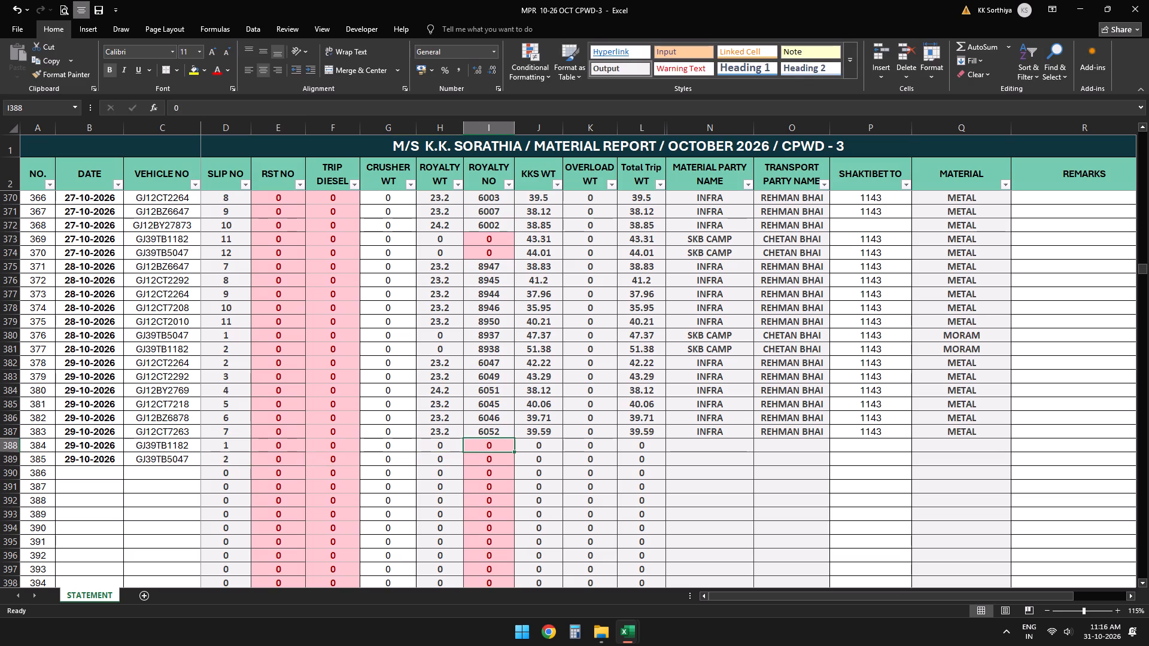
text(8952)
key(Down)
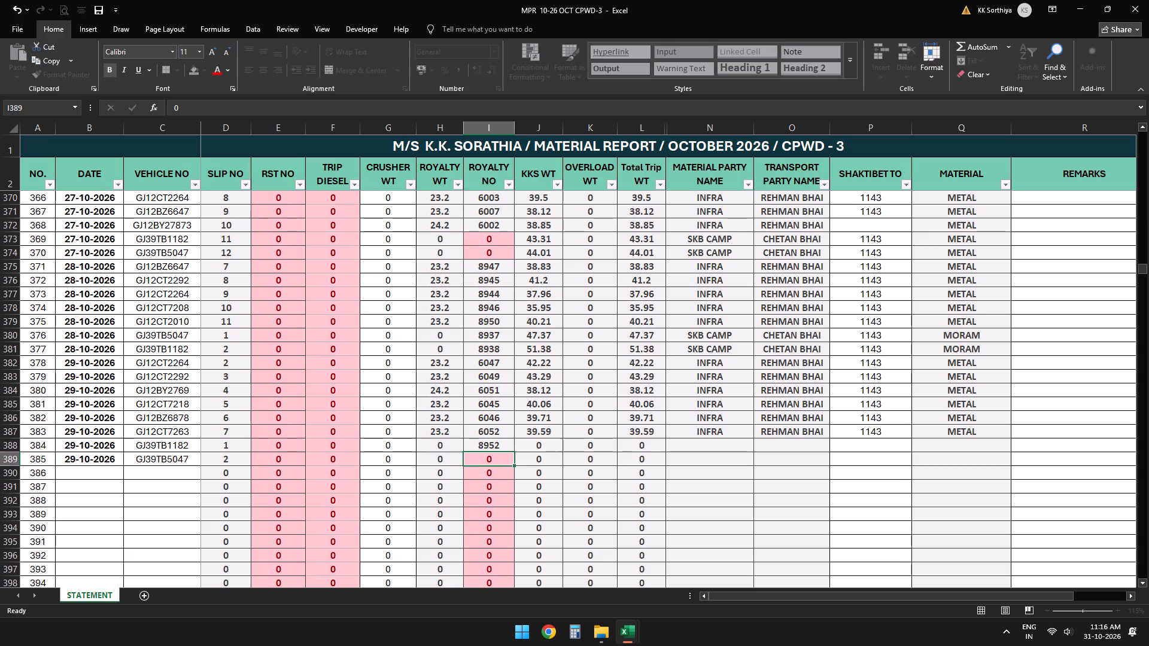
text(8951)
key(Right)
key(Up)
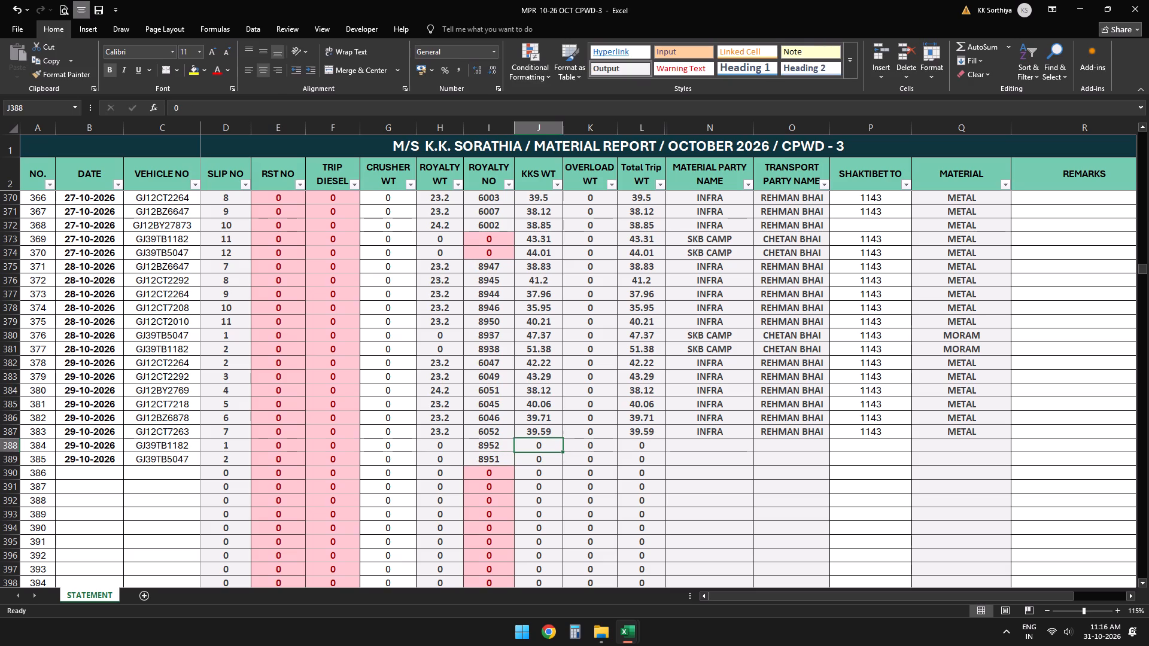
Enter KKS weights 52.34 for entry 384 and 49.73 for entry 385.
text(52.340)
key(Down)
text(49.730)
key(Right)
Enter SKB CAMP as the material party name for entries 384 and 385.
key(Right)
key(Right)
key(Up)
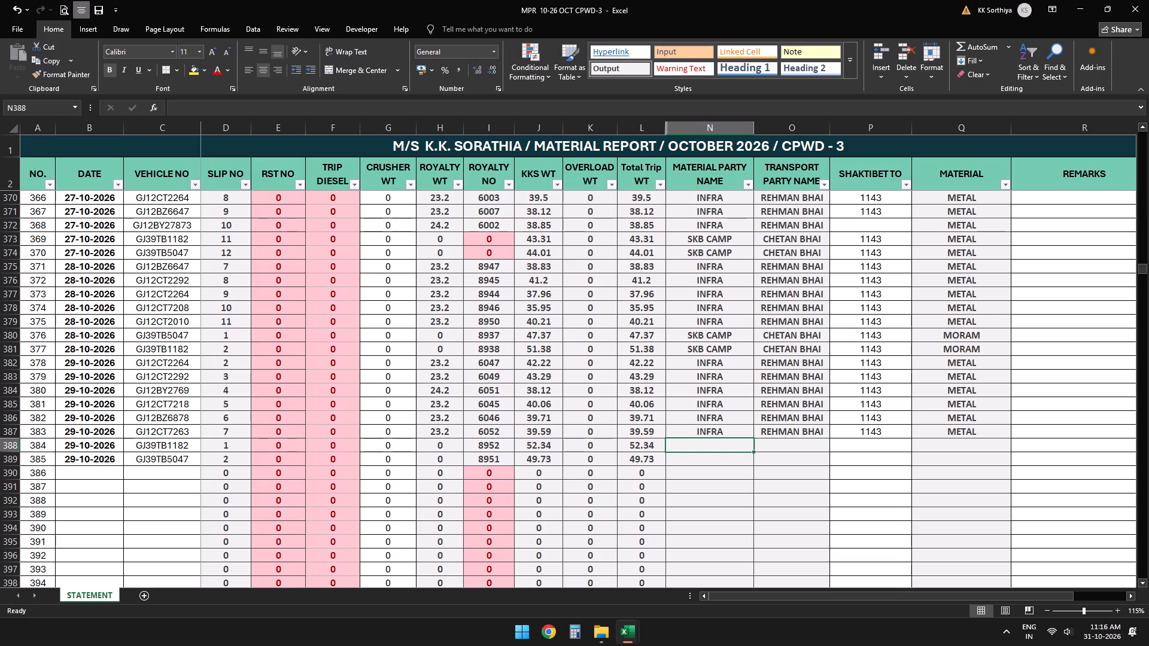
key(s)
key(Down)
key(s)
key(Right)
Enter CHETAN BHAI as the transport party name for entries 384 and 385.
key(Up)
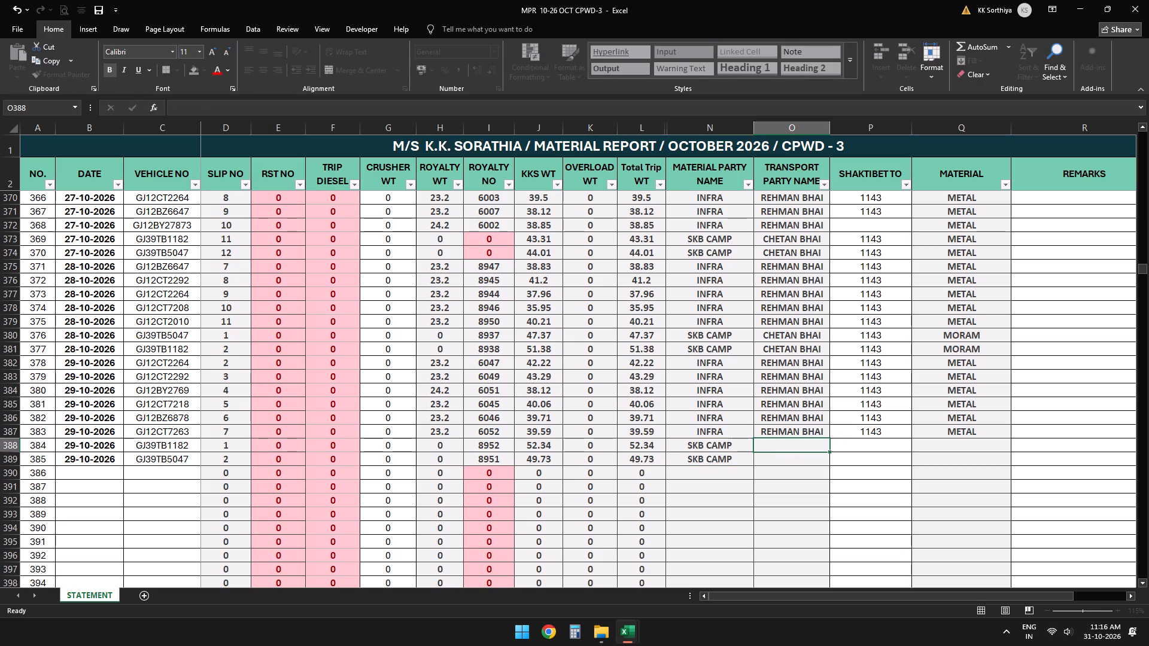
key(c)
key(Down)
key(c)
key(Right)
Enter MORAM as the material for entries 384 and 385 and save the workbook.
key(Up)
key(Right)
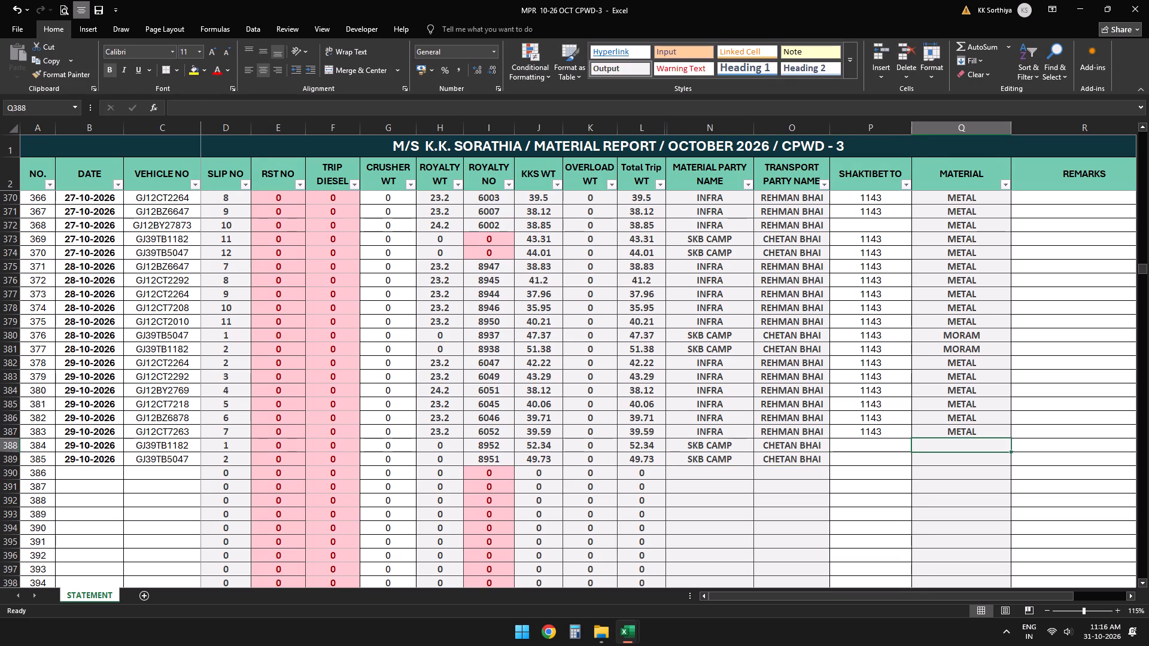
text(MO)
key(Down)
text(MO)
key(Down)
key(ctrl+s)
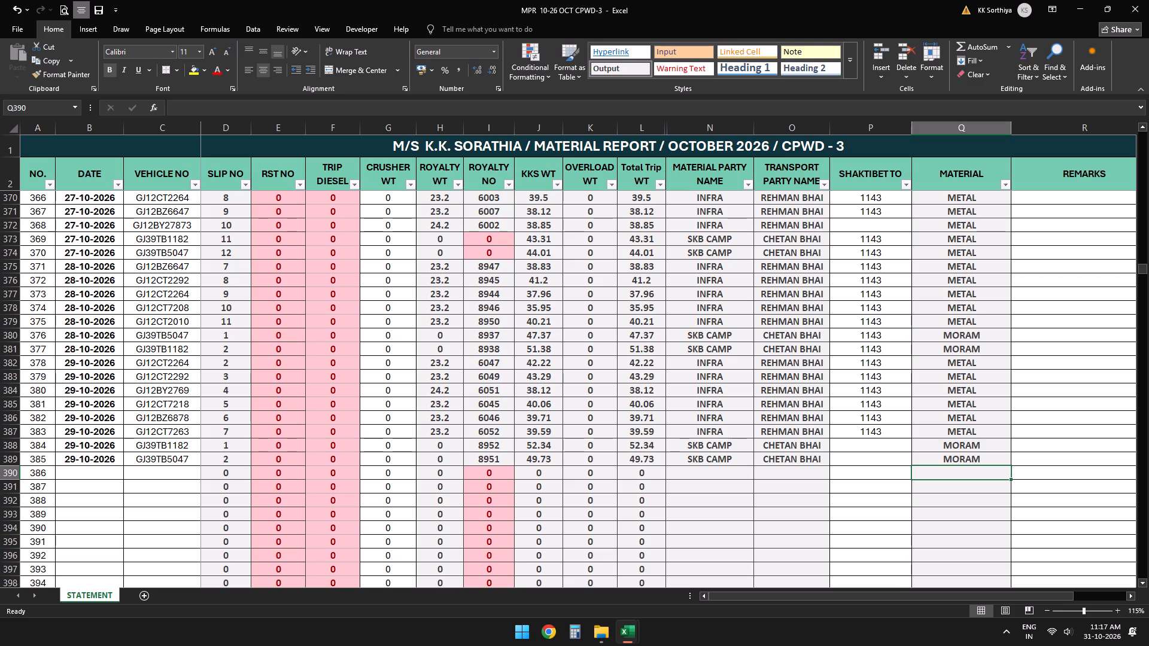
Enter the date 27-10-2026 for entry 386.
scroll(148, 449, up, 2)
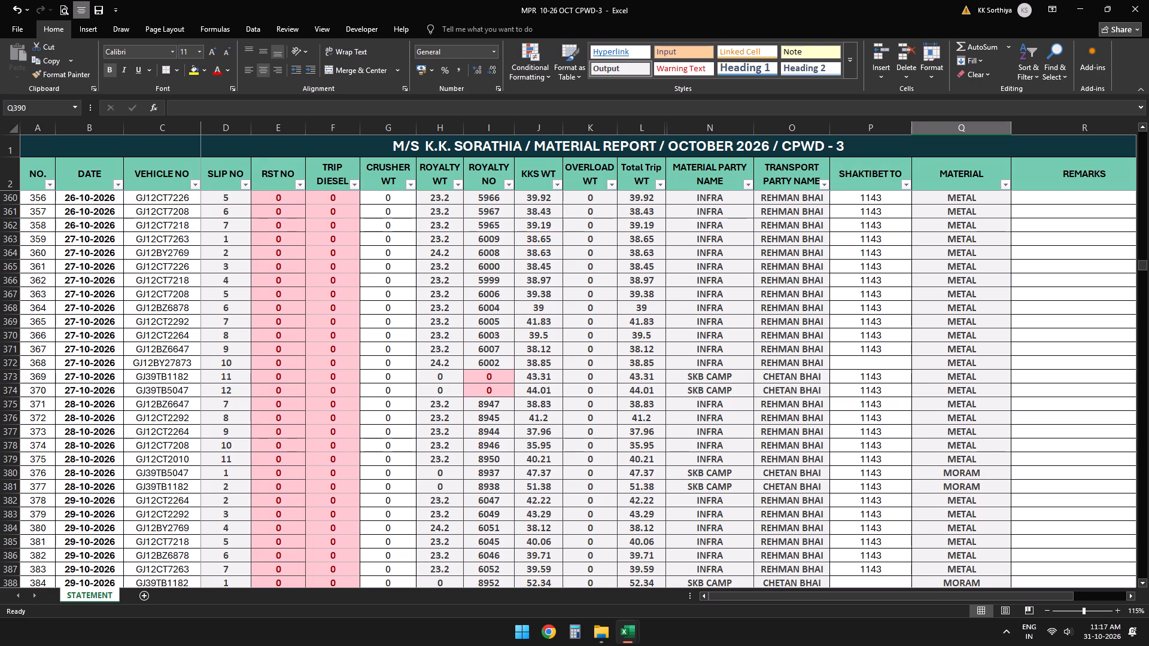
scroll(224, 419, down, 4)
double_click(100, 325)
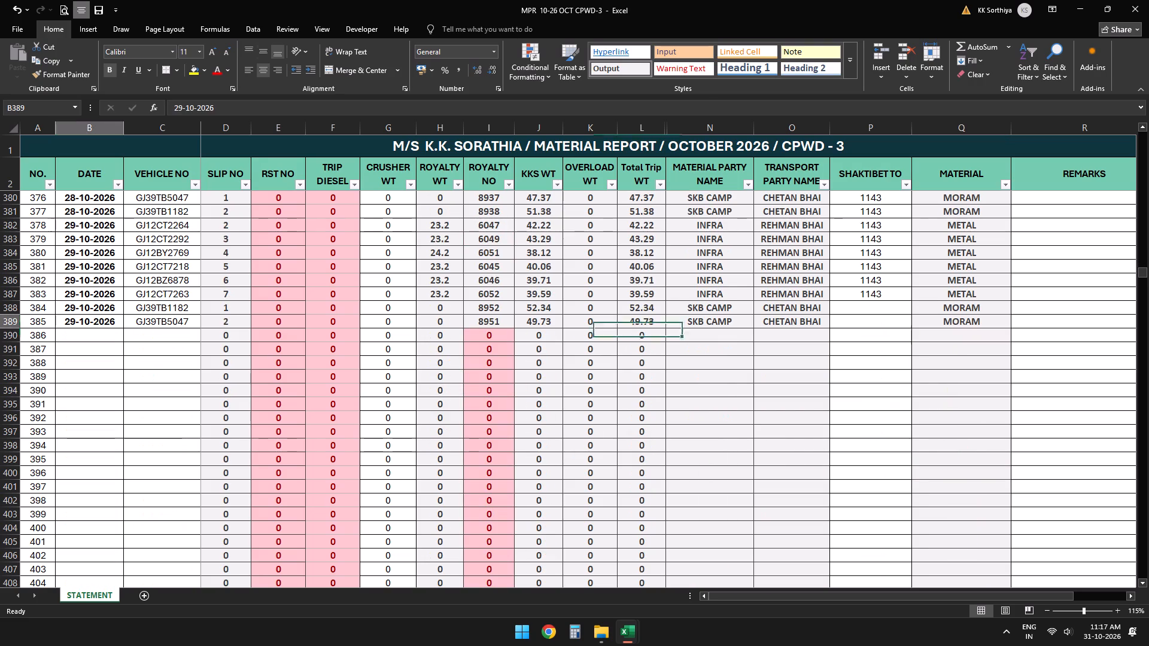
click(106, 342)
key(Up)
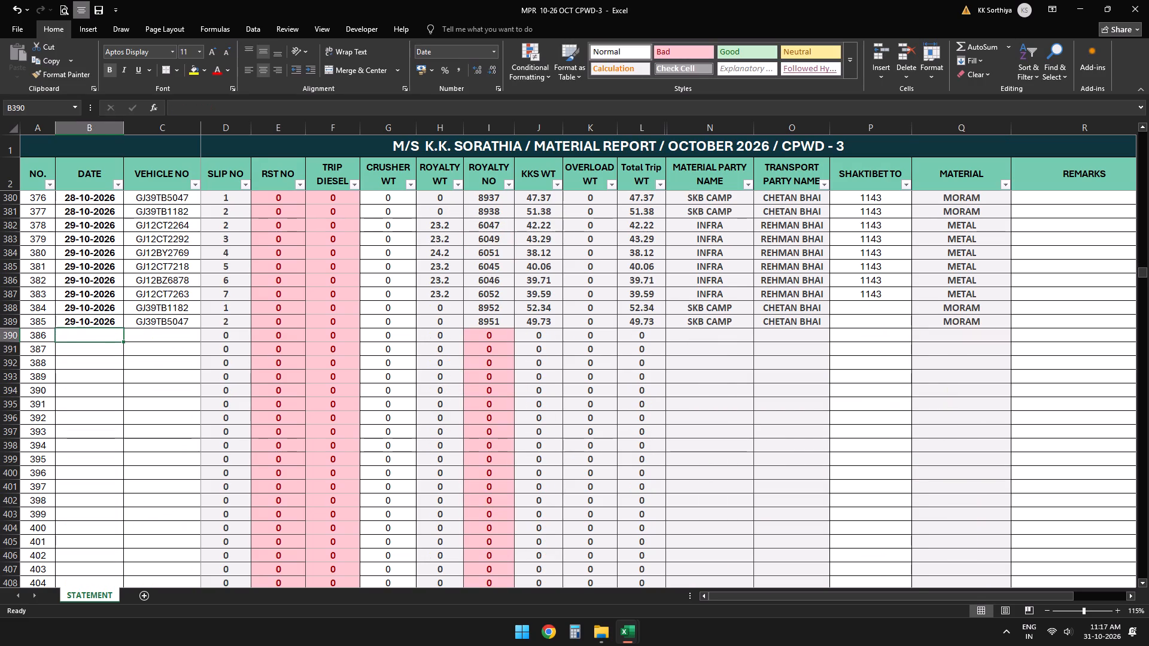
text(27-0)
key(BackSpace)
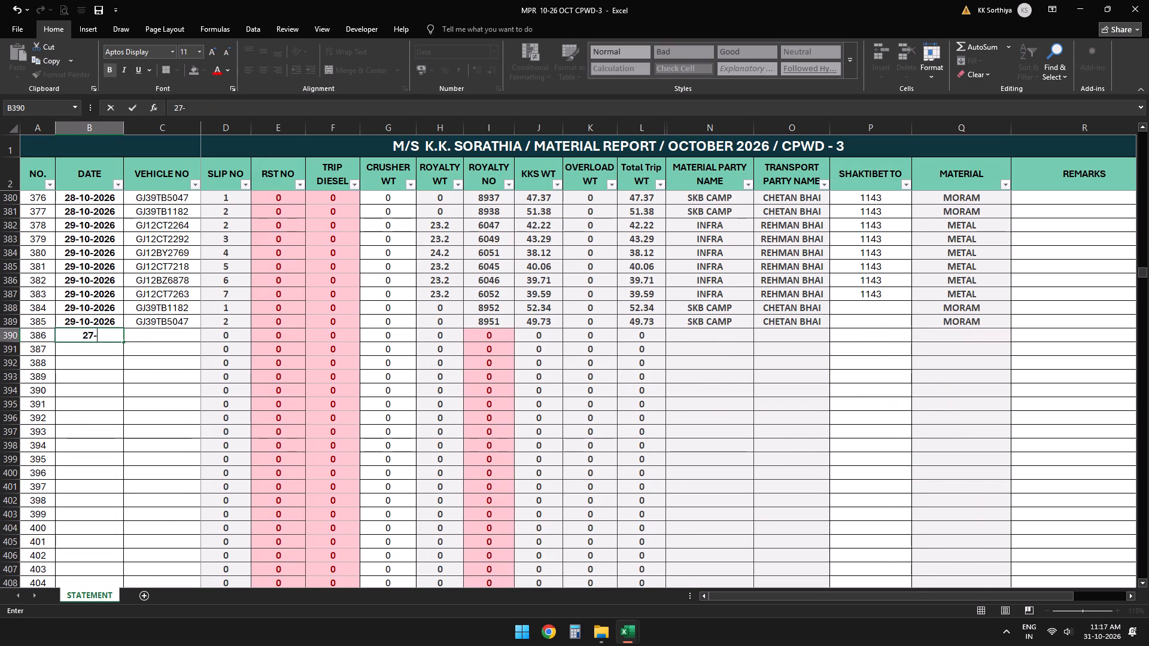
text(10-26)
key(Down)
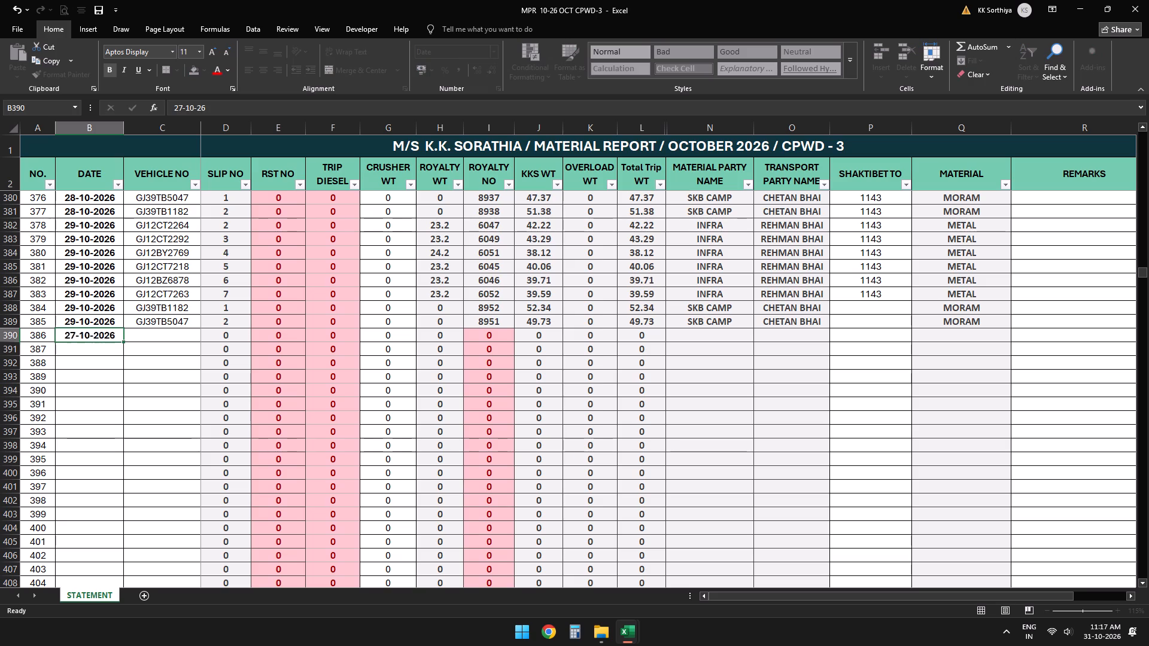
Enter the vehicle number beginning GJ39TB for entry 386.
key(Up)
key(Right)
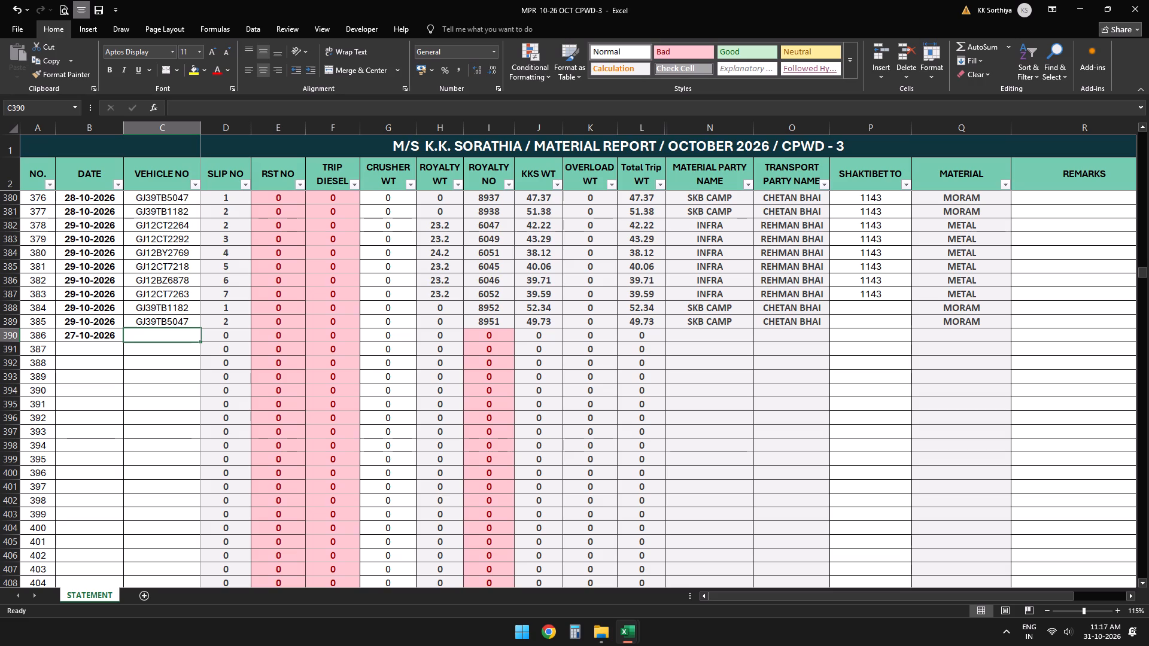
text(GJ39)
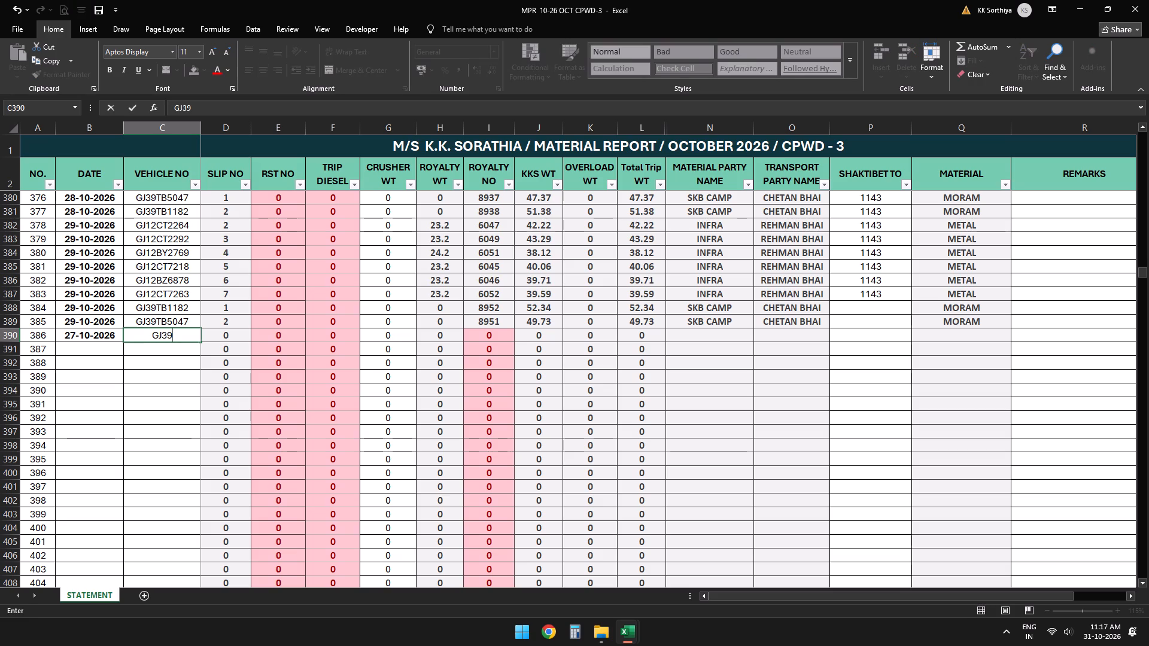
text(TB)
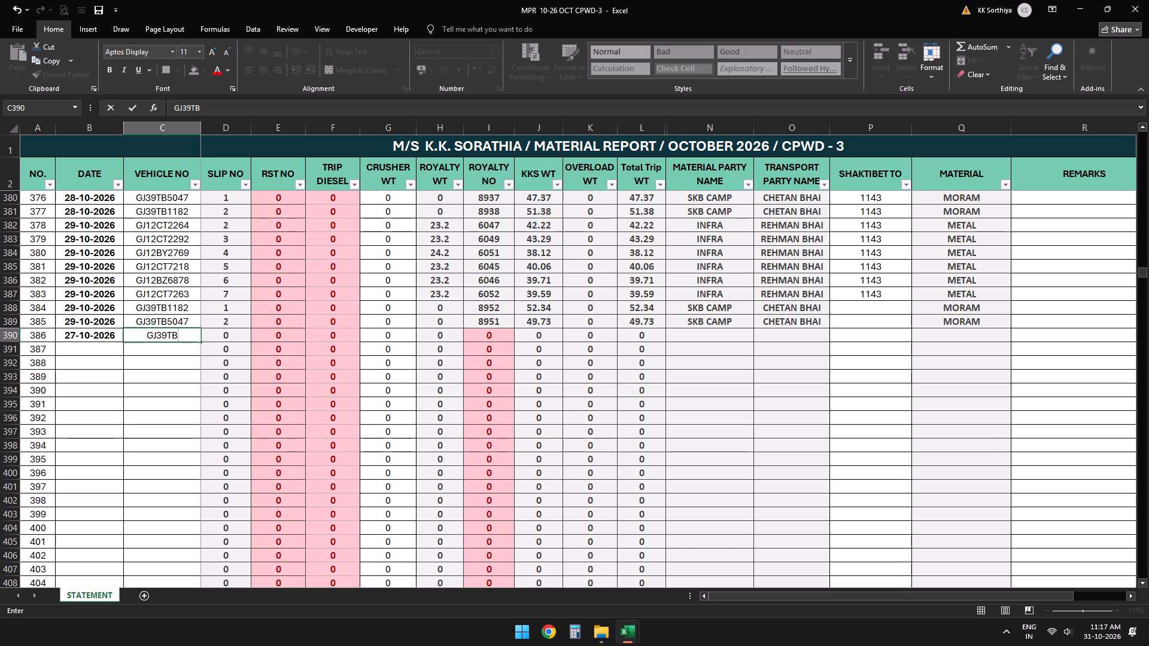
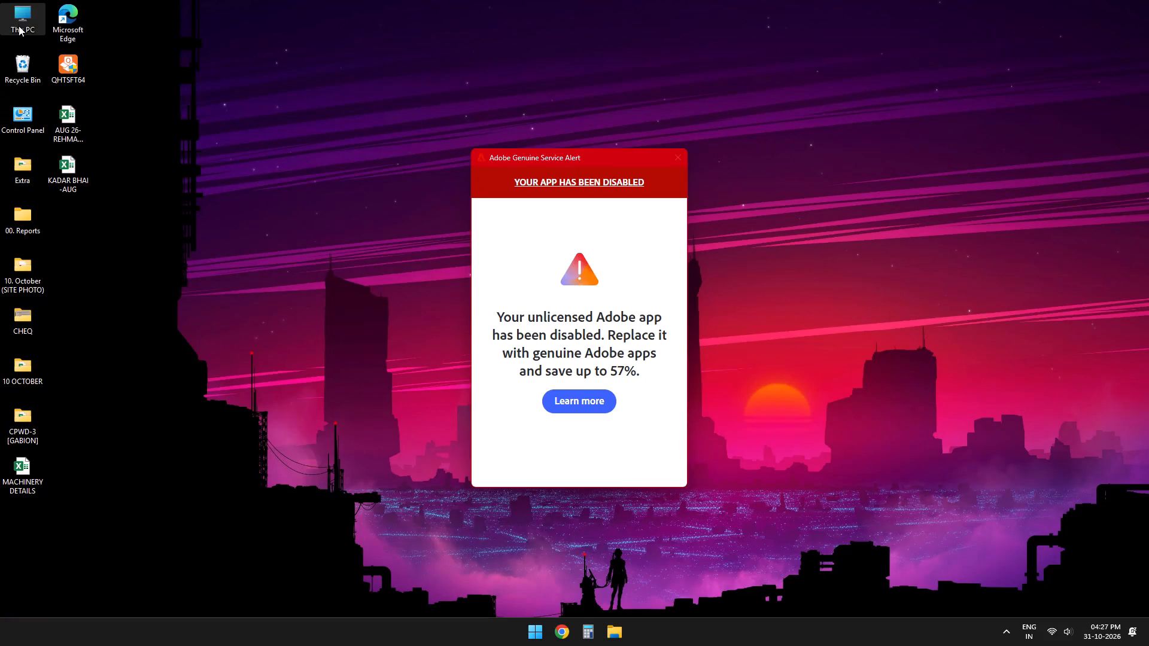
Open the cpwd letter document from the KERAI subfolder of PURCHASE ORDER on New Volume (D:).
double_click(19, 22)
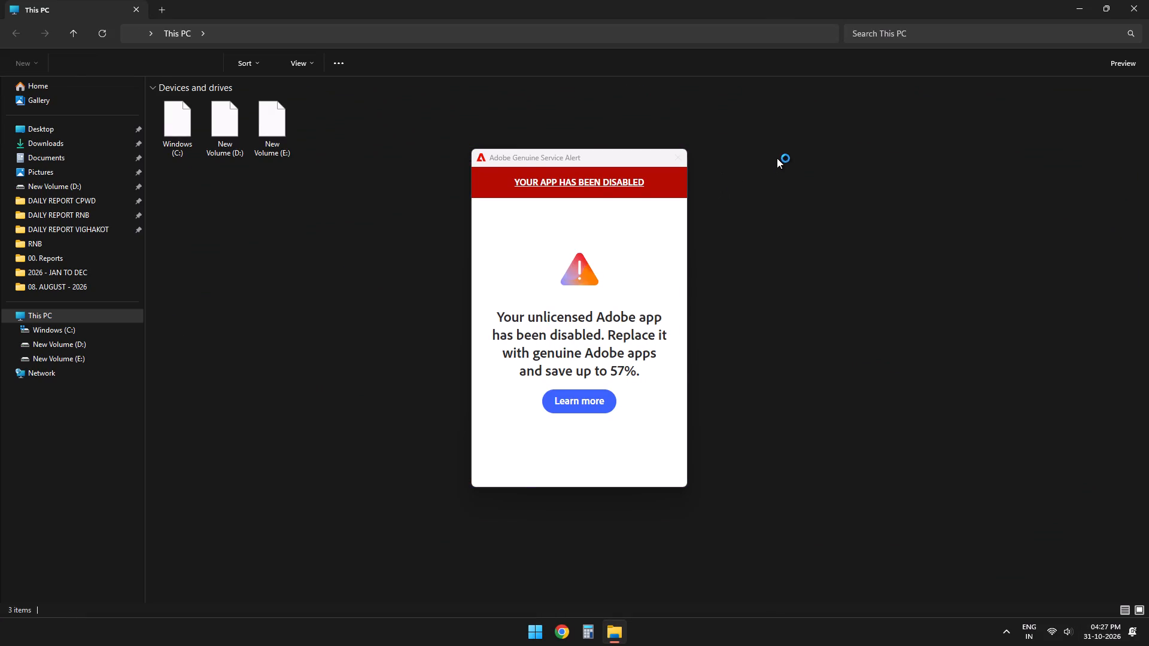
double_click(268, 124)
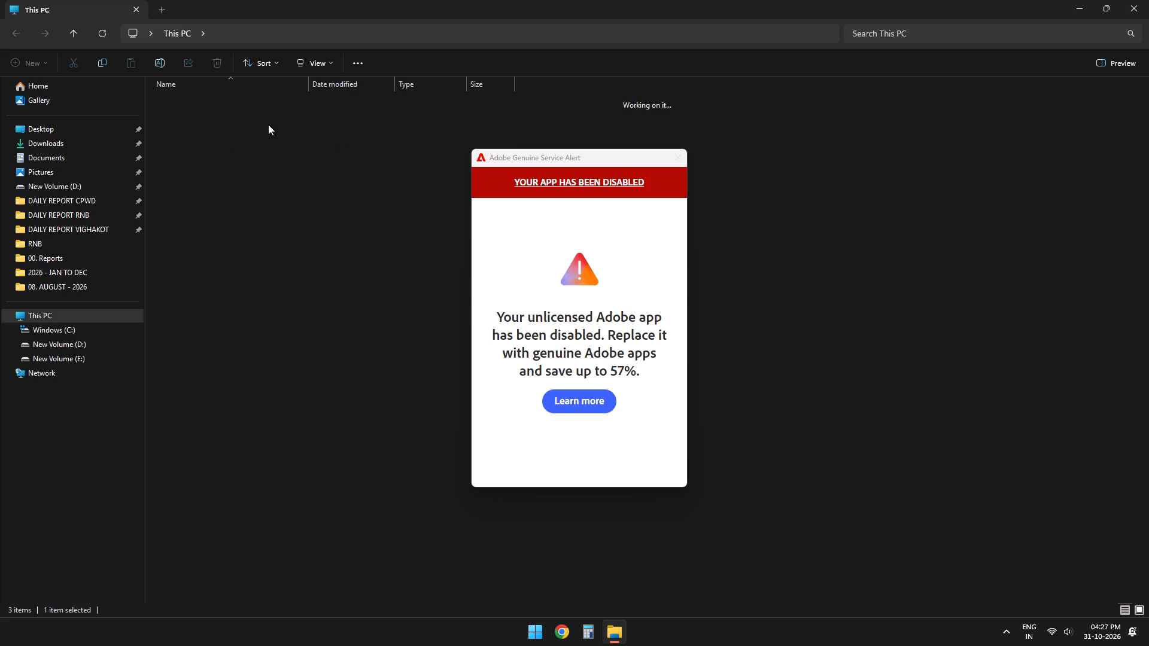
click(184, 28)
double_click(218, 132)
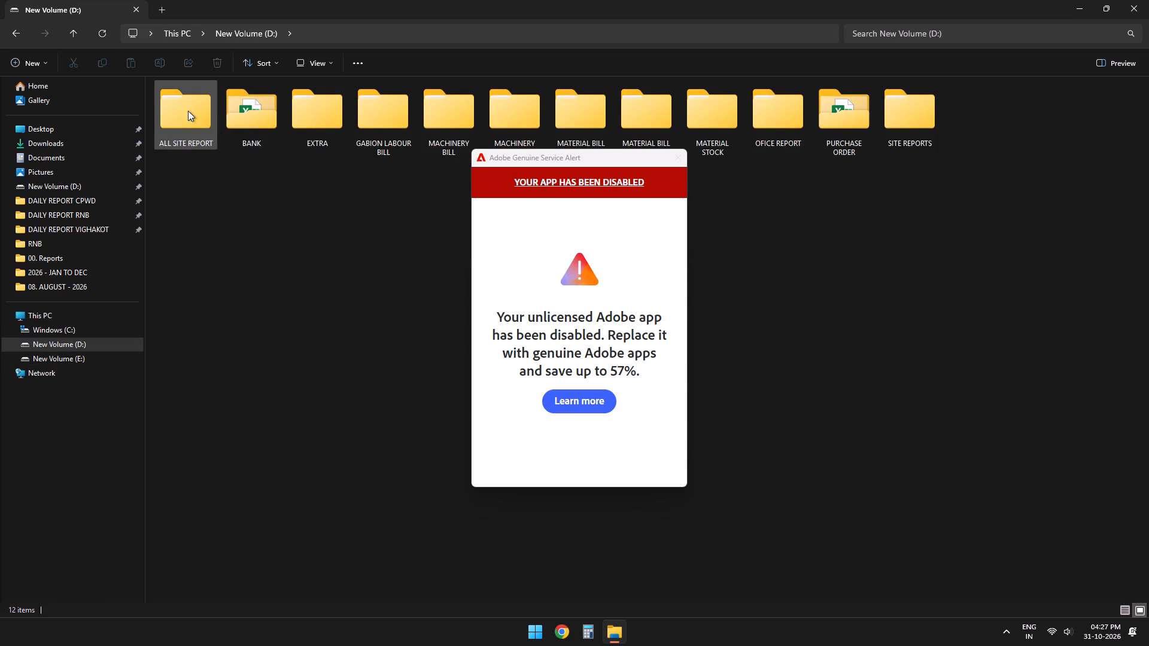
double_click(855, 120)
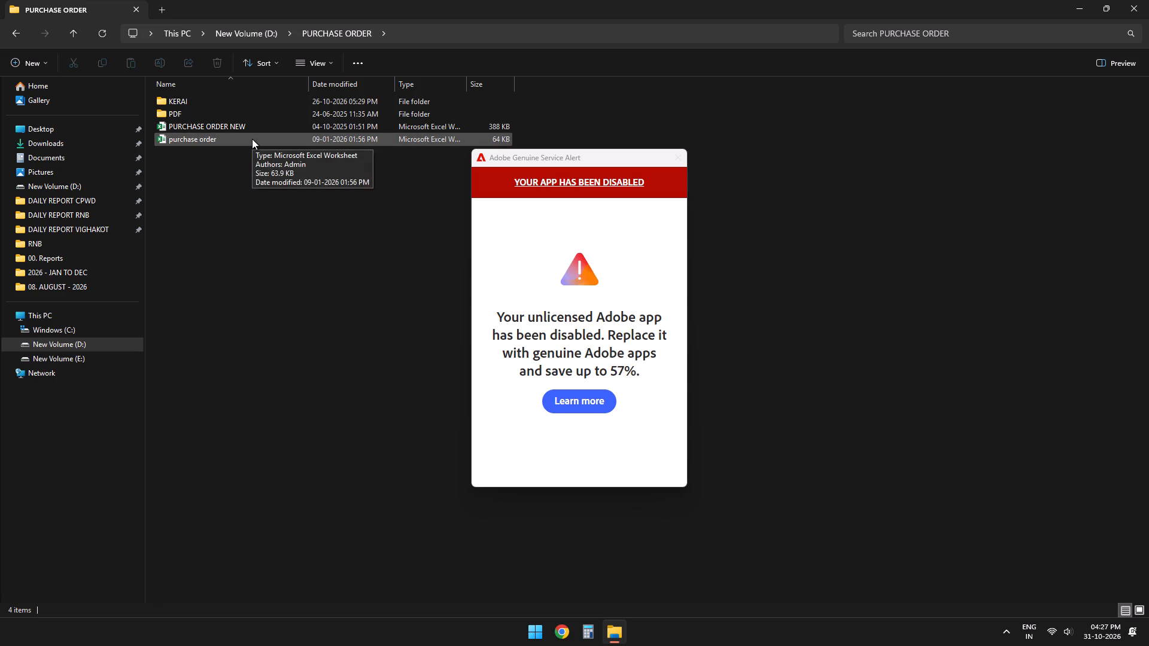
double_click(242, 96)
double_click(274, 93)
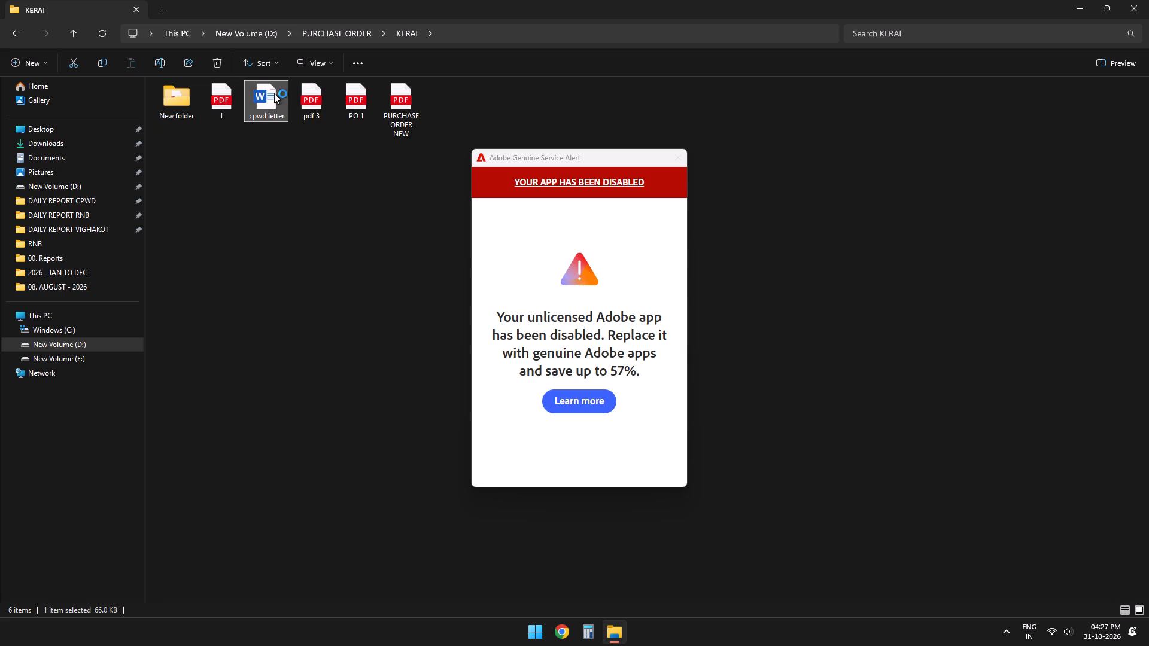
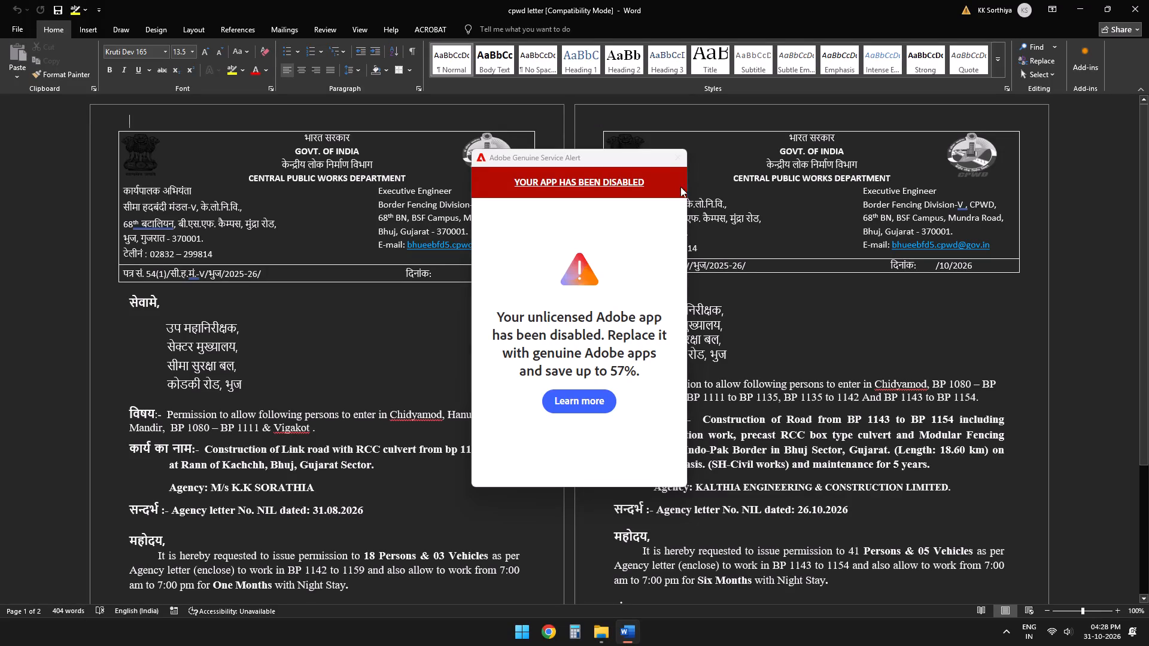
Move the Adobe Genuine Service Alert window away so that it no longer covers the letter text.
scroll(792, 351, down, 2)
scroll(880, 434, down, 2)
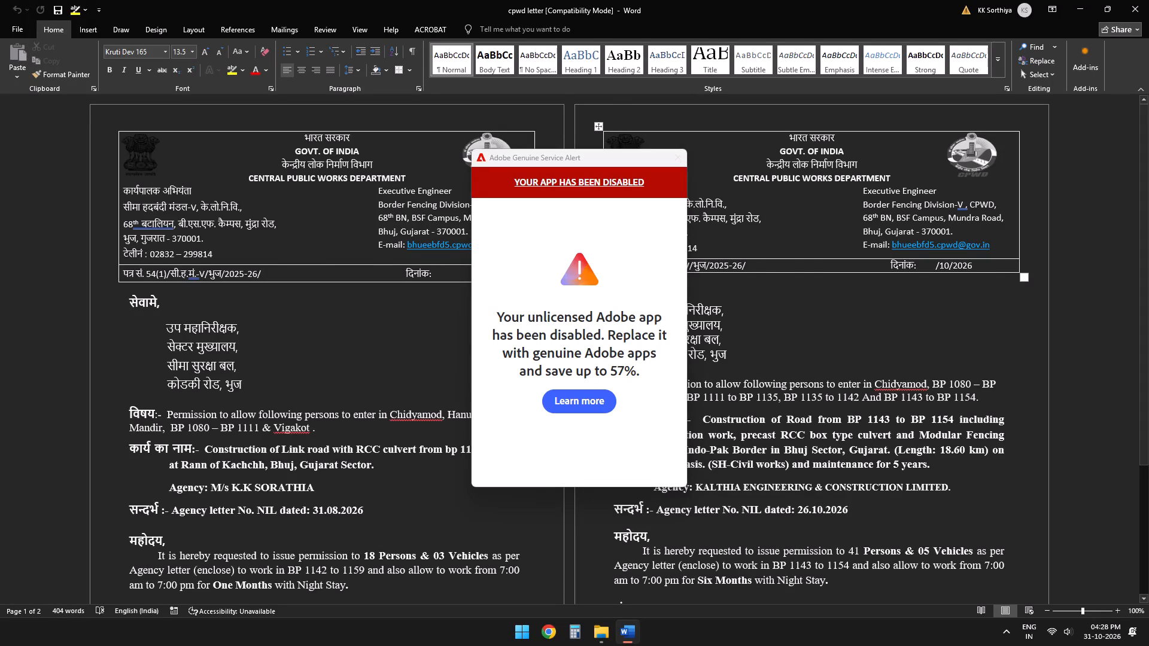
click(880, 441)
click(820, 294)
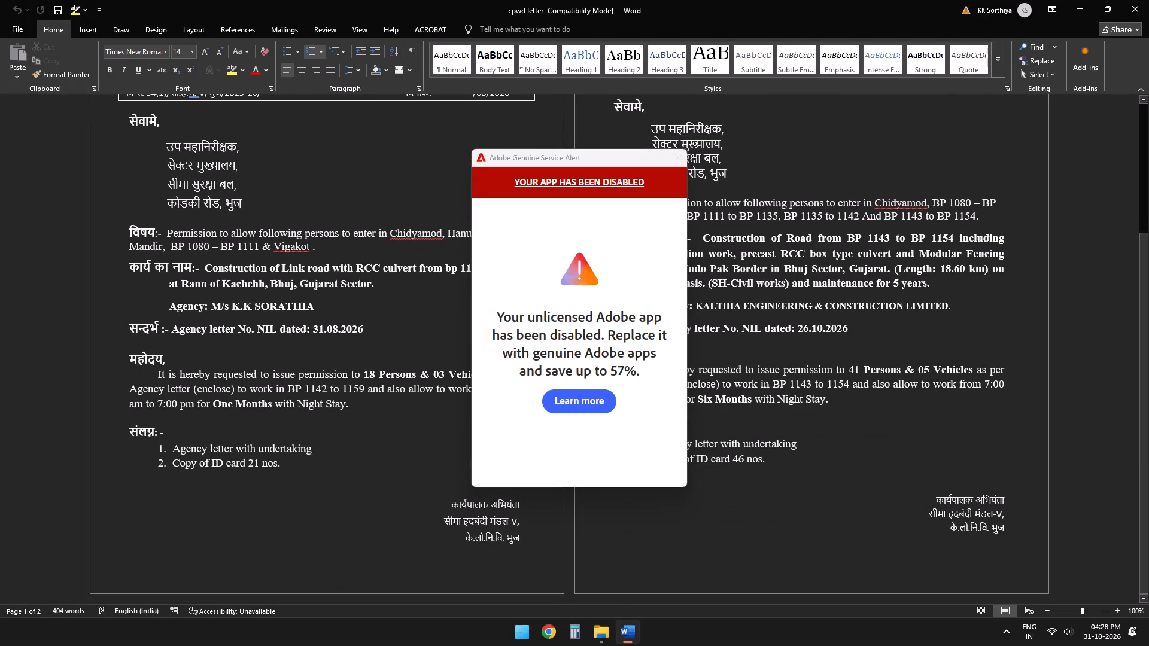
drag(594, 158, 89, 525)
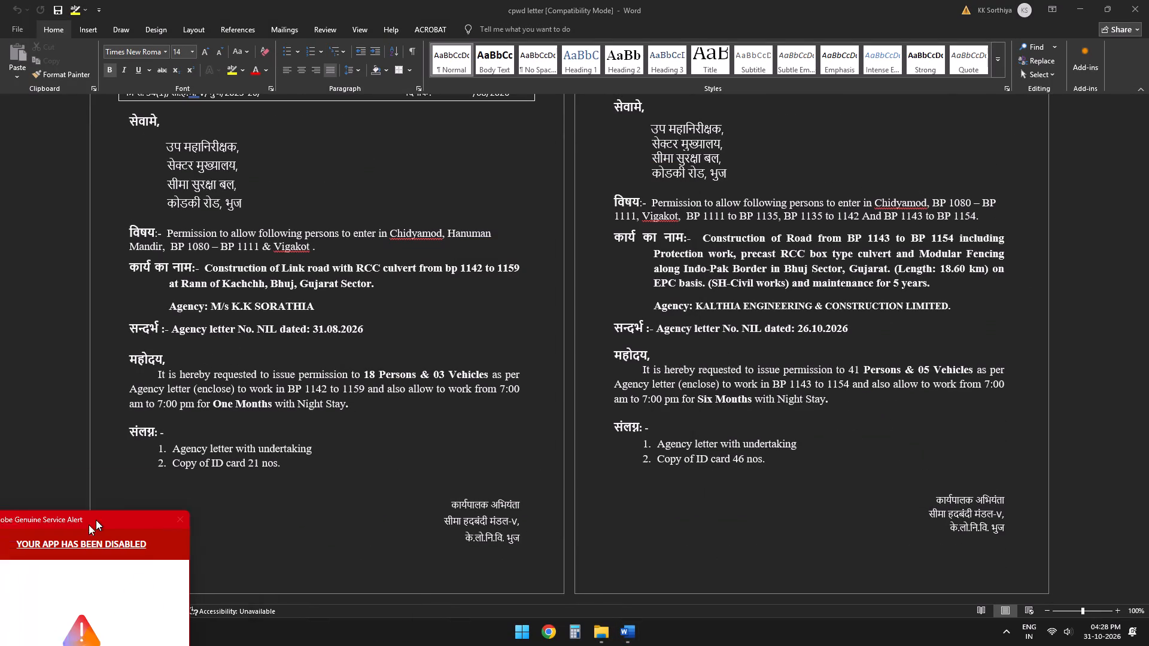
drag(89, 525, 80, 529)
Change the number of persons in the KALTHIA ENGINEERING & CONSTRUCTION LIMITED permission letter's request paragraph to 05.
click(861, 373)
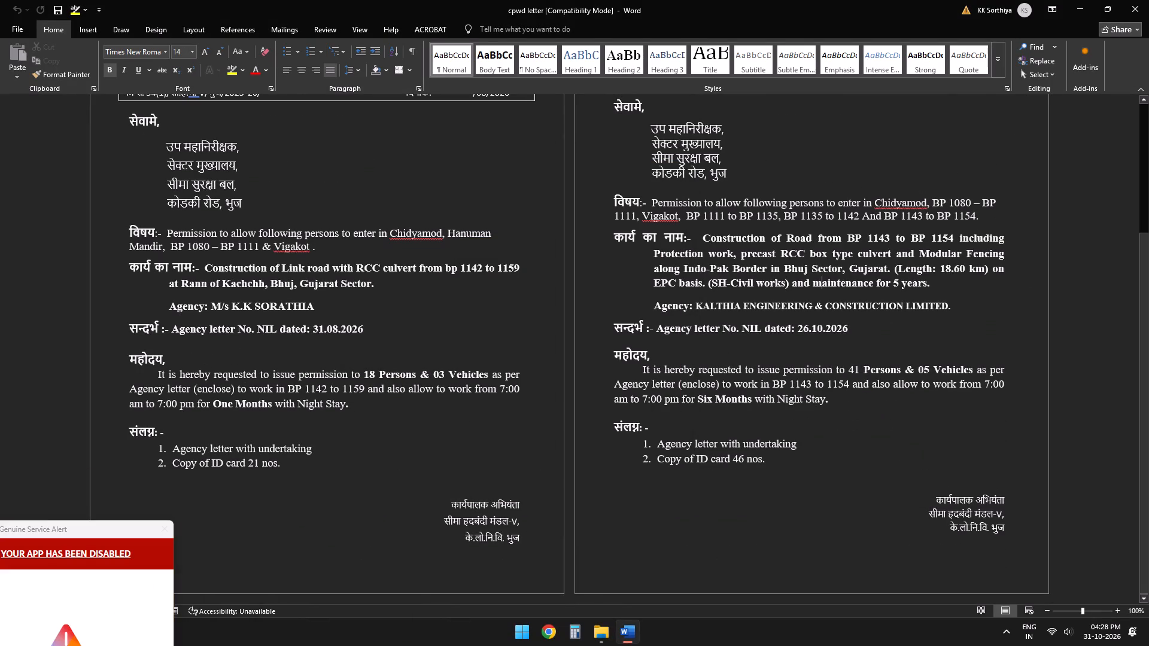
double_click(859, 369)
click(859, 372)
key(BackSpace)
key(BackSpace)
text(05)
key(Right)
key(Right)
key(Right)
key(Right)
key(Right)
key(Right)
key(Right)
key(Right)
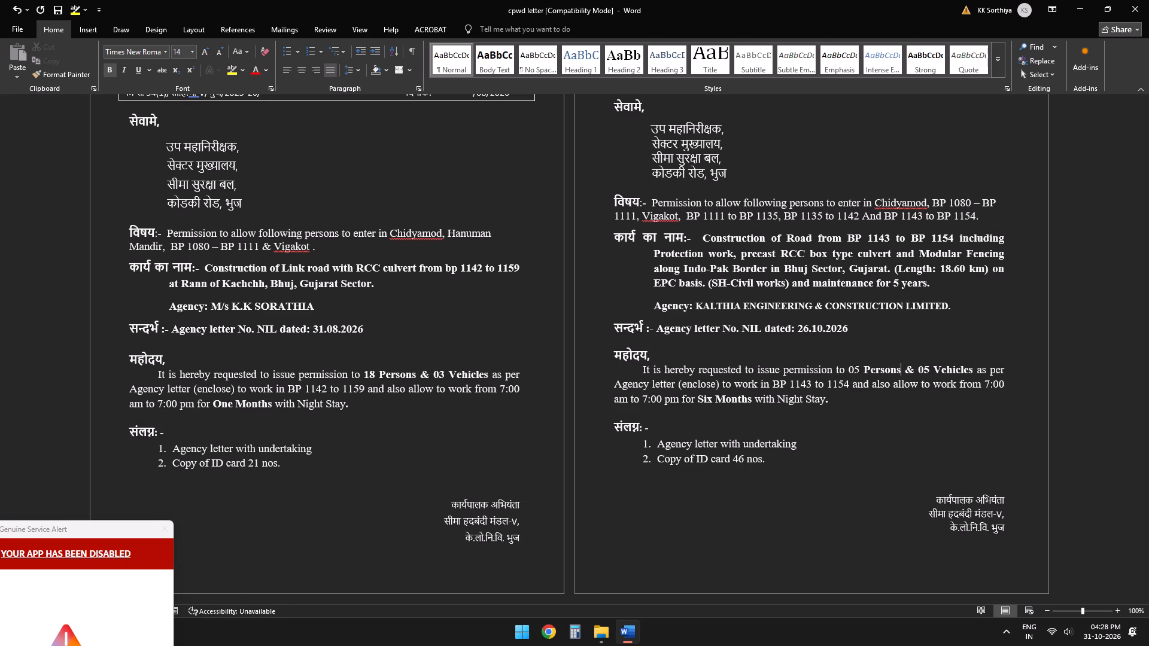
Set the ID card copy count in the KALTHIA letter's enclosure list to 10 nos.
click(744, 459)
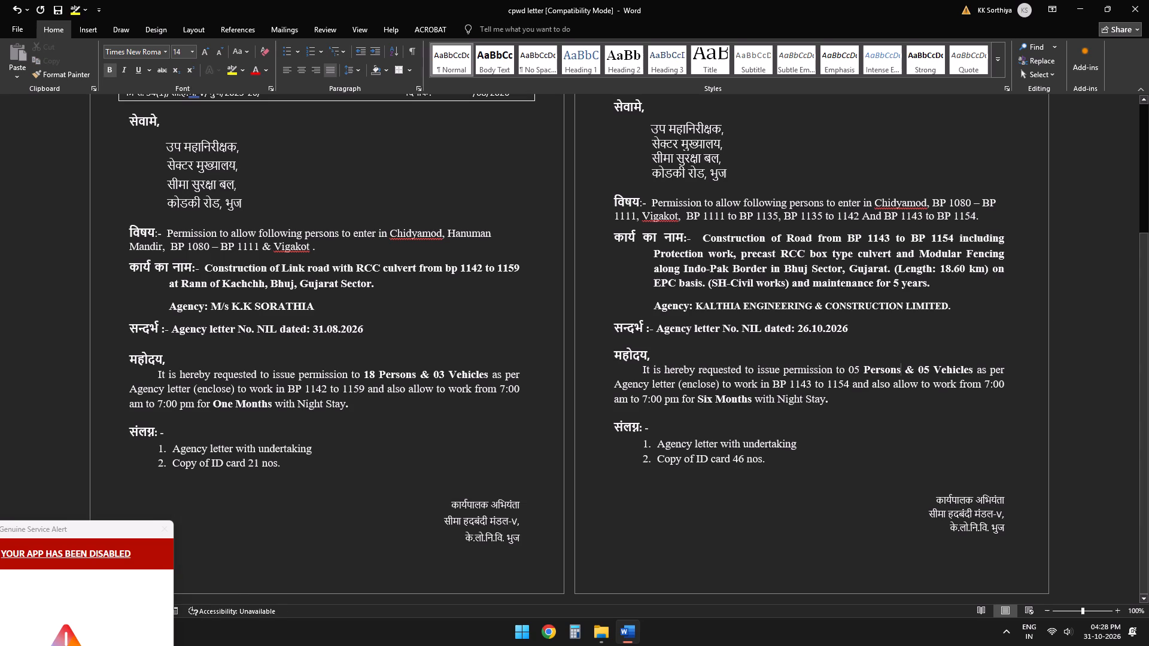
key(BackSpace)
key(BackSpace)
text(10)
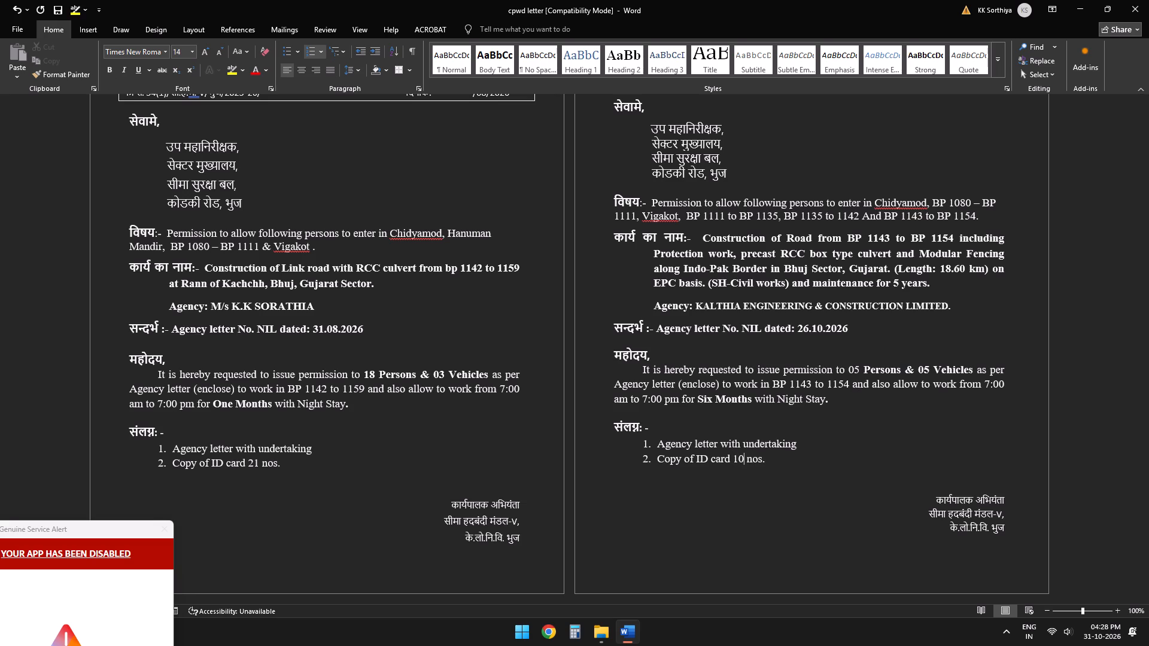
Change the agency letter reference date in the KALTHIA letter to 31.10.2026.
click(808, 322)
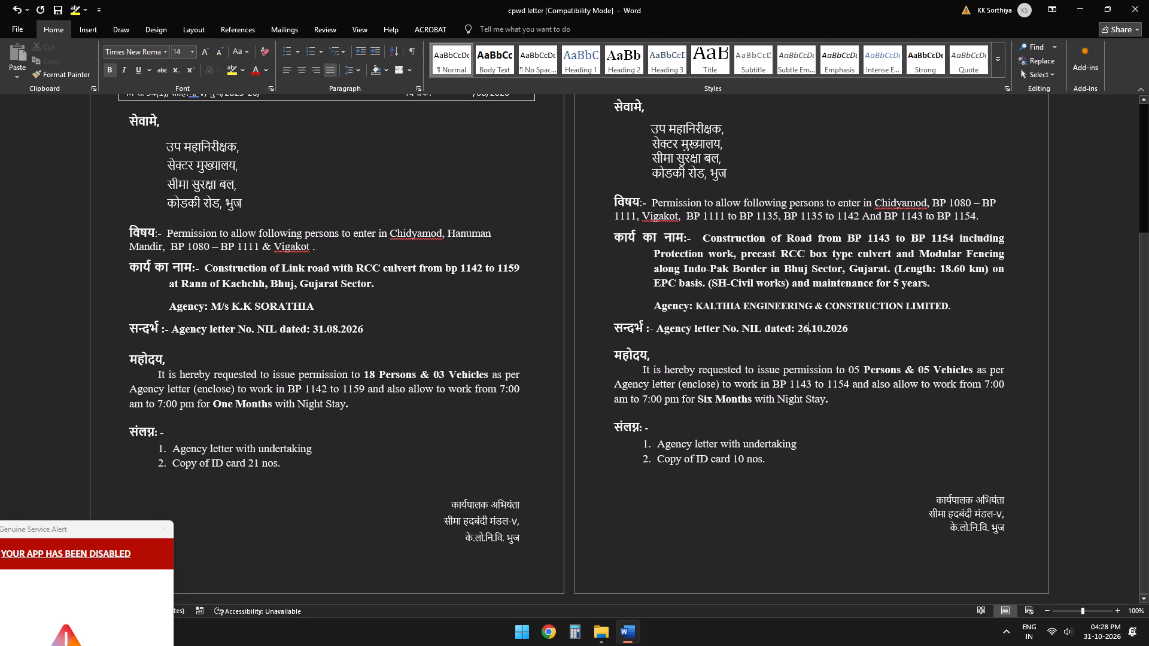
key(BackSpace)
key(BackSpace)
text(31)
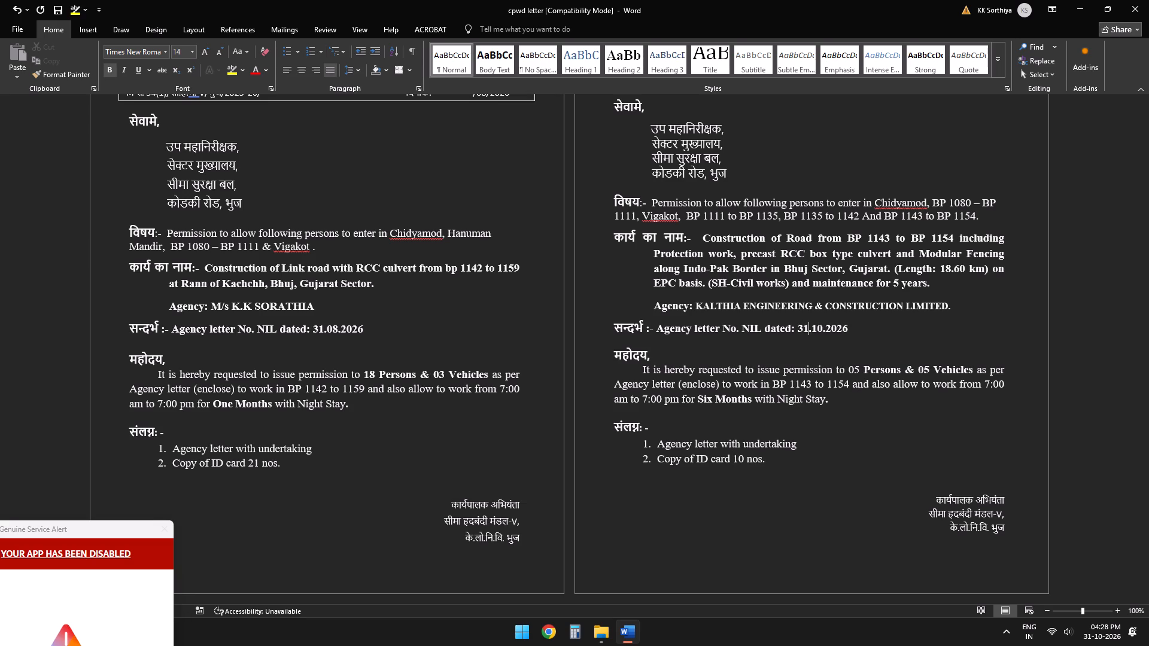
Print 2 copies of page 2 only of the cpwd letter on the RICOH M 2701 DDST printer.
scroll(1076, 532, up, 3)
click(864, 471)
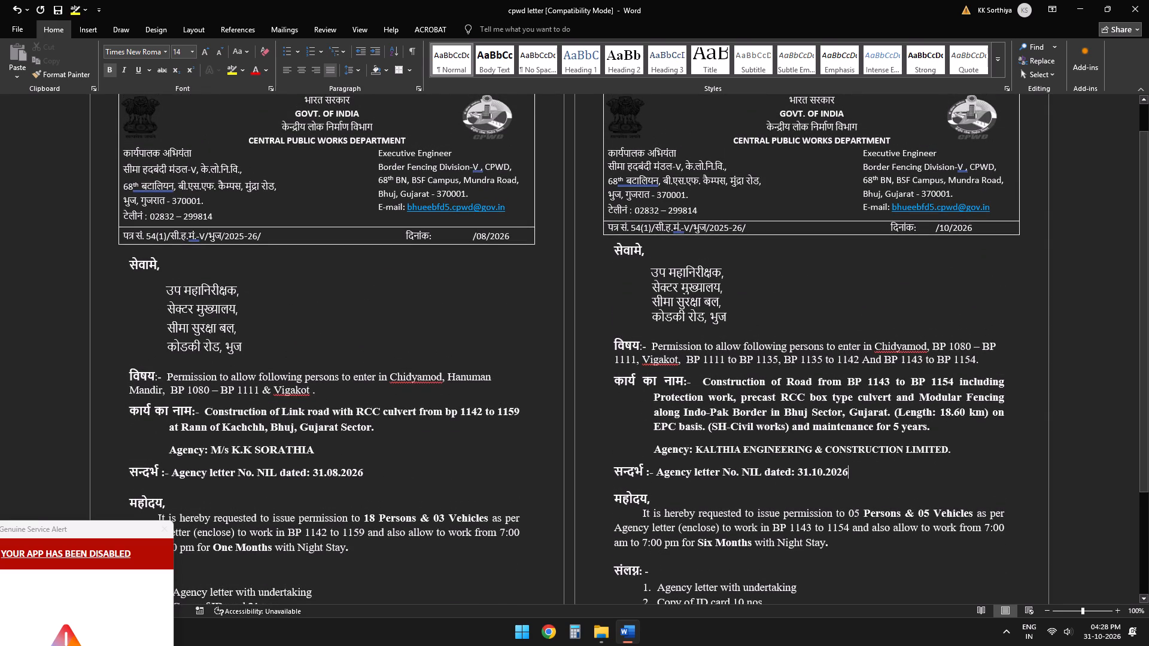
key(ctrl+p)
scroll(836, 563, down, 2)
scroll(893, 571, down, 2)
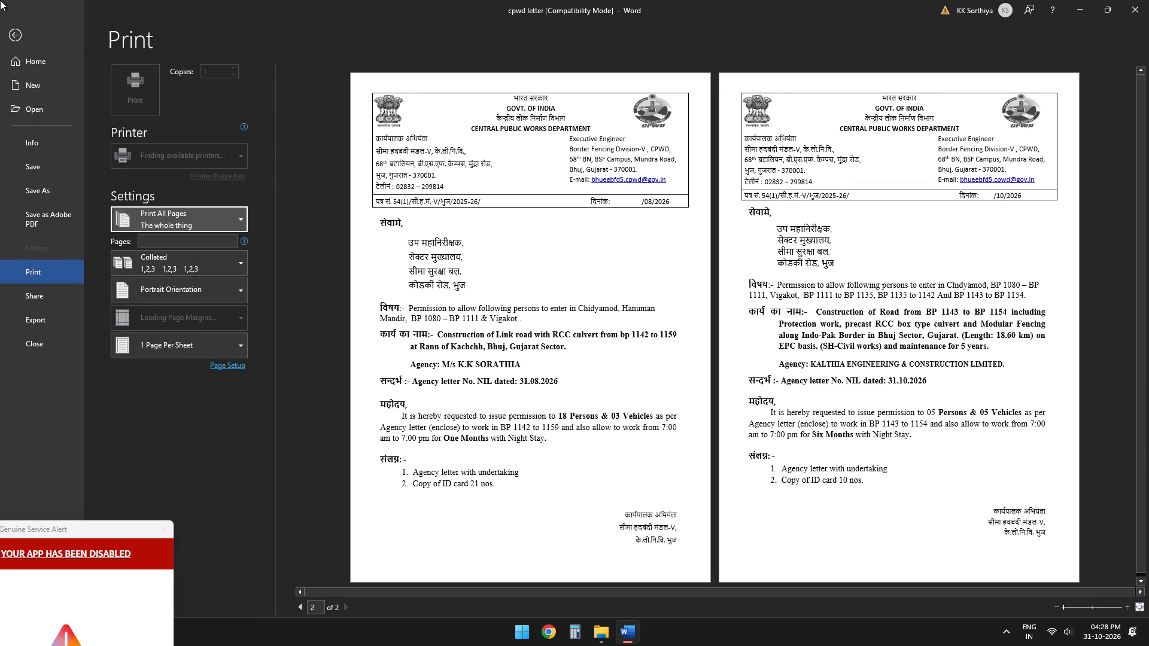
double_click(183, 241)
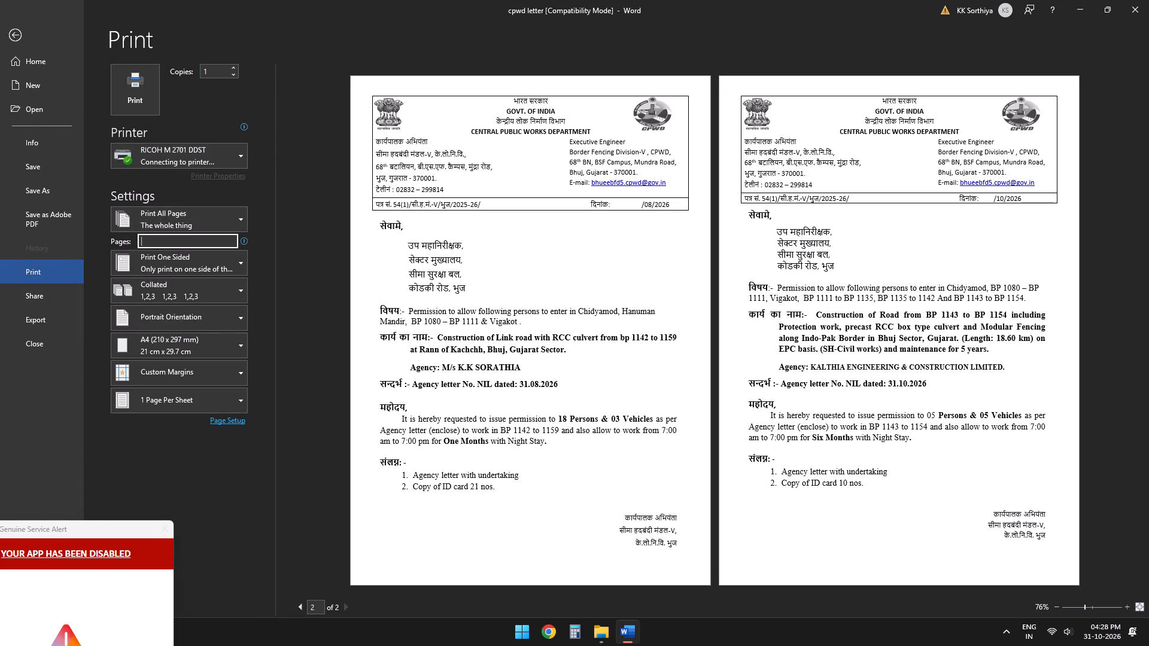
key(2)
click(209, 66)
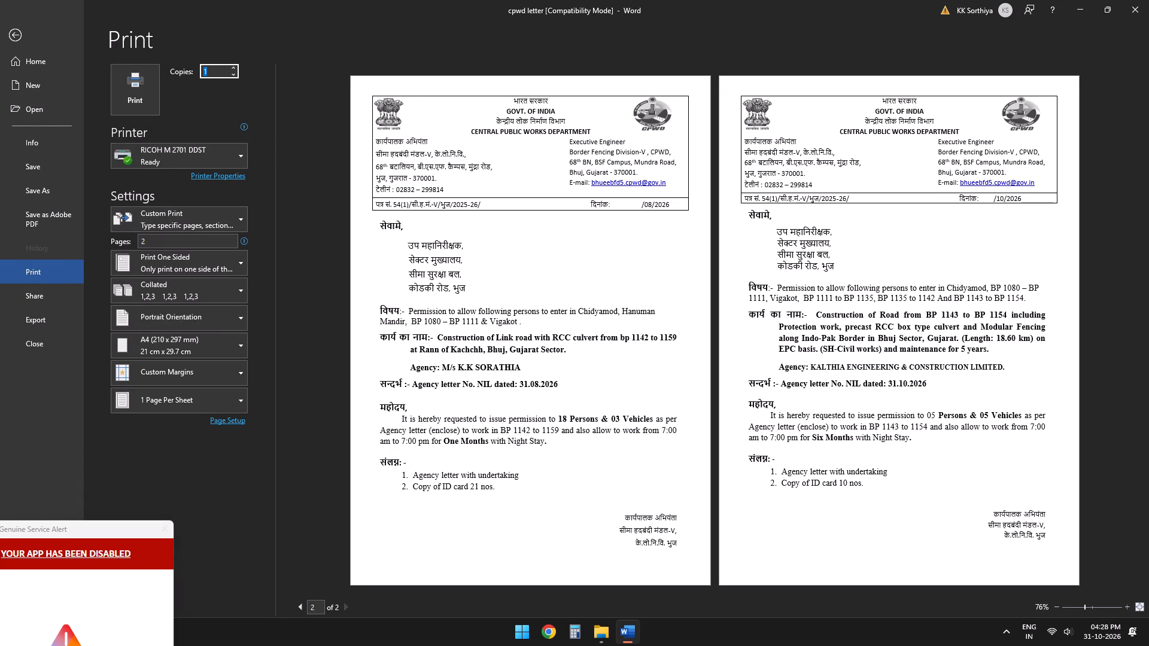
key(2)
click(151, 91)
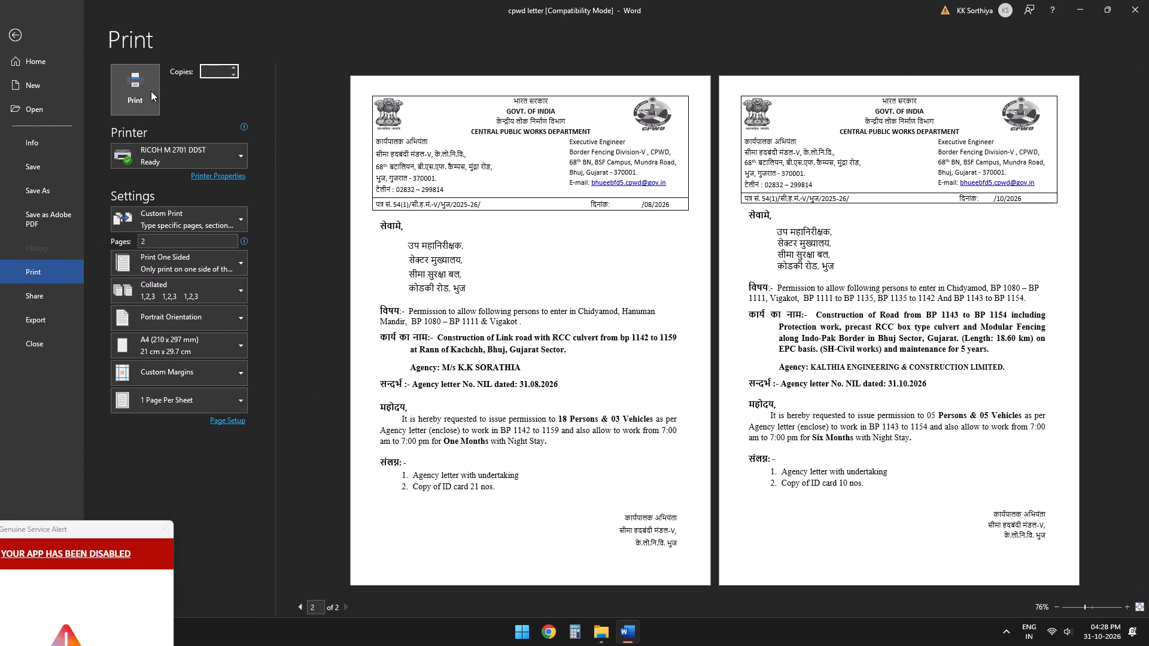